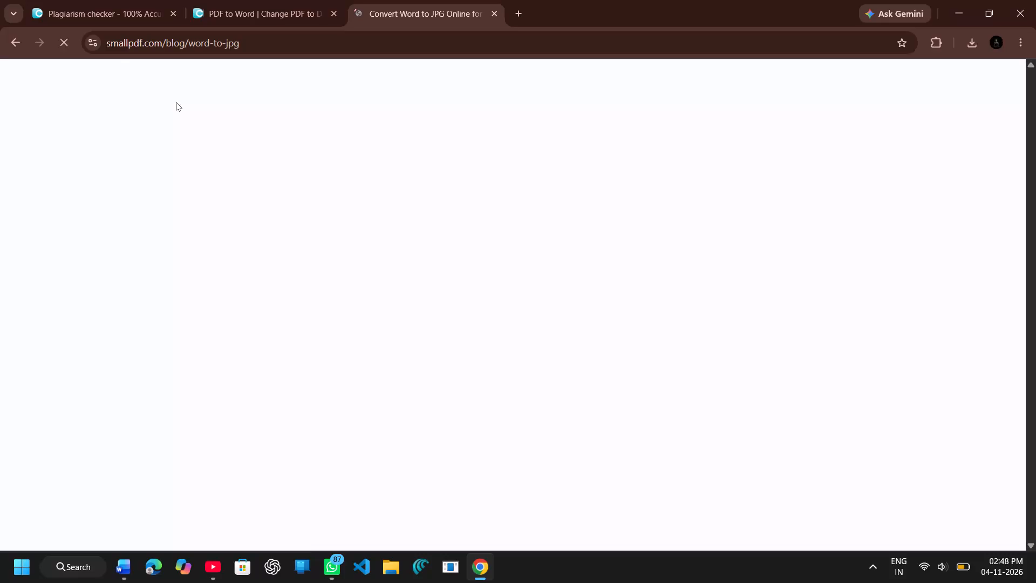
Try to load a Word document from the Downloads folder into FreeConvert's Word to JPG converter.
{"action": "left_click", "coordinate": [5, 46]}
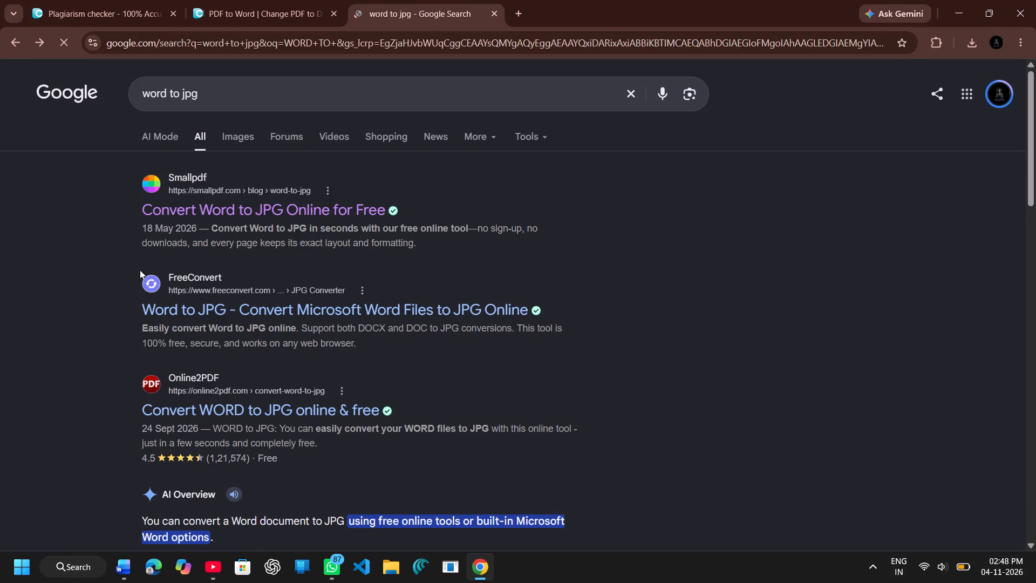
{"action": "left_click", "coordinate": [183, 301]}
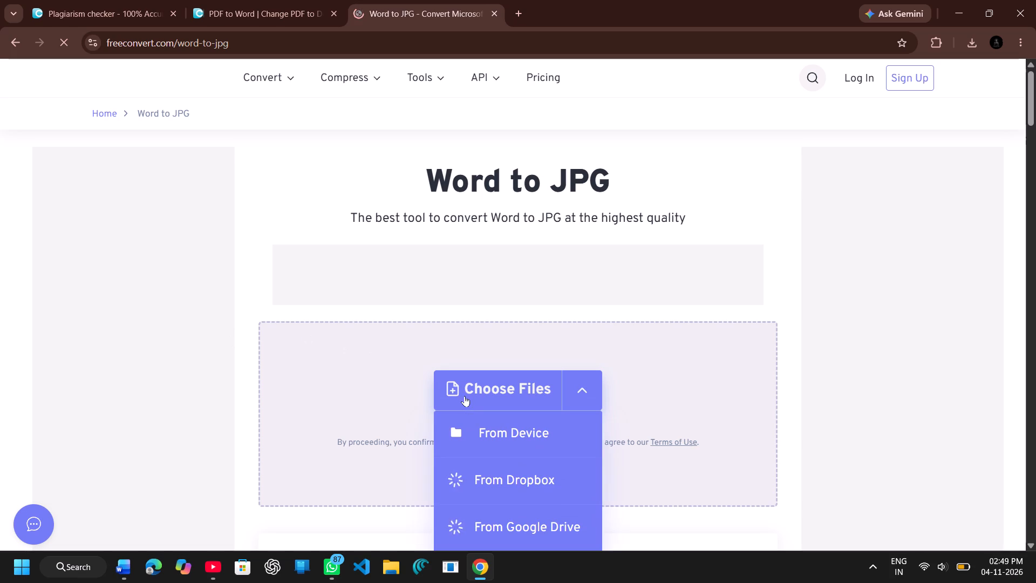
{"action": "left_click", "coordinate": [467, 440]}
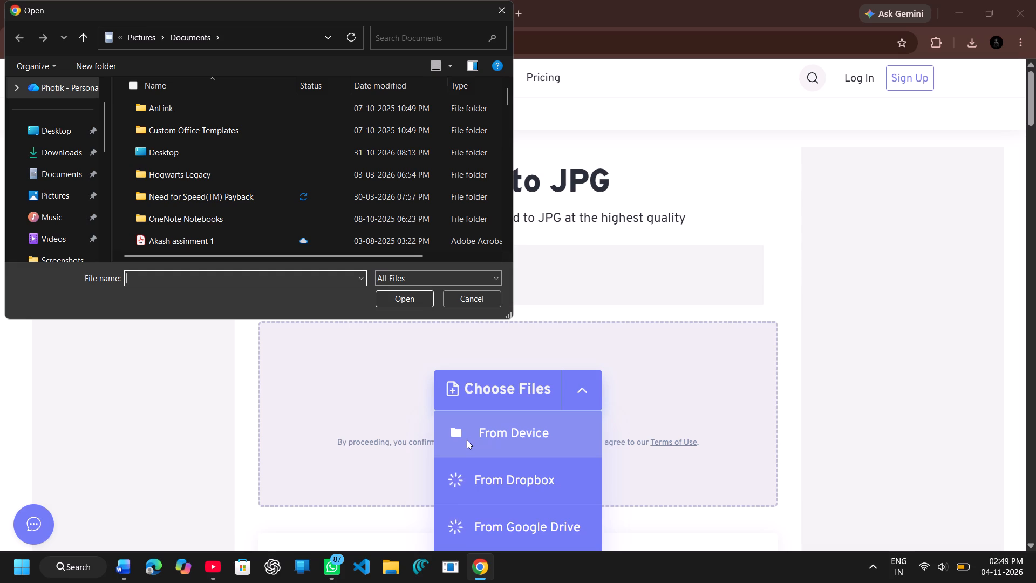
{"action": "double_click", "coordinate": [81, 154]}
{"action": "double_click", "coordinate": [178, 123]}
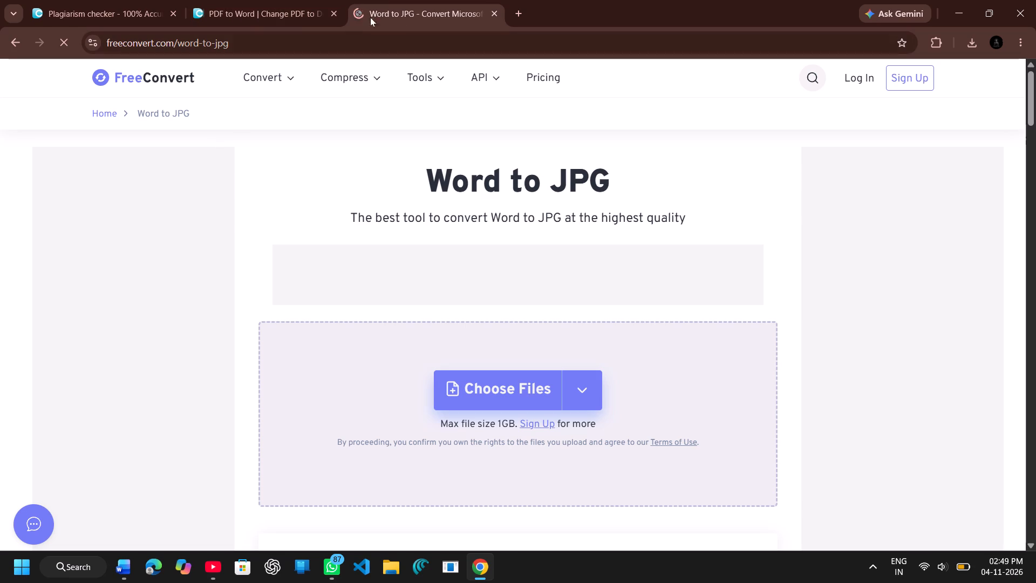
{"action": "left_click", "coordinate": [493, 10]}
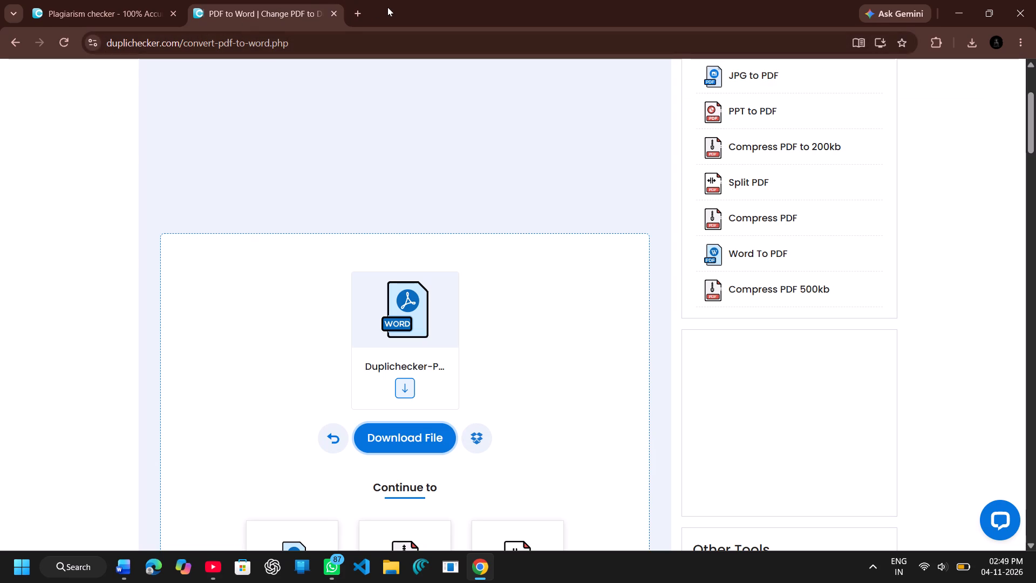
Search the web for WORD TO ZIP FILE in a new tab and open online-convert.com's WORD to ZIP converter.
{"action": "left_click", "coordinate": [362, 10]}
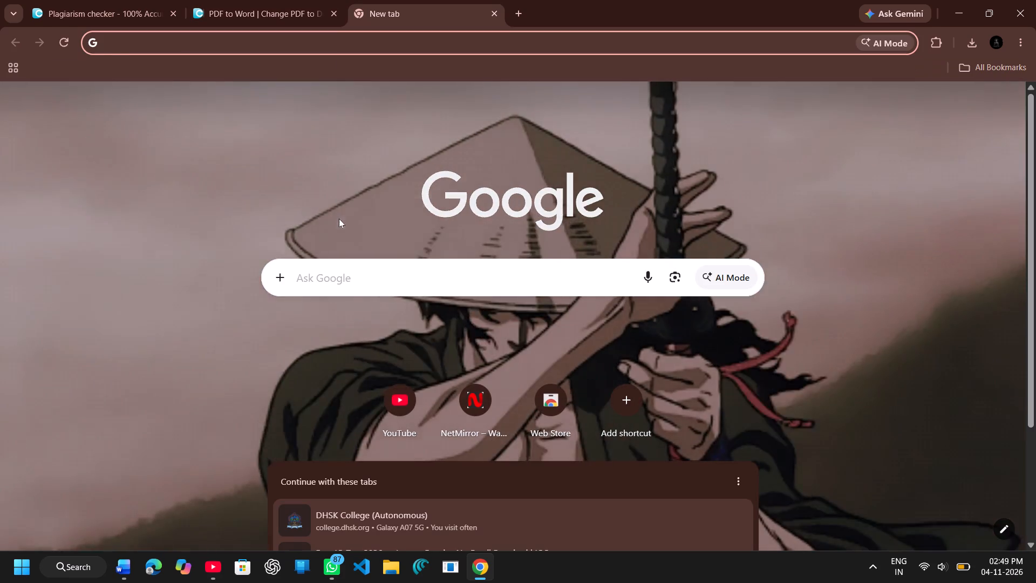
{"action": "left_click", "coordinate": [333, 282]}
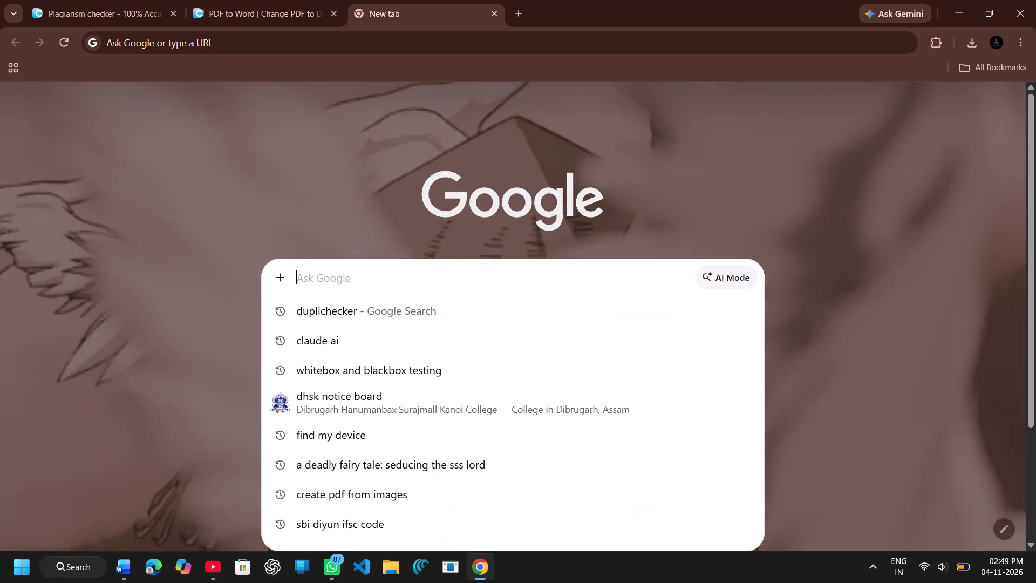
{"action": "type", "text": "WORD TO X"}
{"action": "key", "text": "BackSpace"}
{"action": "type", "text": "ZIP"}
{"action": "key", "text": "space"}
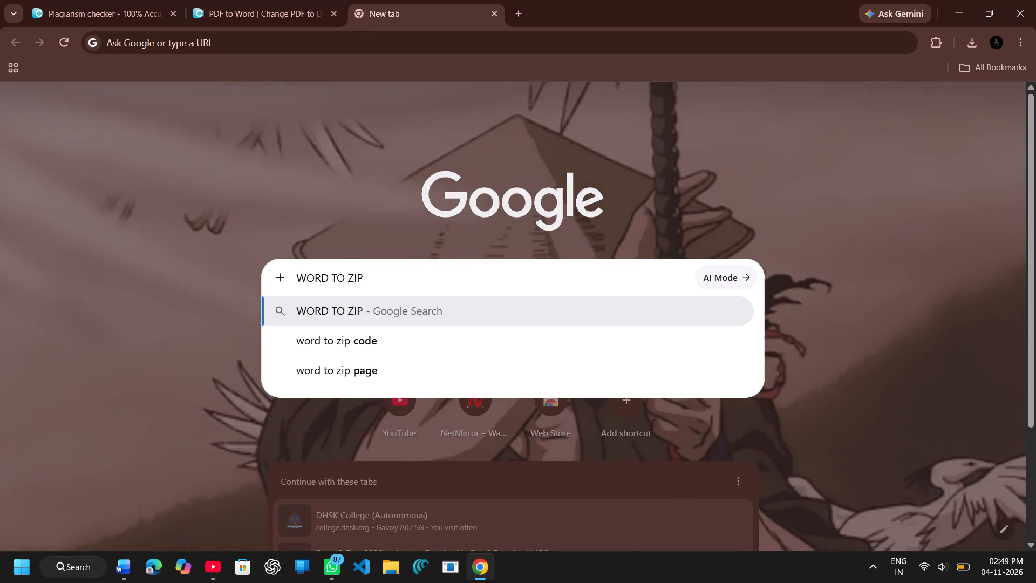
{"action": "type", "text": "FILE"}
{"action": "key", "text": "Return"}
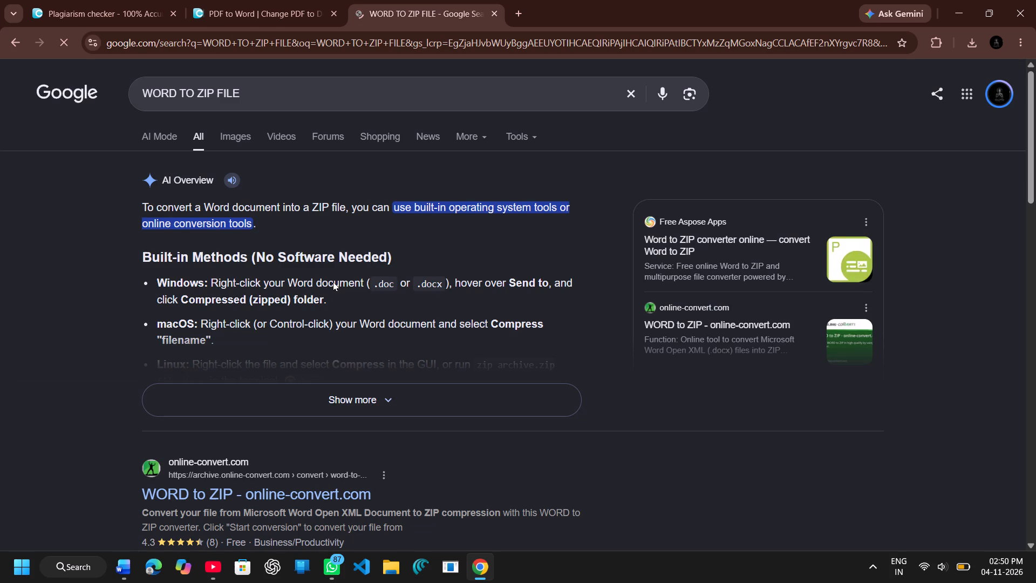
{"action": "scroll", "coordinate": [330, 290], "scroll_direction": "down", "scroll_amount": 1}
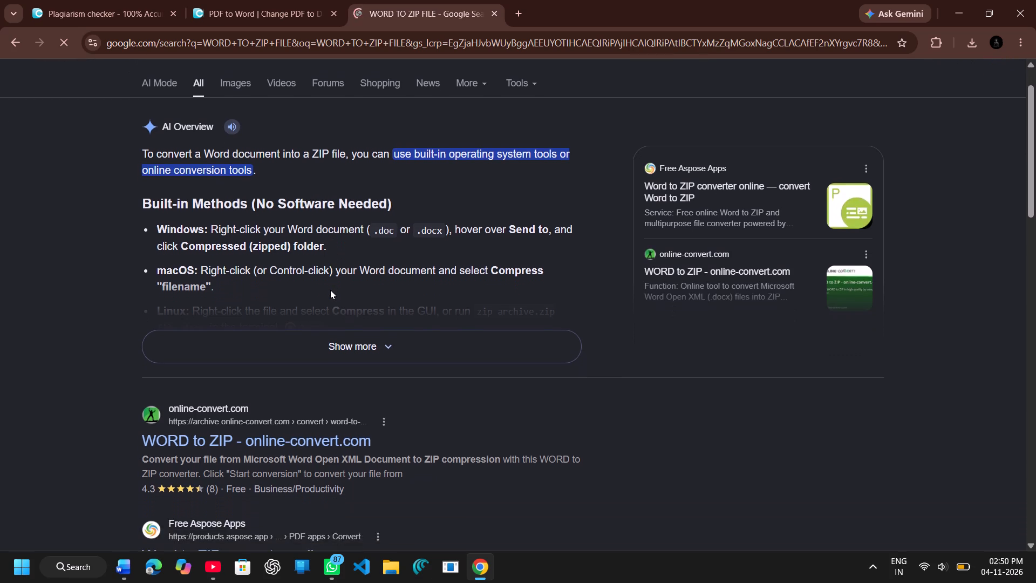
{"action": "scroll", "coordinate": [330, 290], "scroll_direction": "down", "scroll_amount": 2}
{"action": "left_click", "coordinate": [249, 330]}
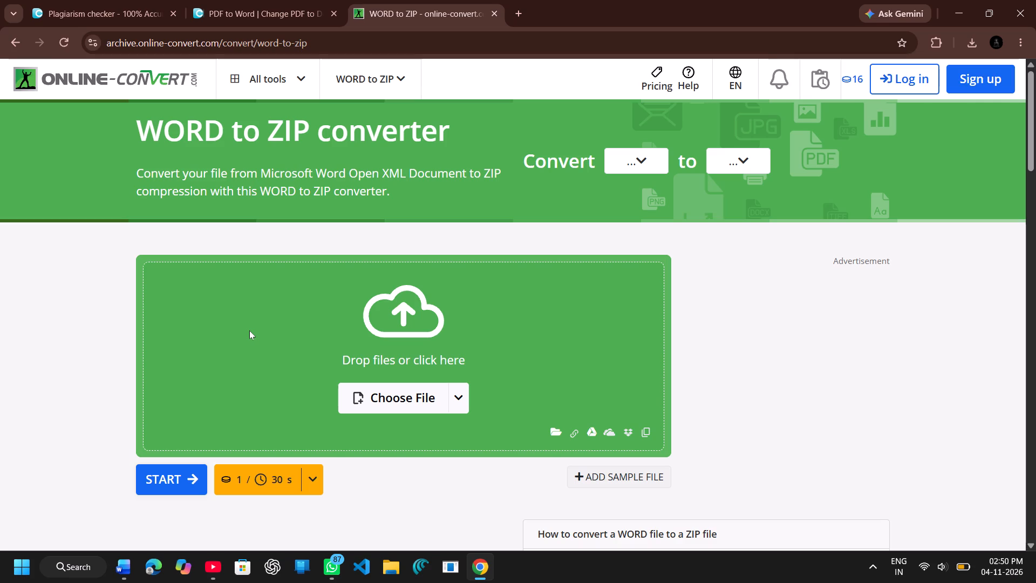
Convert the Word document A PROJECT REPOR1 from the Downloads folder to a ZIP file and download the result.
{"action": "left_click", "coordinate": [383, 391]}
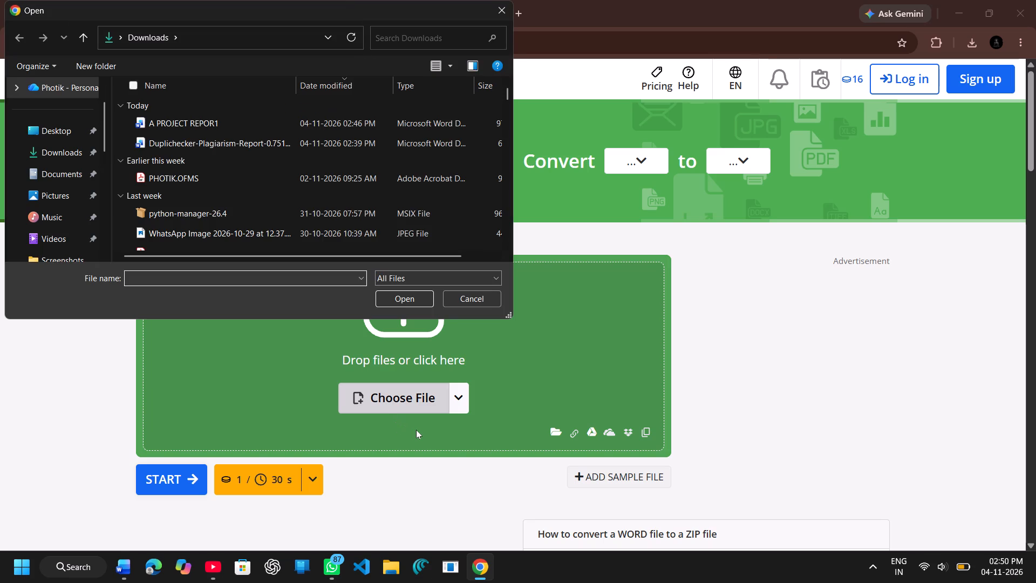
{"action": "double_click", "coordinate": [238, 121]}
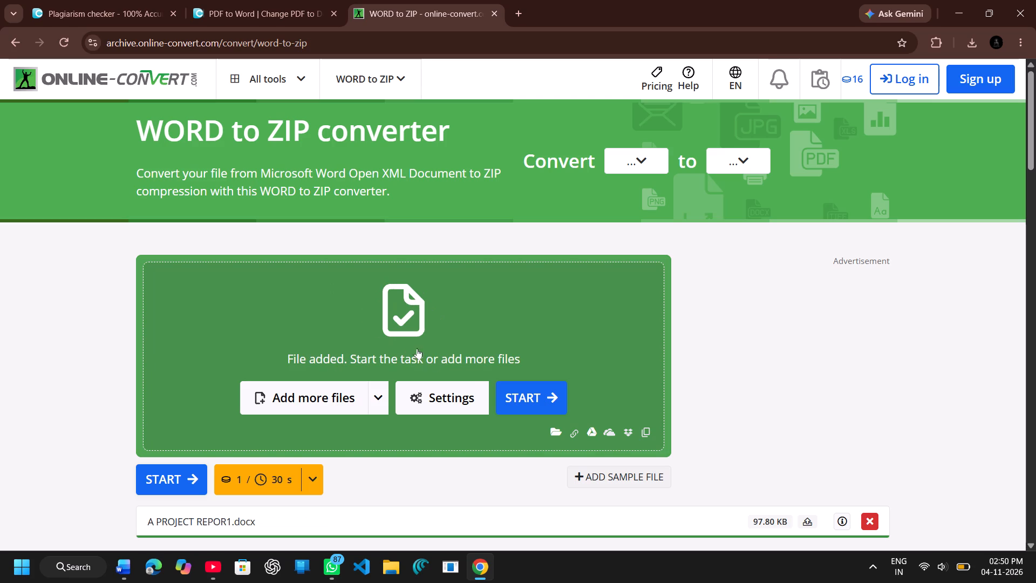
{"action": "left_click", "coordinate": [529, 389]}
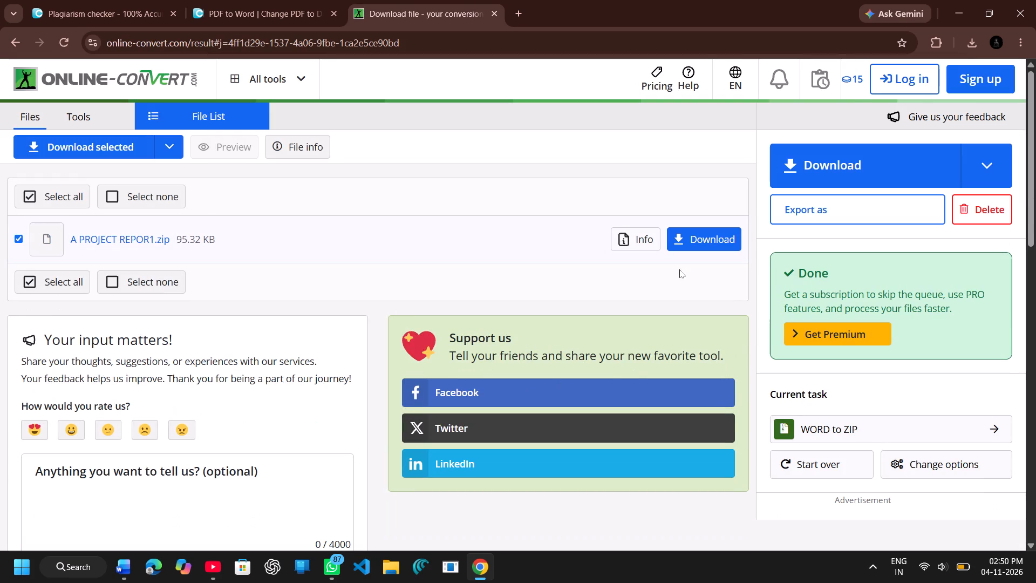
{"action": "left_click", "coordinate": [706, 234]}
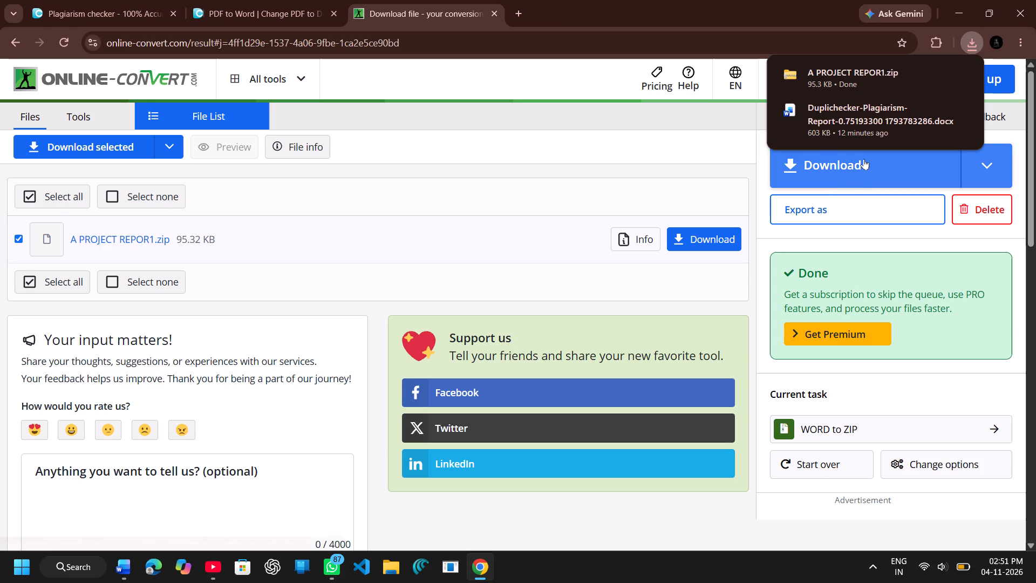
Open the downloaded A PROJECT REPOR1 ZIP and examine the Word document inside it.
{"action": "left_click", "coordinate": [860, 83]}
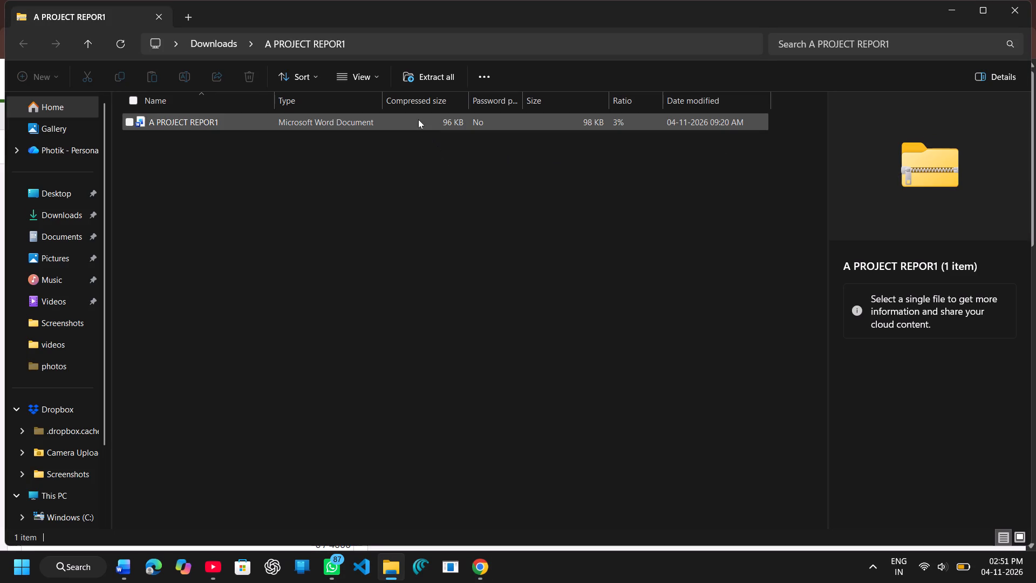
{"action": "double_click", "coordinate": [418, 119]}
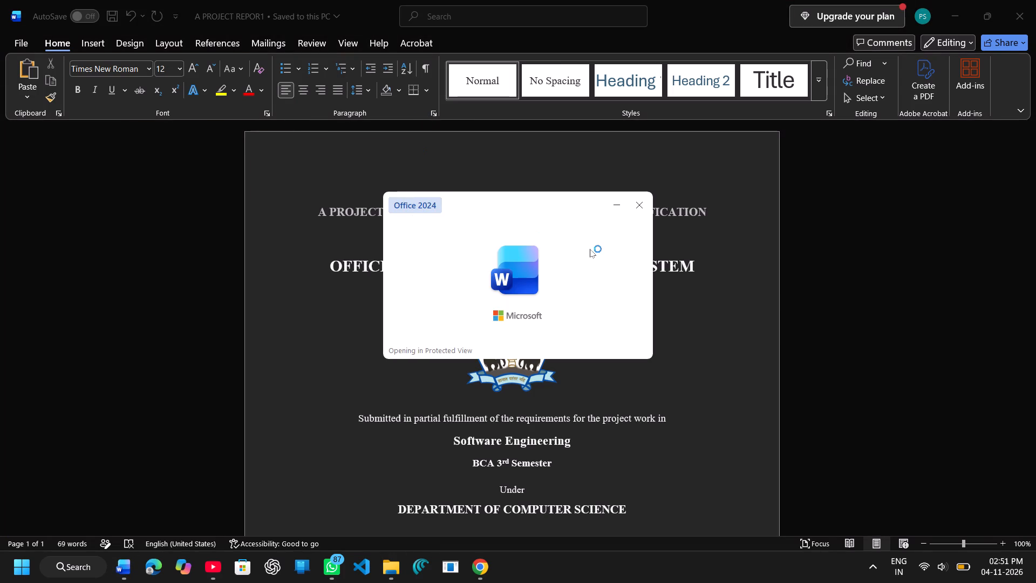
{"action": "scroll", "coordinate": [512, 282], "scroll_direction": "right", "scroll_amount": 1}
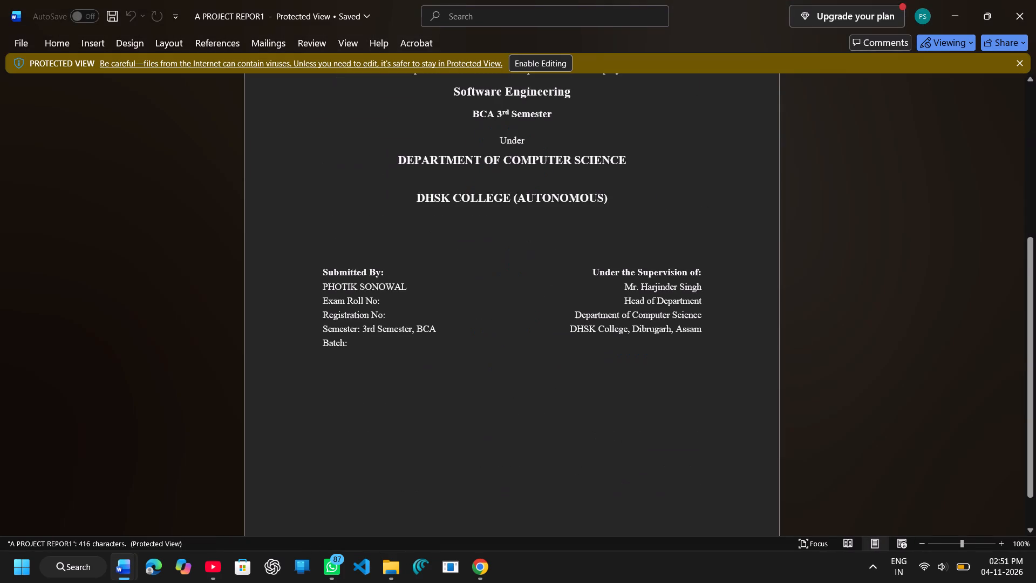
{"action": "scroll", "coordinate": [512, 282], "scroll_direction": "right", "scroll_amount": 1}
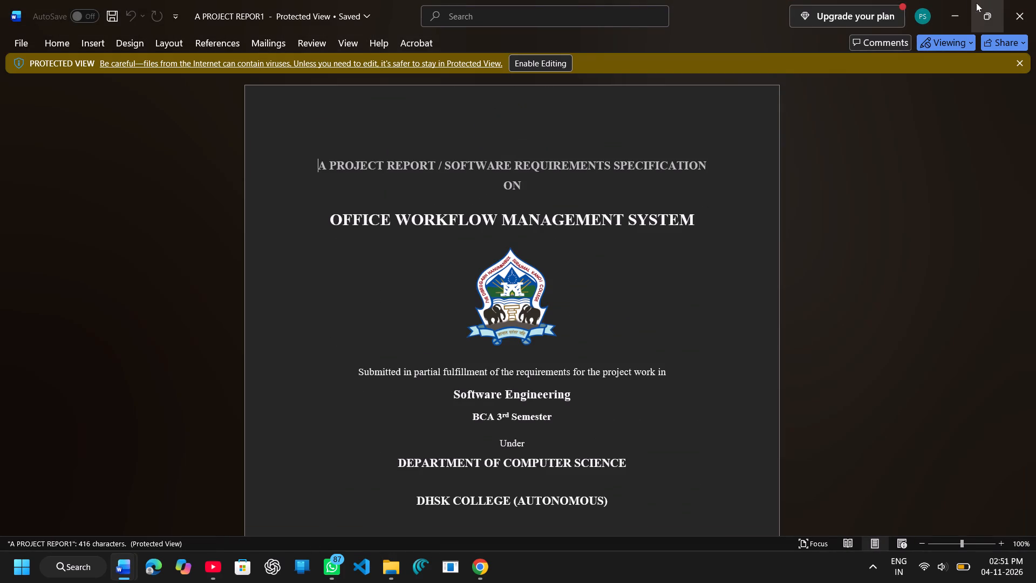
{"action": "left_click", "coordinate": [1018, 4]}
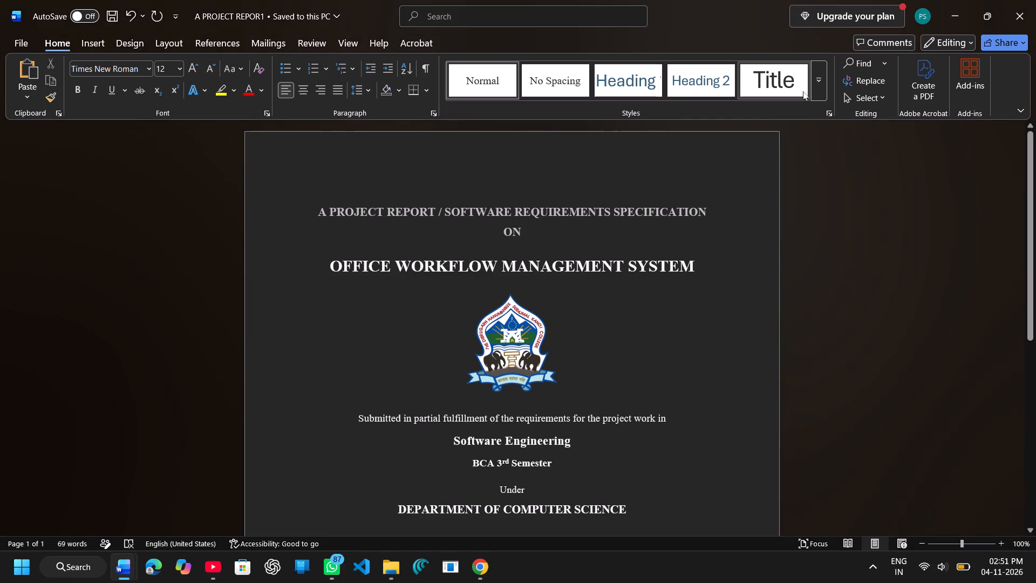
{"action": "left_click", "coordinate": [944, 23]}
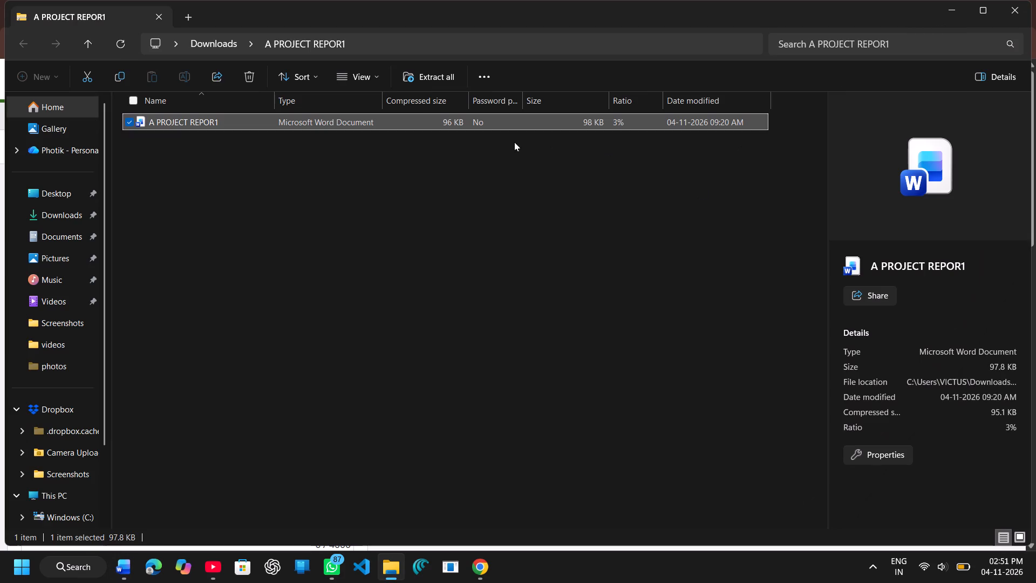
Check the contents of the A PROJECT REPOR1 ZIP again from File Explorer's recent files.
{"action": "left_click", "coordinate": [62, 103]}
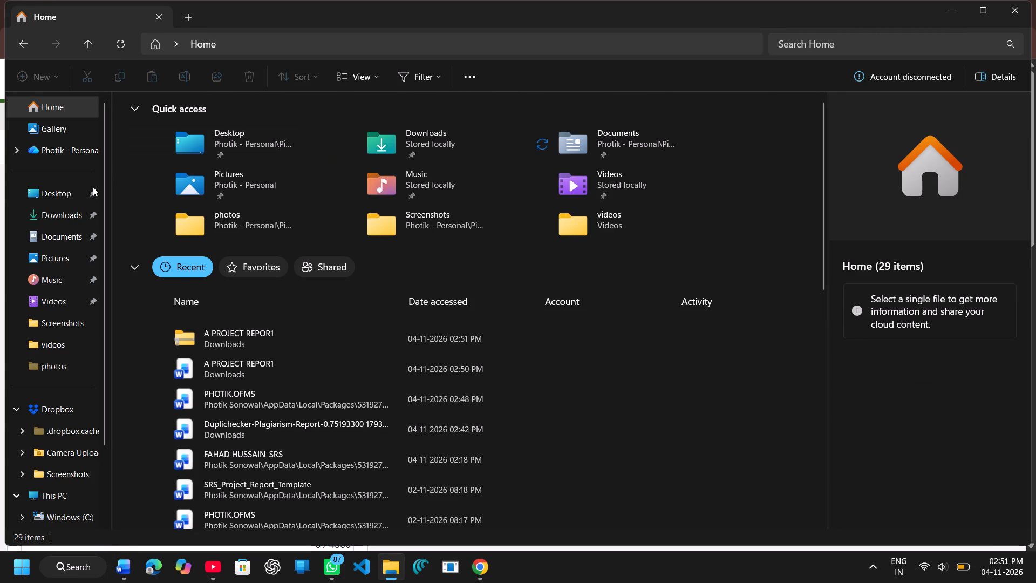
{"action": "double_click", "coordinate": [260, 341]}
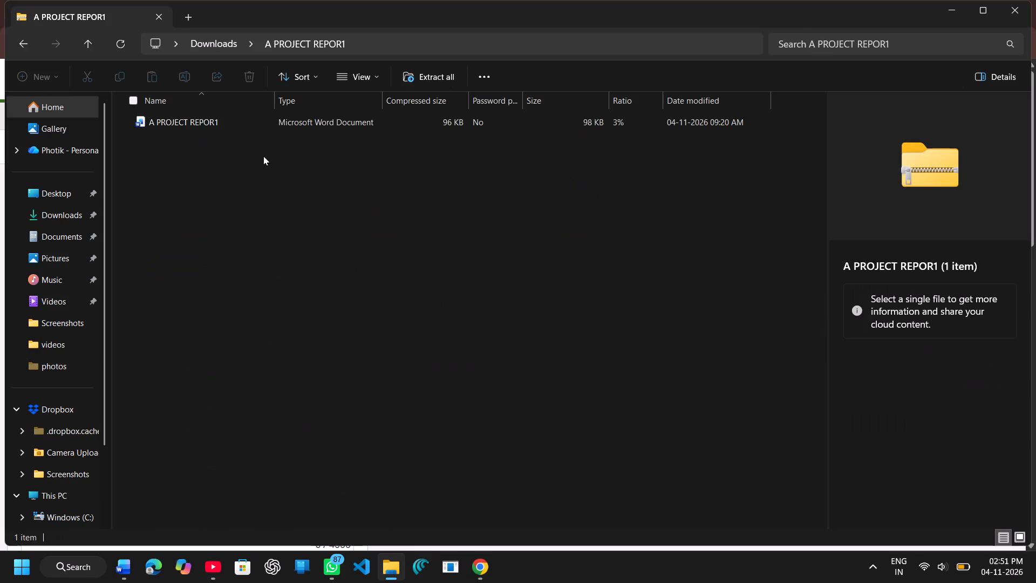
{"action": "left_click", "coordinate": [57, 111]}
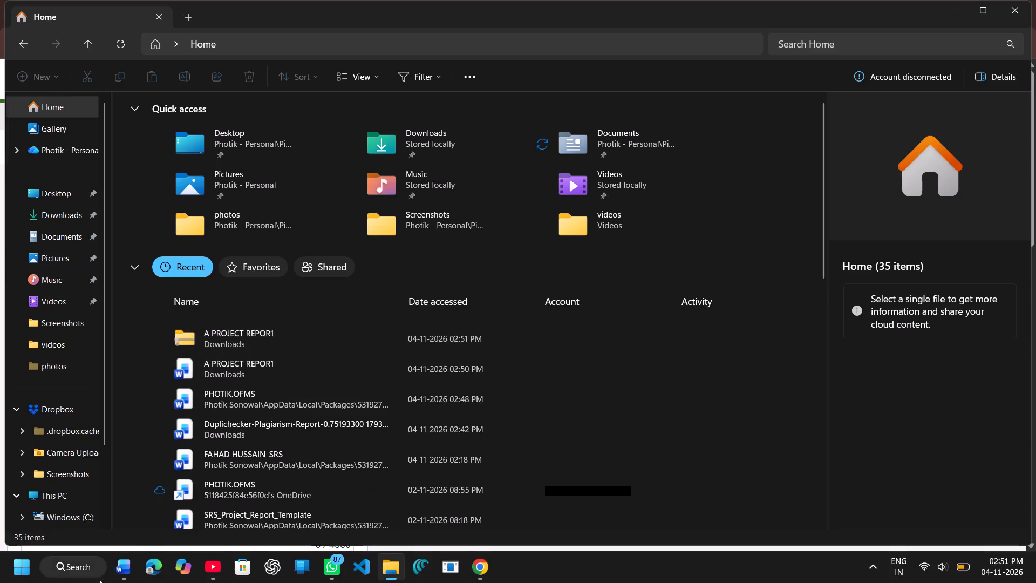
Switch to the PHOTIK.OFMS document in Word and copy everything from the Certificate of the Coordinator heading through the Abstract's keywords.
{"action": "left_click", "coordinate": [125, 575]}
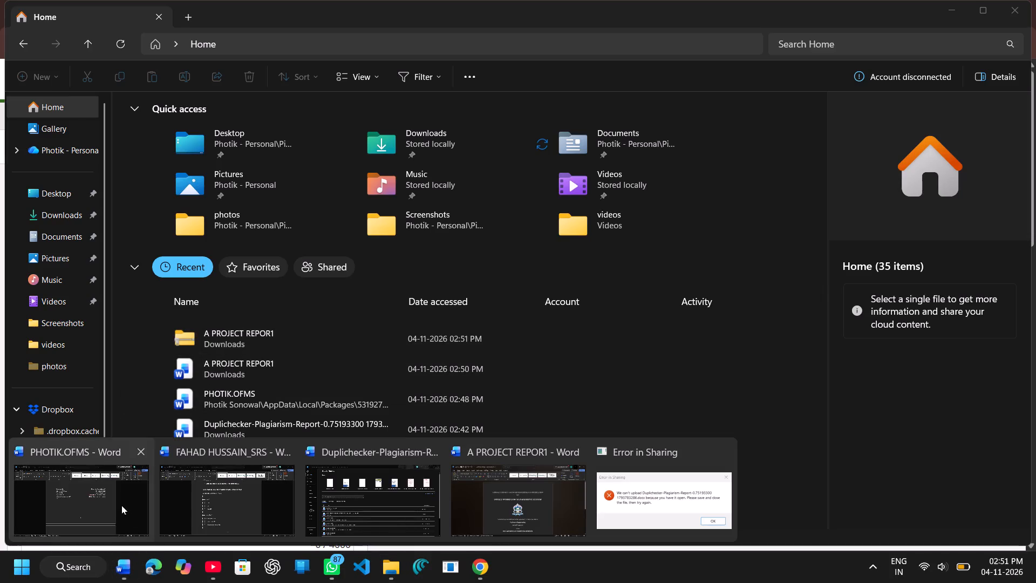
{"action": "left_click", "coordinate": [121, 505]}
{"action": "left_click_drag", "start_coordinate": [196, 438], "coordinate": [284, 418]}
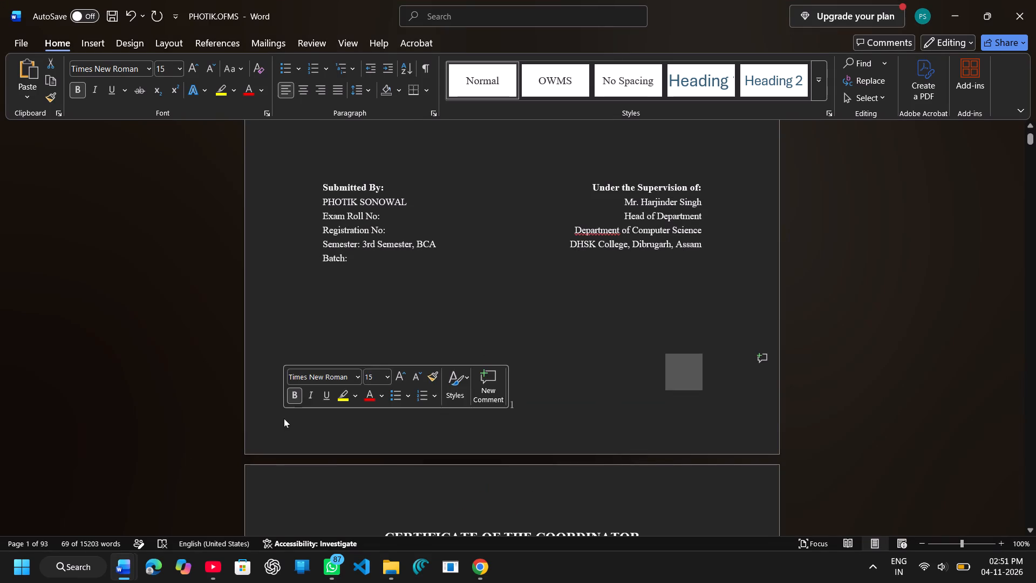
{"action": "scroll", "coordinate": [284, 418], "scroll_direction": "down", "scroll_amount": 1}
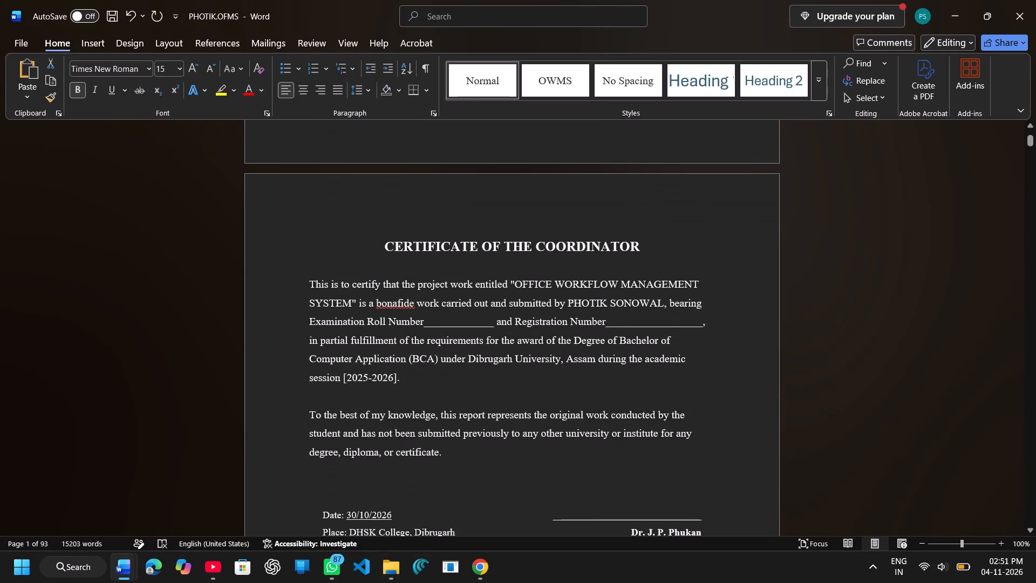
{"action": "left_click_drag", "start_coordinate": [380, 245], "coordinate": [495, 471]}
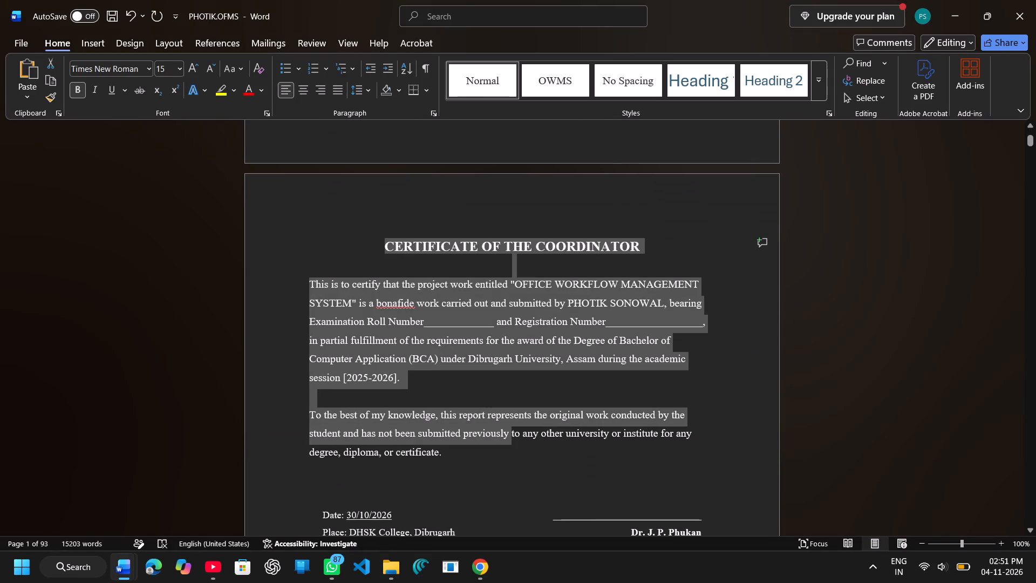
{"action": "left_click_drag", "start_coordinate": [495, 471], "coordinate": [541, 582]}
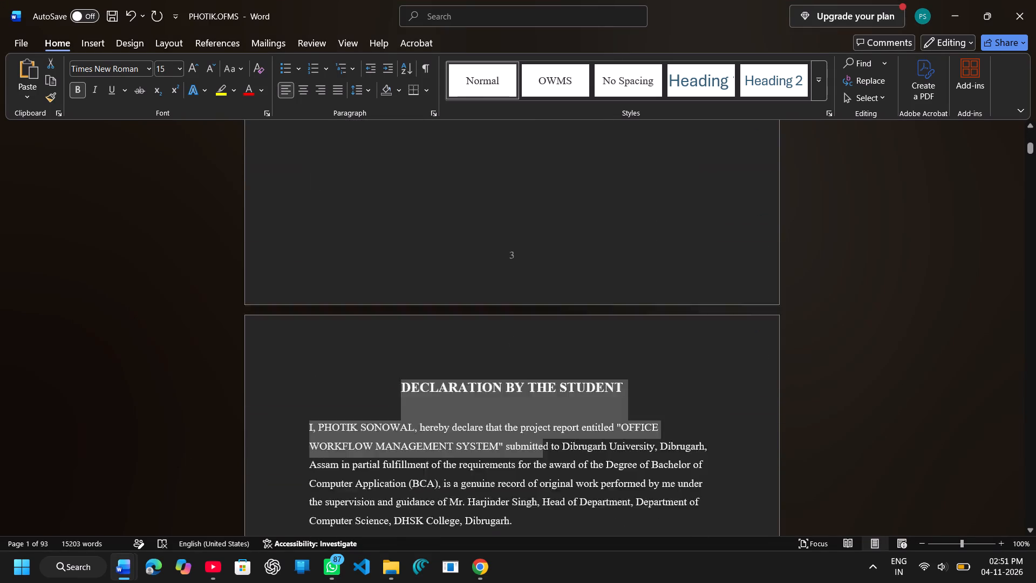
{"action": "left_click_drag", "start_coordinate": [541, 582], "coordinate": [530, 552]}
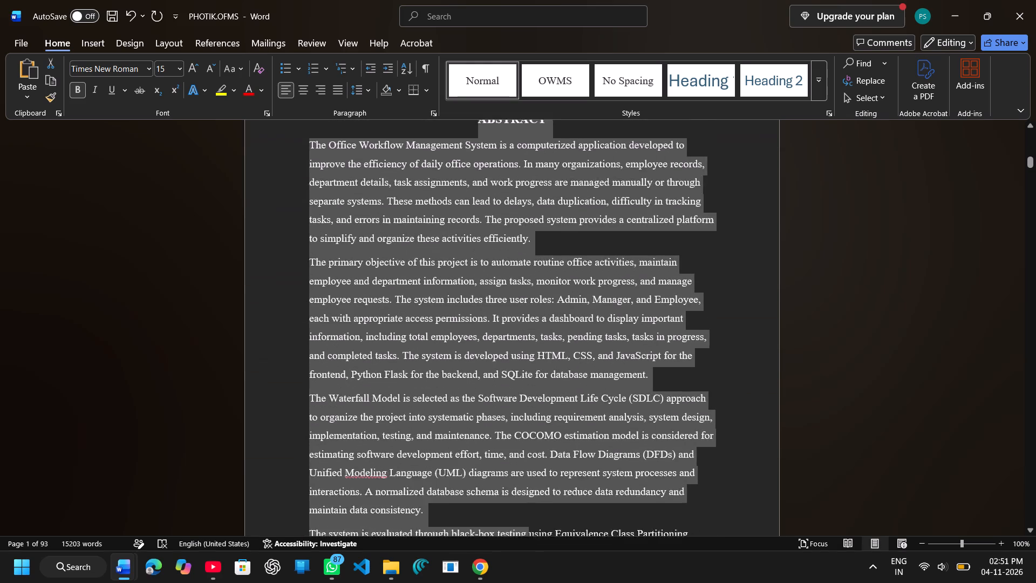
{"action": "left_click_drag", "start_coordinate": [530, 552], "coordinate": [502, 540]}
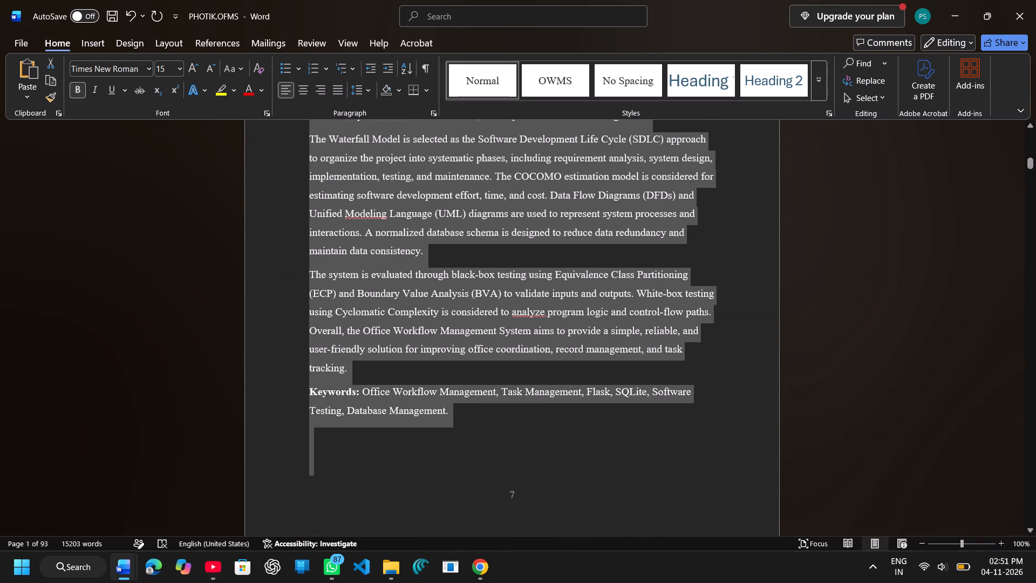
{"action": "left_click_drag", "start_coordinate": [502, 540], "coordinate": [479, 339]}
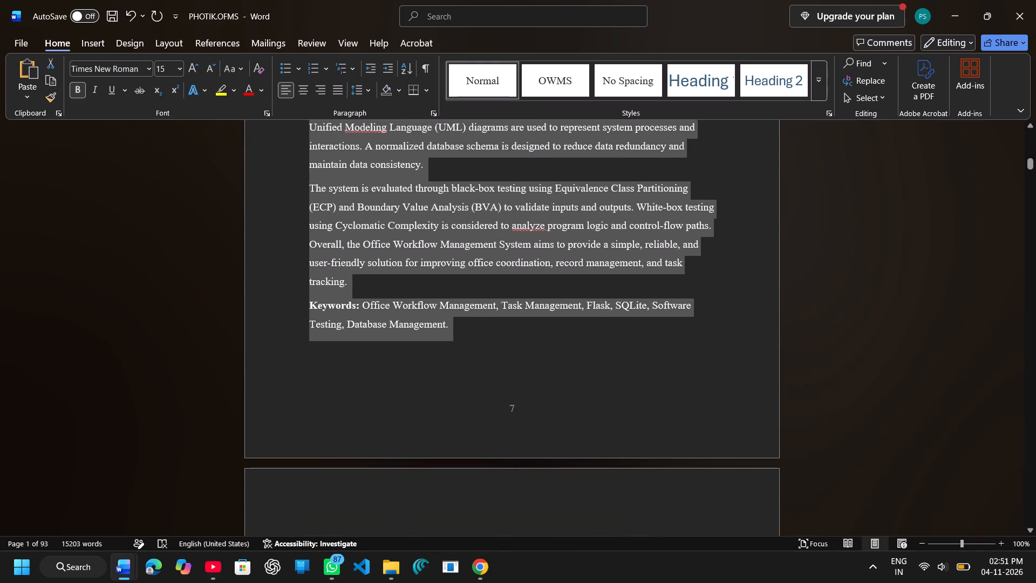
{"action": "left_click_drag", "start_coordinate": [479, 339], "coordinate": [476, 335]}
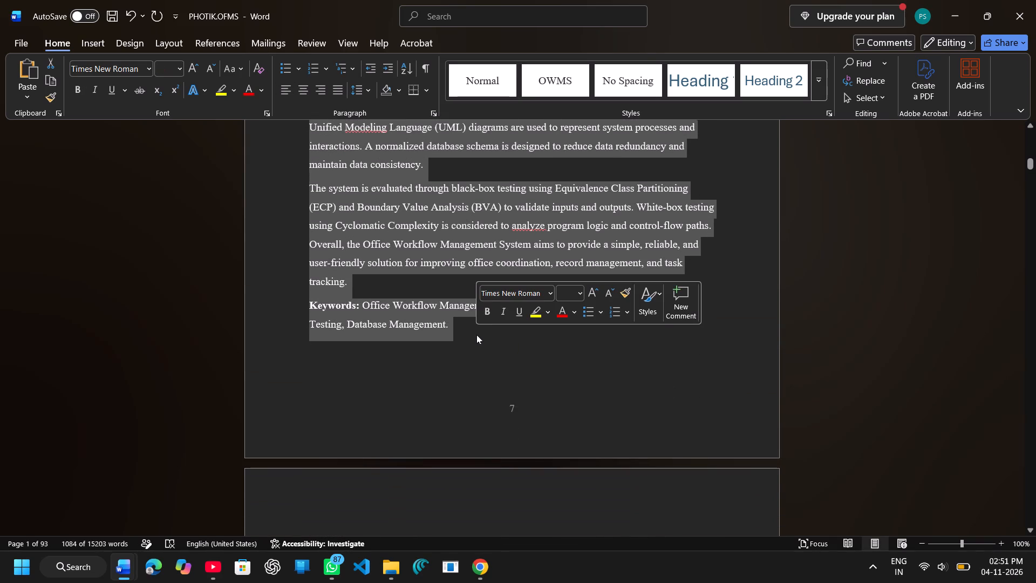
{"action": "key", "text": "ctrl+c"}
{"action": "scroll", "coordinate": [476, 335], "scroll_direction": "right", "scroll_amount": 1}
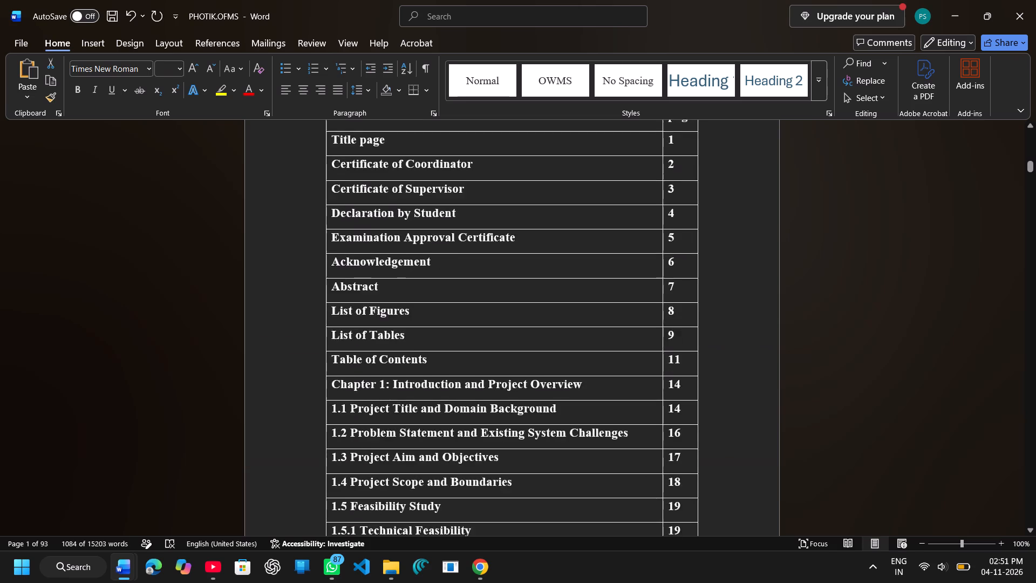
{"action": "scroll", "coordinate": [476, 335], "scroll_direction": "right", "scroll_amount": 1}
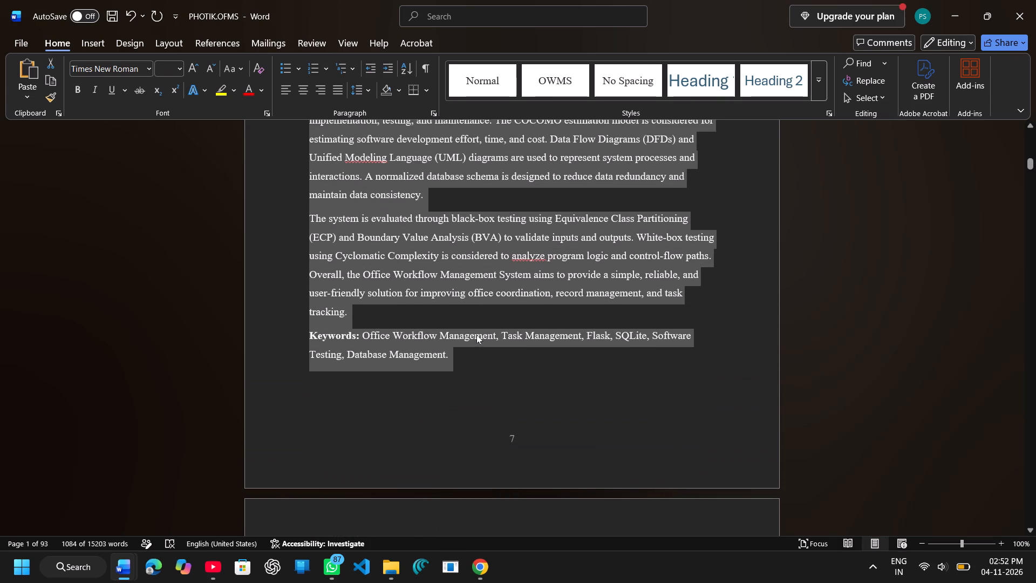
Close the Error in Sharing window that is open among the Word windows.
{"action": "scroll", "coordinate": [476, 335], "scroll_direction": "right", "scroll_amount": 1}
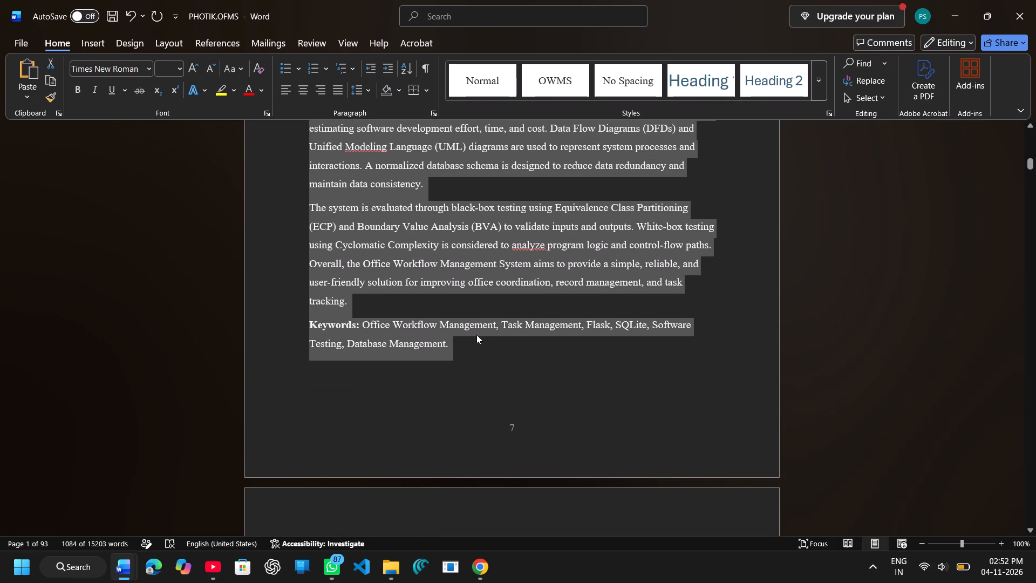
{"action": "scroll", "coordinate": [476, 335], "scroll_direction": "right", "scroll_amount": 1}
{"action": "left_click", "coordinate": [481, 571]}
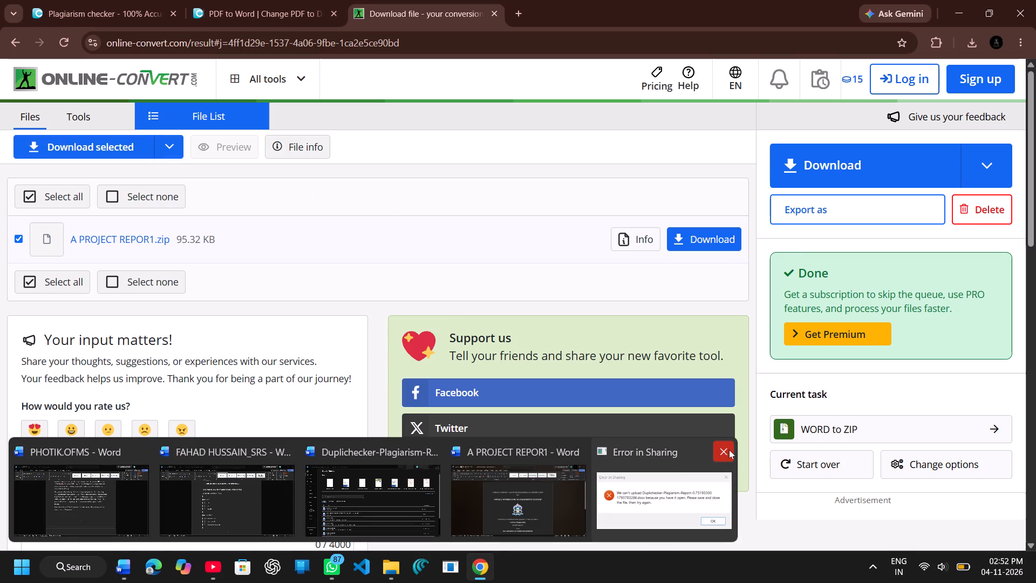
{"action": "left_click", "coordinate": [729, 450]}
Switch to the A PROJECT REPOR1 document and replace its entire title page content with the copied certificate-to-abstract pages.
{"action": "left_click", "coordinate": [558, 499]}
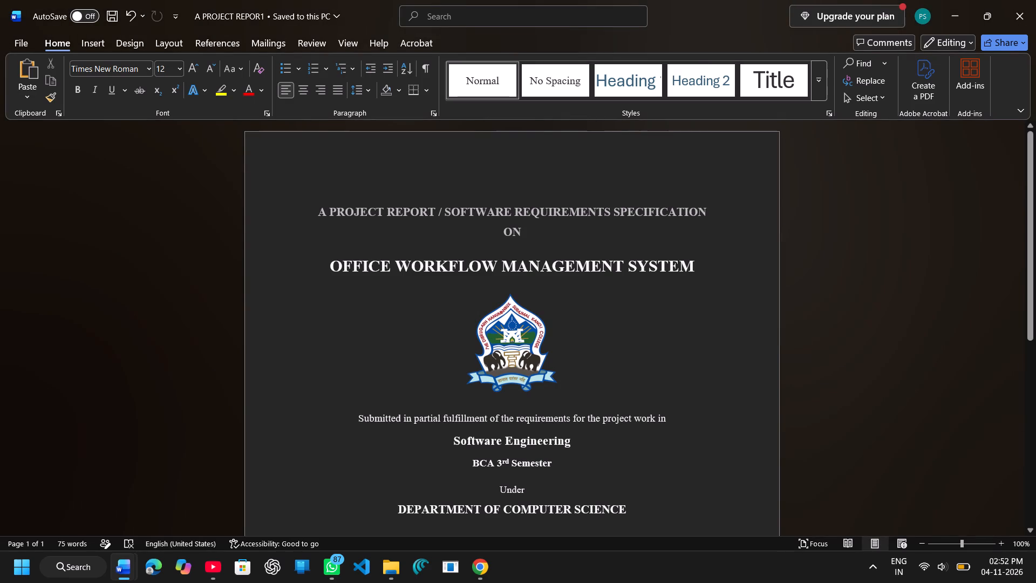
{"action": "left_click_drag", "start_coordinate": [317, 209], "coordinate": [578, 570]}
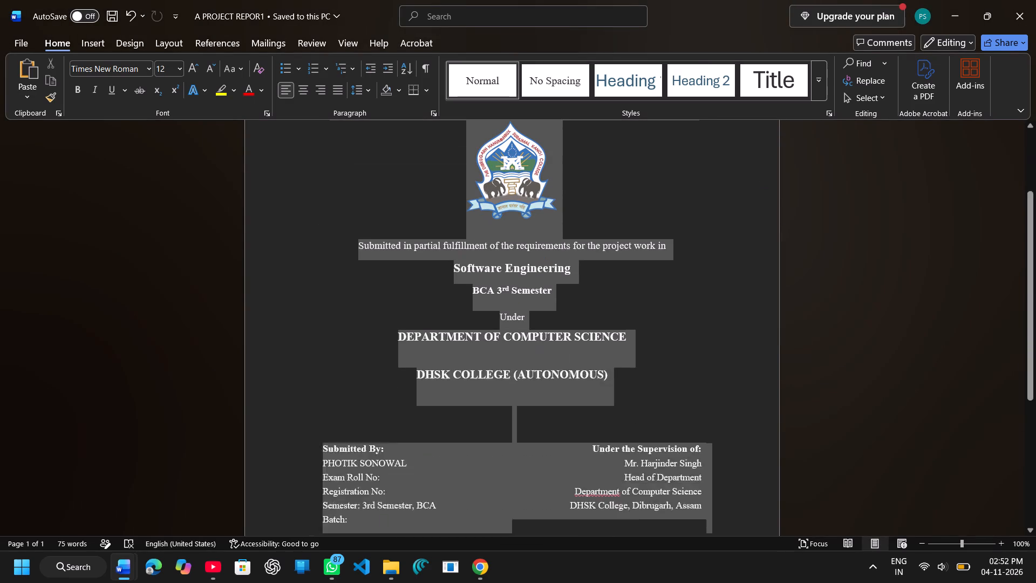
{"action": "left_click_drag", "start_coordinate": [578, 570], "coordinate": [544, 412]}
{"action": "key", "text": "BackSpace"}
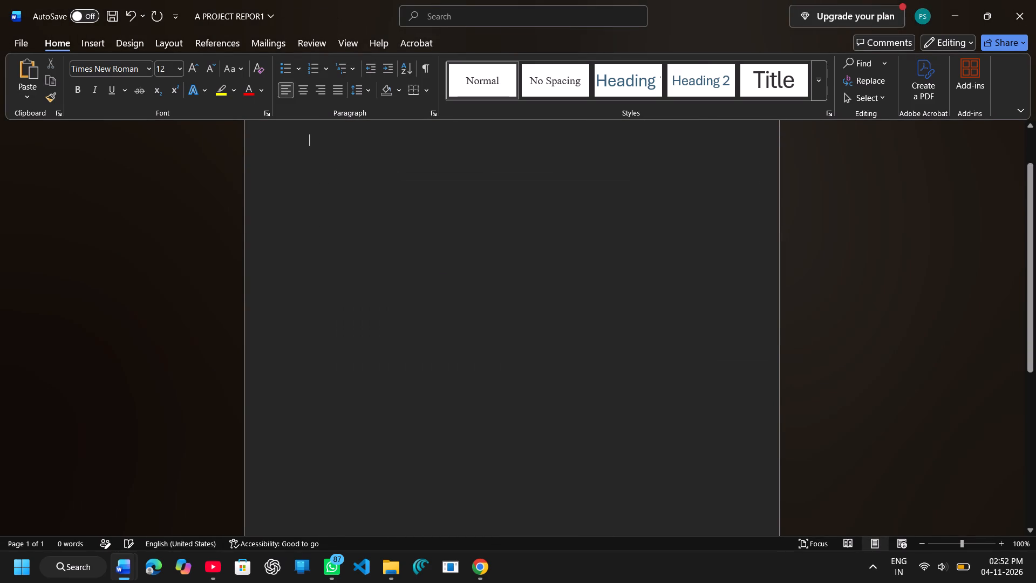
{"action": "key", "text": "ctrl+v"}
{"action": "scroll", "coordinate": [544, 412], "scroll_direction": "up", "scroll_amount": 6}
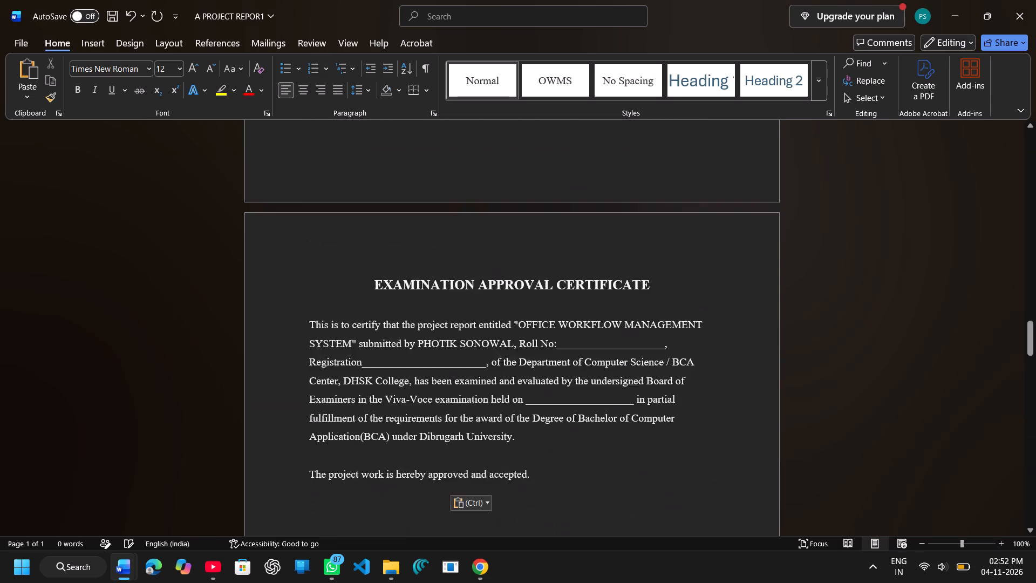
{"action": "scroll", "coordinate": [544, 412], "scroll_direction": "up", "scroll_amount": 8}
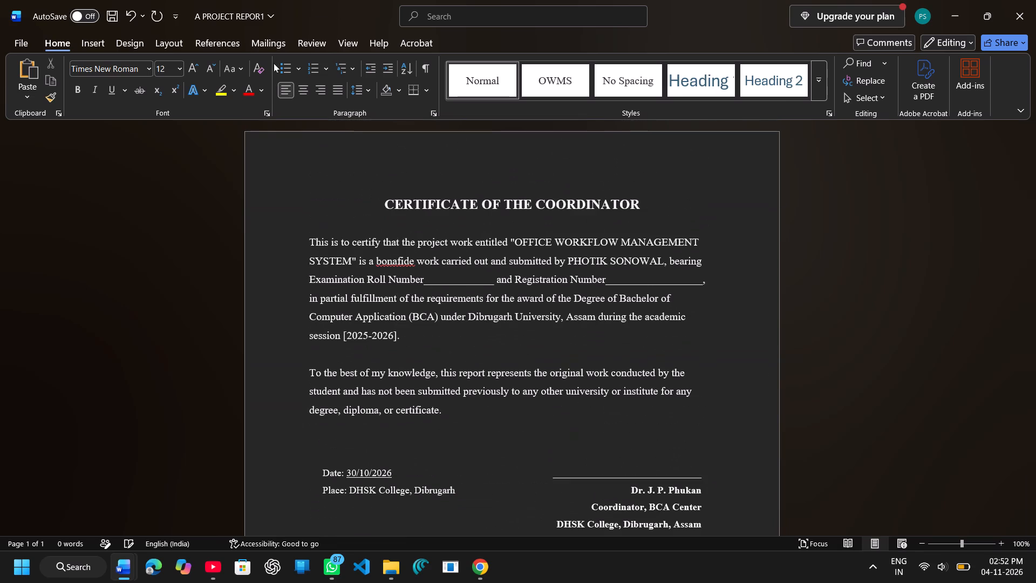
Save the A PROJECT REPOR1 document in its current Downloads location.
{"action": "left_click", "coordinate": [261, 23]}
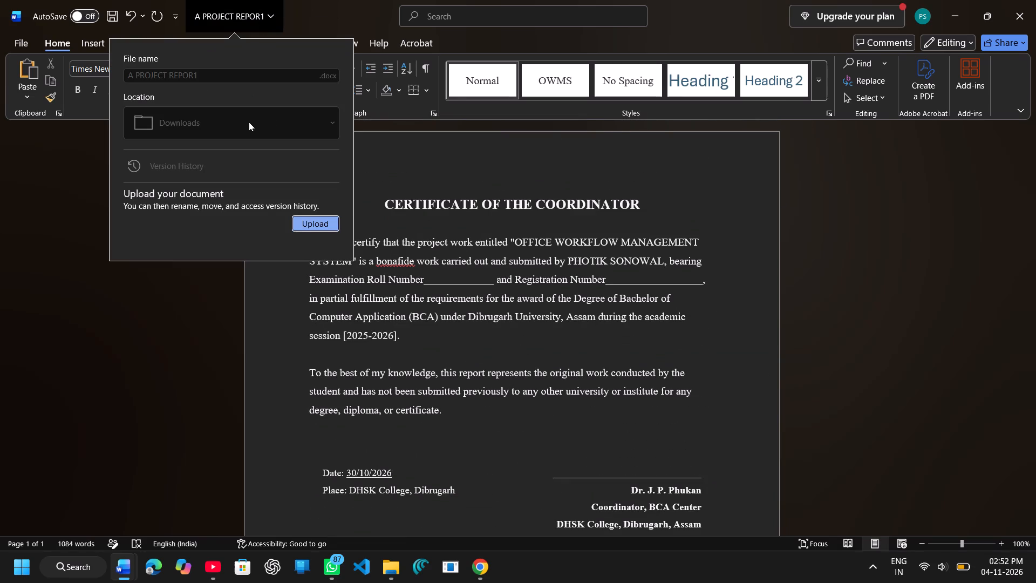
{"action": "key", "text": "ctrl+s"}
{"action": "left_click", "coordinate": [359, 286]}
{"action": "key", "text": "ctrl+s"}
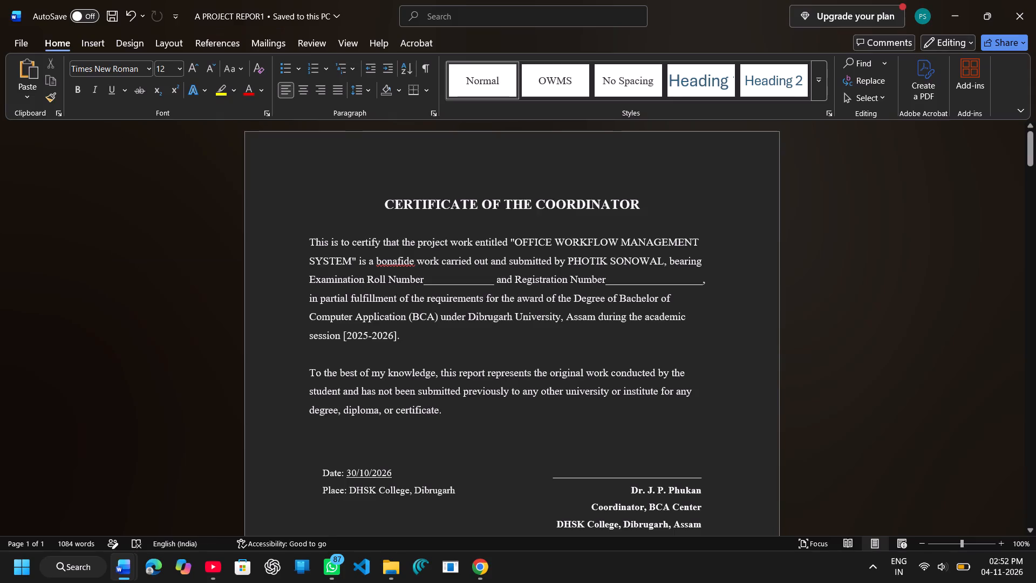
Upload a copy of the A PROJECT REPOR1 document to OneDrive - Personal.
{"action": "left_click", "coordinate": [336, 4]}
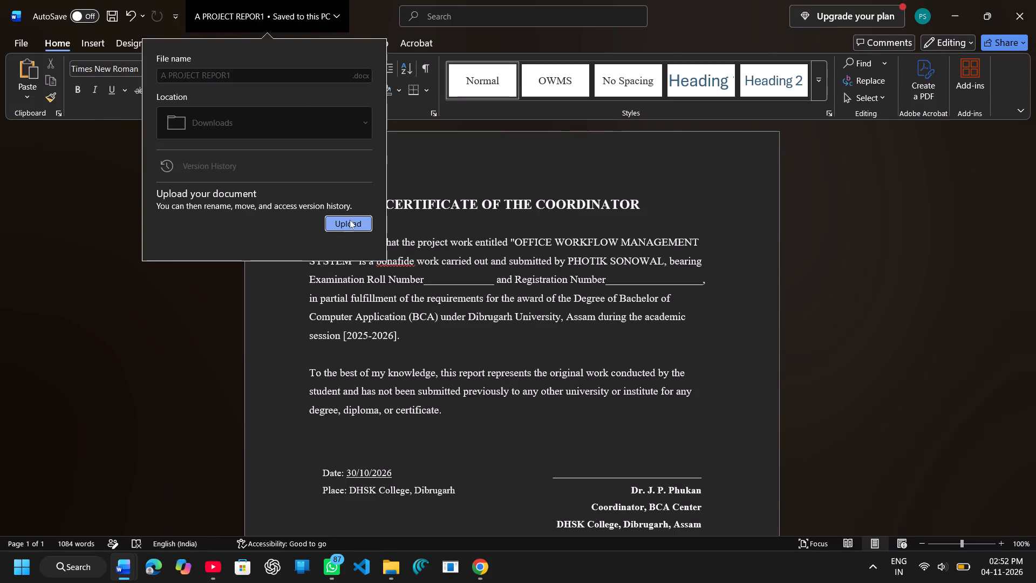
{"action": "left_click", "coordinate": [347, 222]}
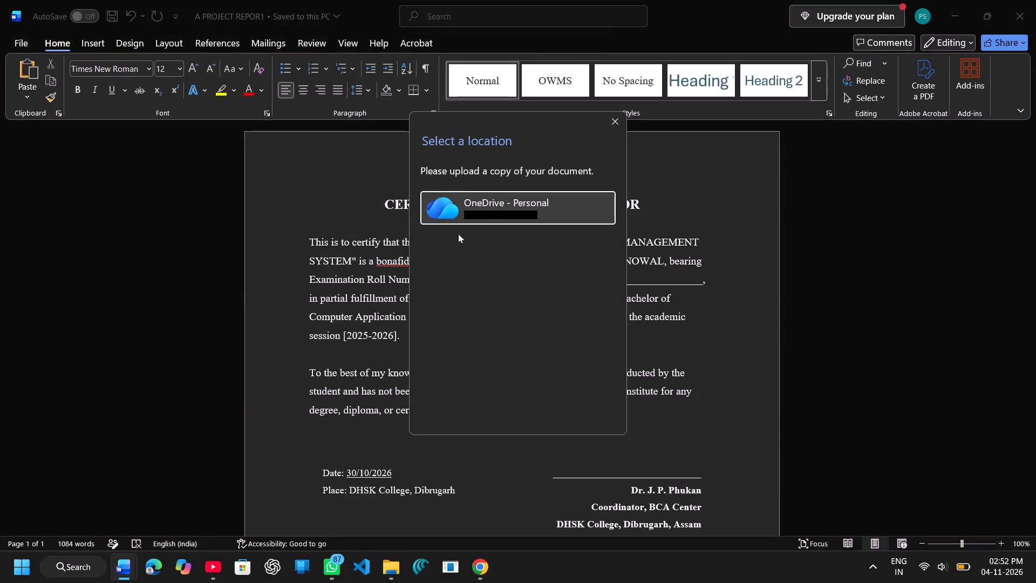
{"action": "double_click", "coordinate": [486, 207]}
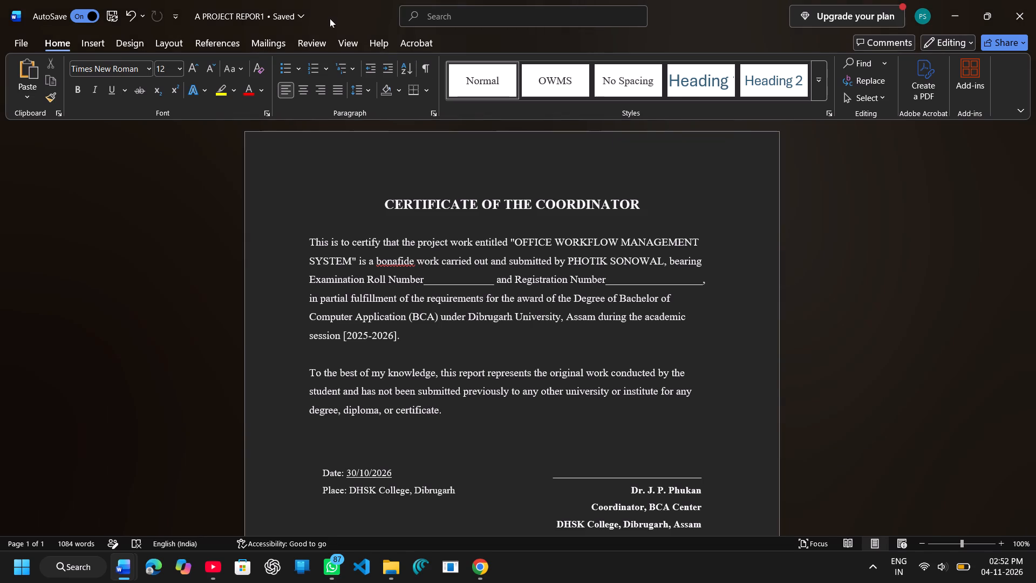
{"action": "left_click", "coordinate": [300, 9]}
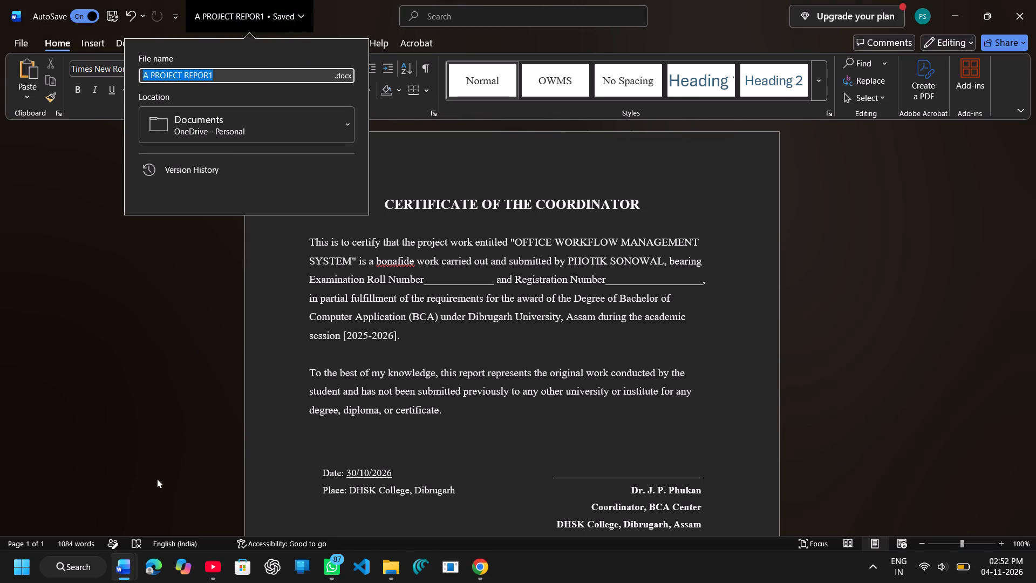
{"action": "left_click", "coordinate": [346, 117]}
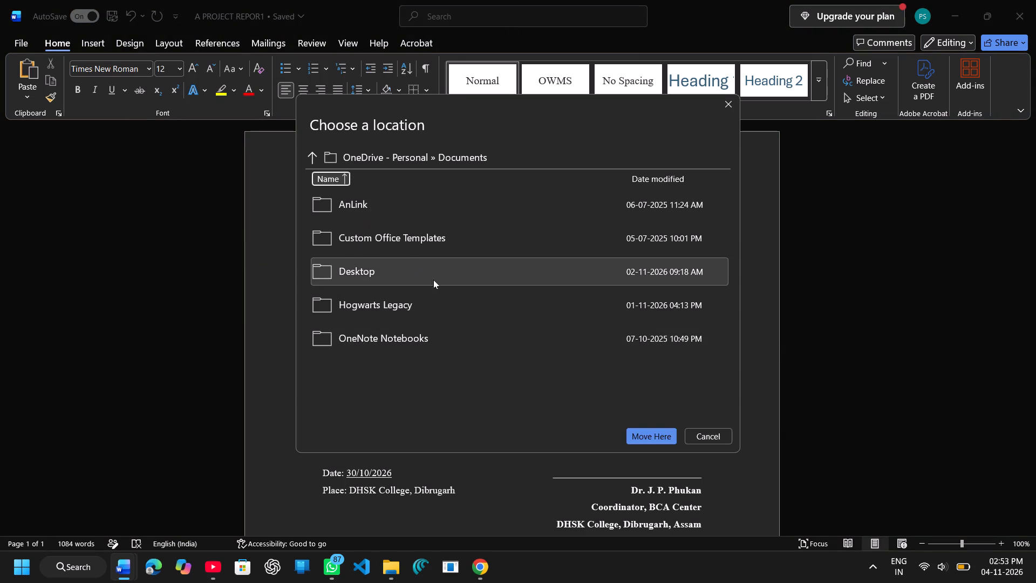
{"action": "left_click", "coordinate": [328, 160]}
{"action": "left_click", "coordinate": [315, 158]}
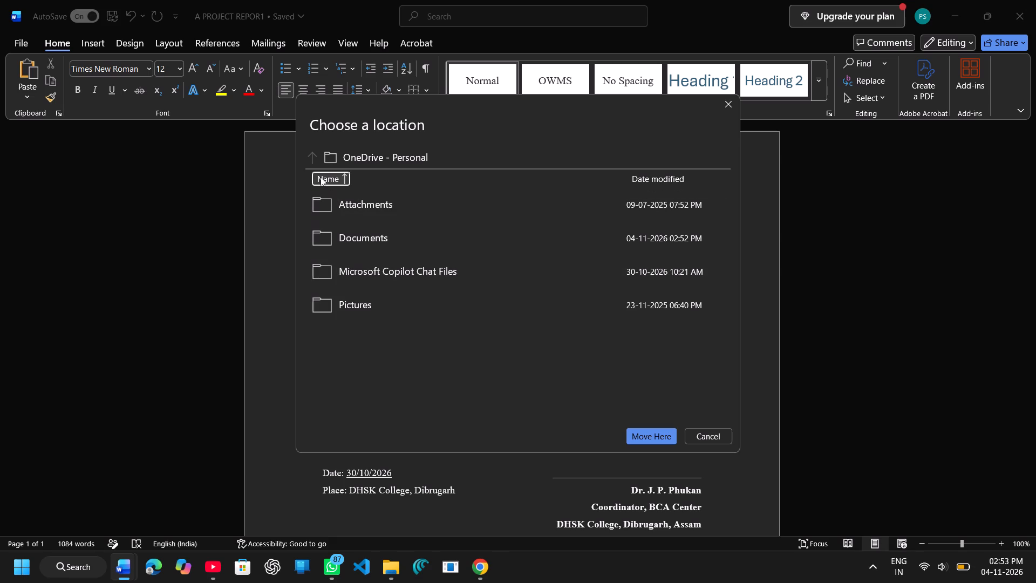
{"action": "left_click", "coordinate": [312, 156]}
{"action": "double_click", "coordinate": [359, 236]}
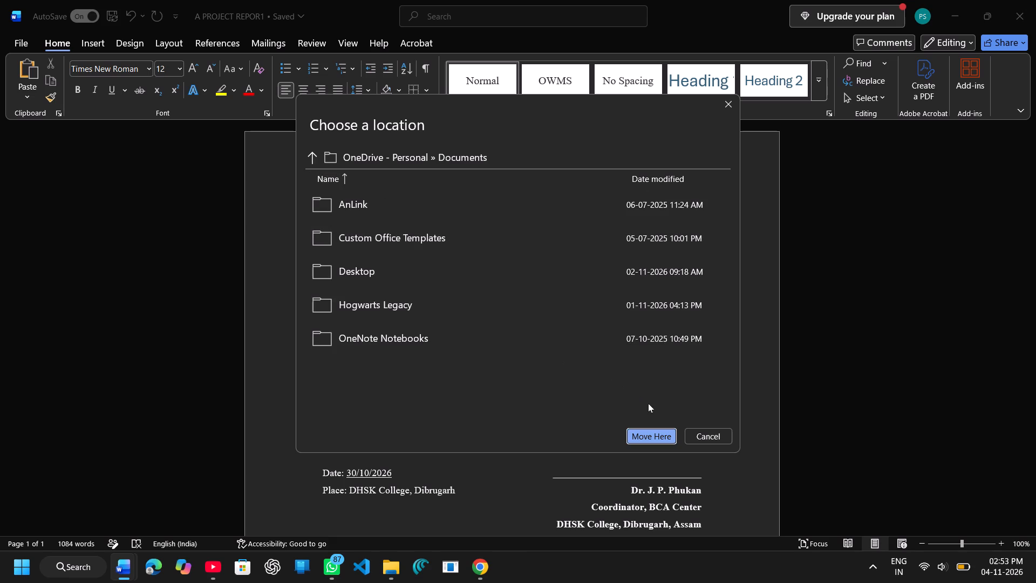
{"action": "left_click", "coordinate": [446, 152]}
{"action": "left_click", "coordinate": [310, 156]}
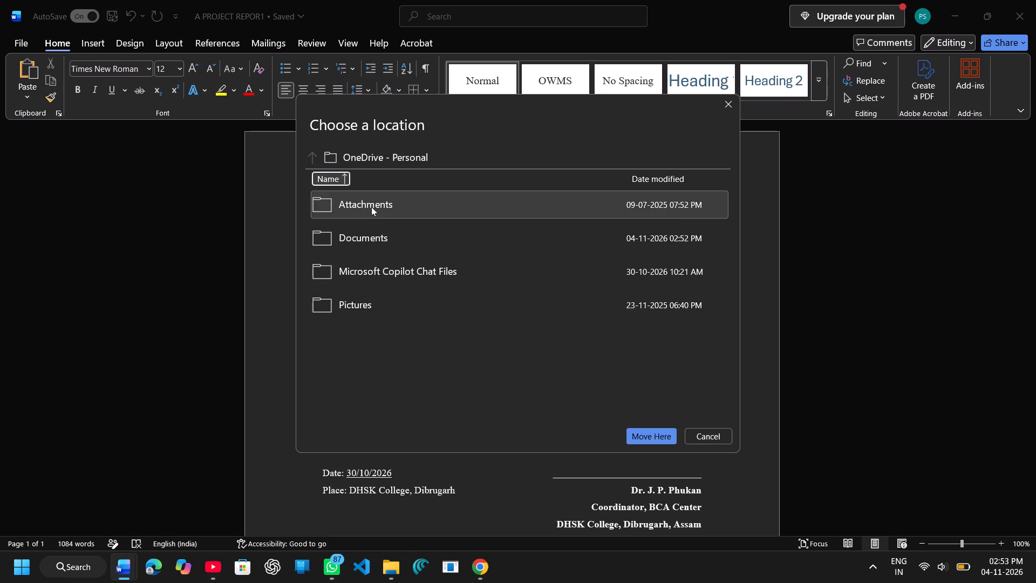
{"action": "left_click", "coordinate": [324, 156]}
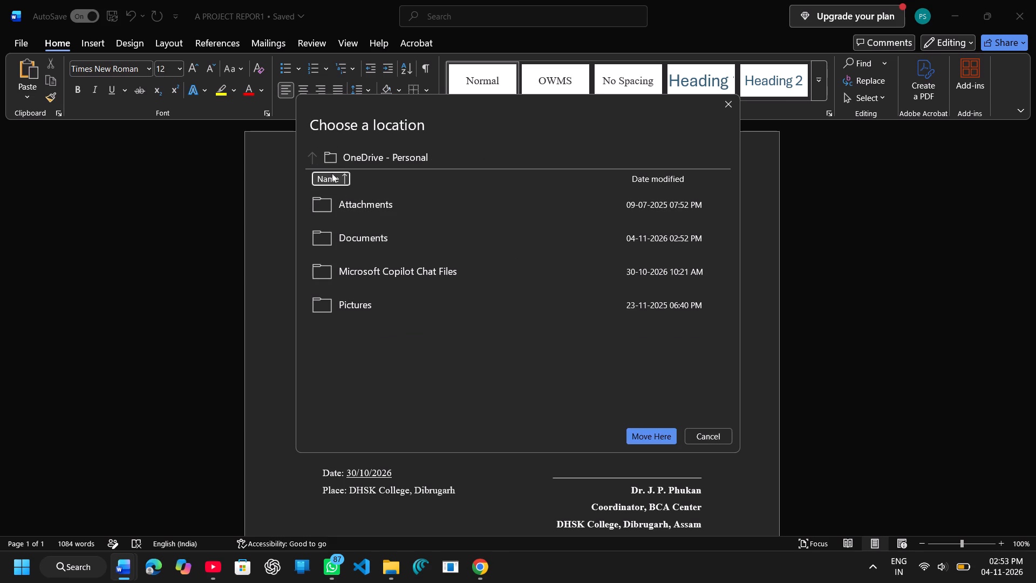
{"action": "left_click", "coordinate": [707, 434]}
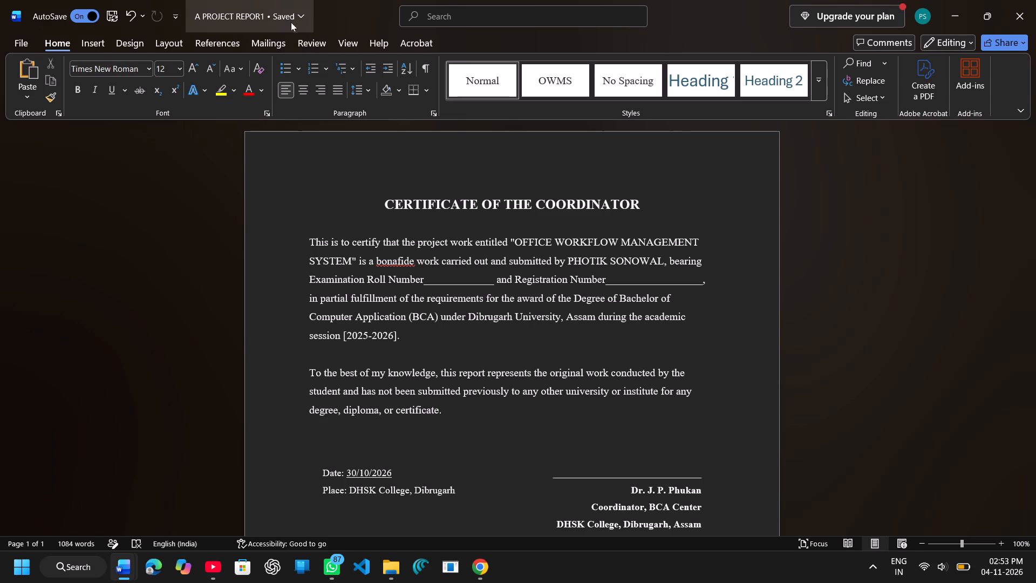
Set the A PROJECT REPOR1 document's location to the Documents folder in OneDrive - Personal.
{"action": "left_click", "coordinate": [291, 22]}
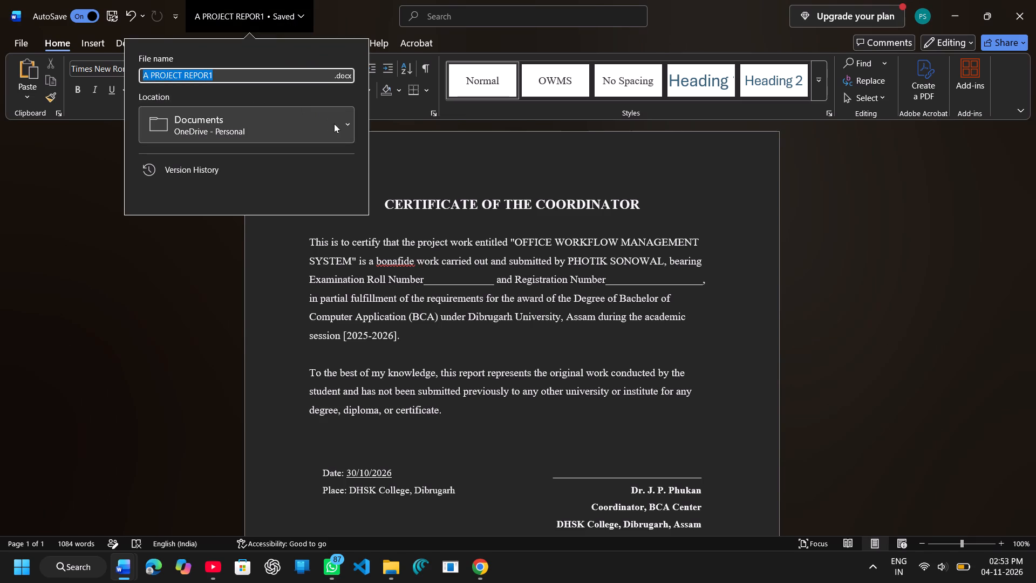
{"action": "left_click", "coordinate": [268, 119]}
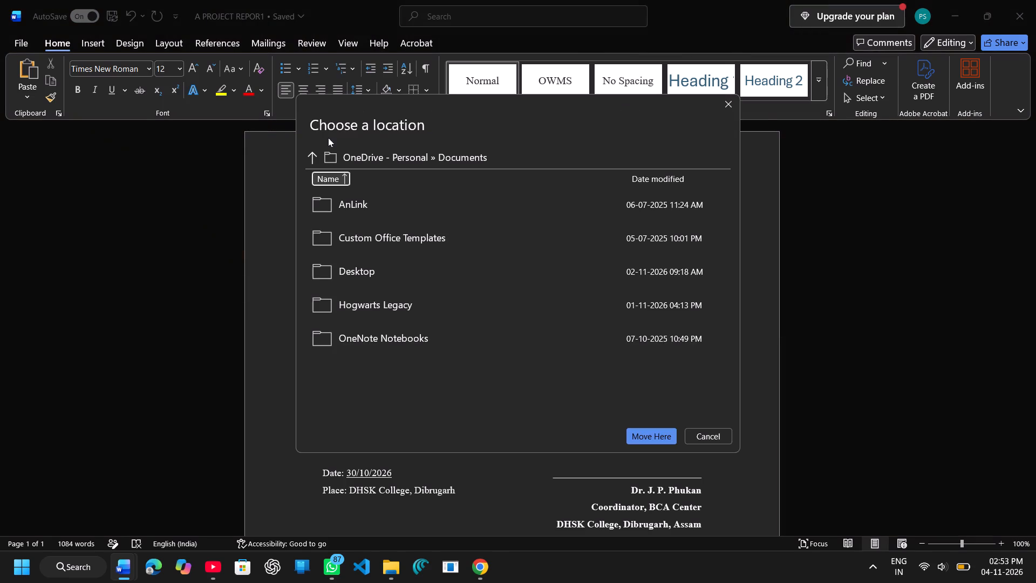
{"action": "left_click", "coordinate": [361, 160]}
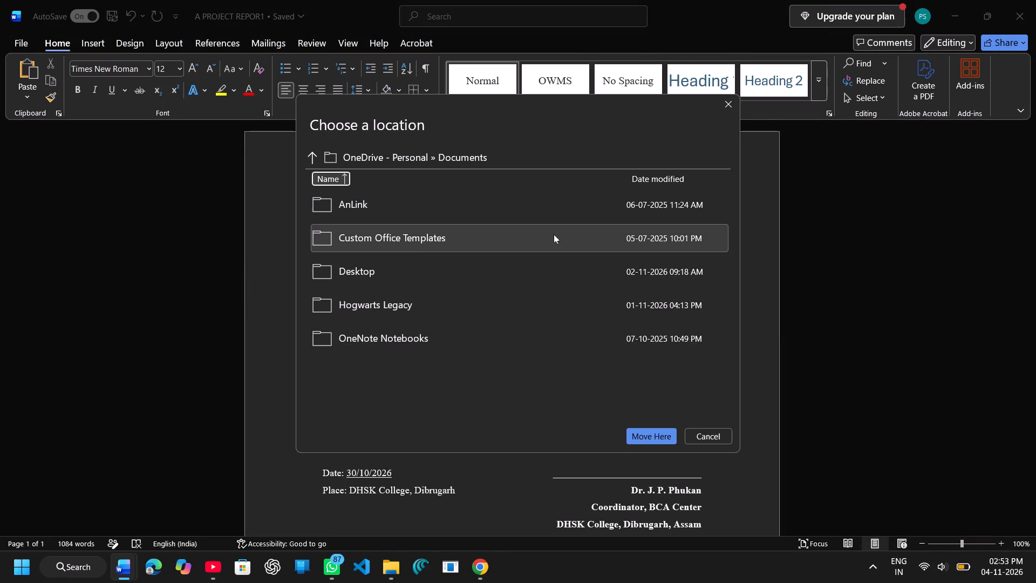
{"action": "left_click", "coordinate": [657, 440]}
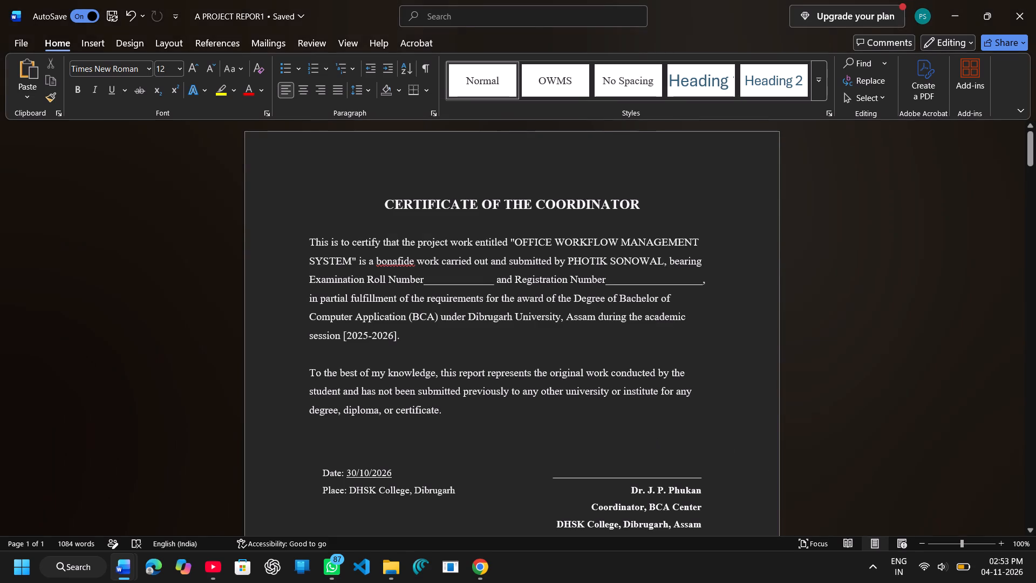
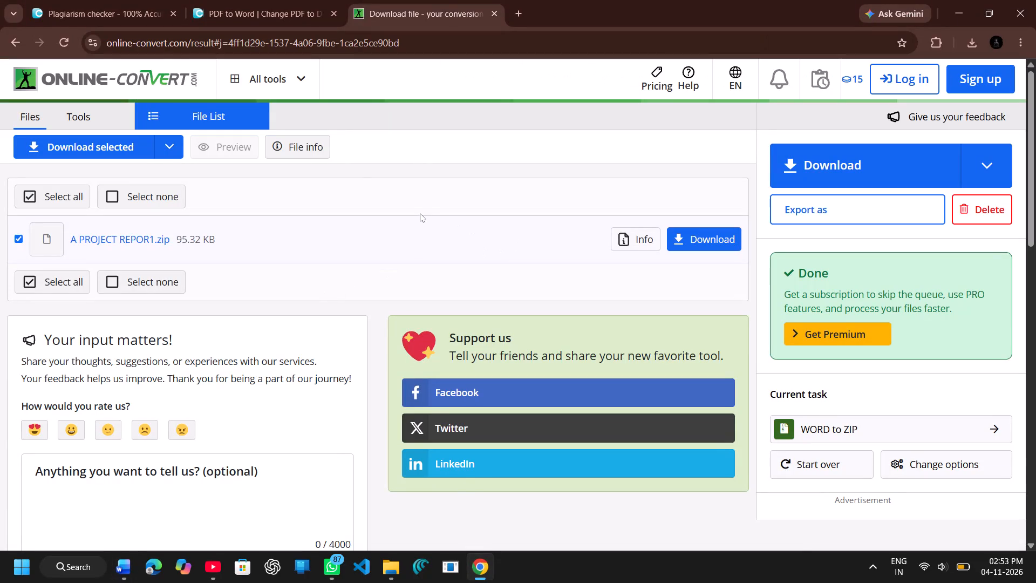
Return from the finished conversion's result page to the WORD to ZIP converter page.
{"action": "left_click", "coordinate": [34, 120]}
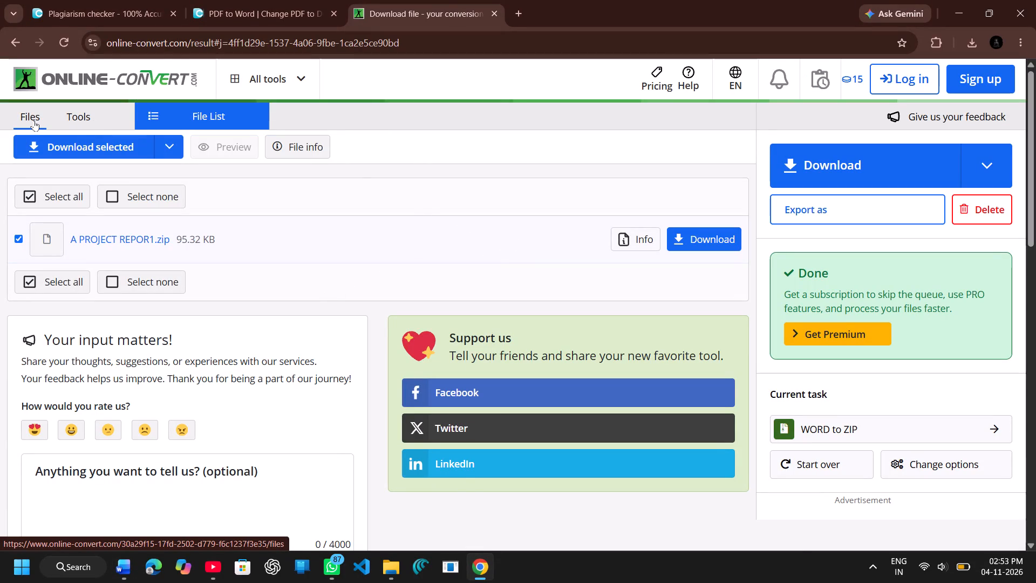
{"action": "left_click", "coordinate": [74, 113]}
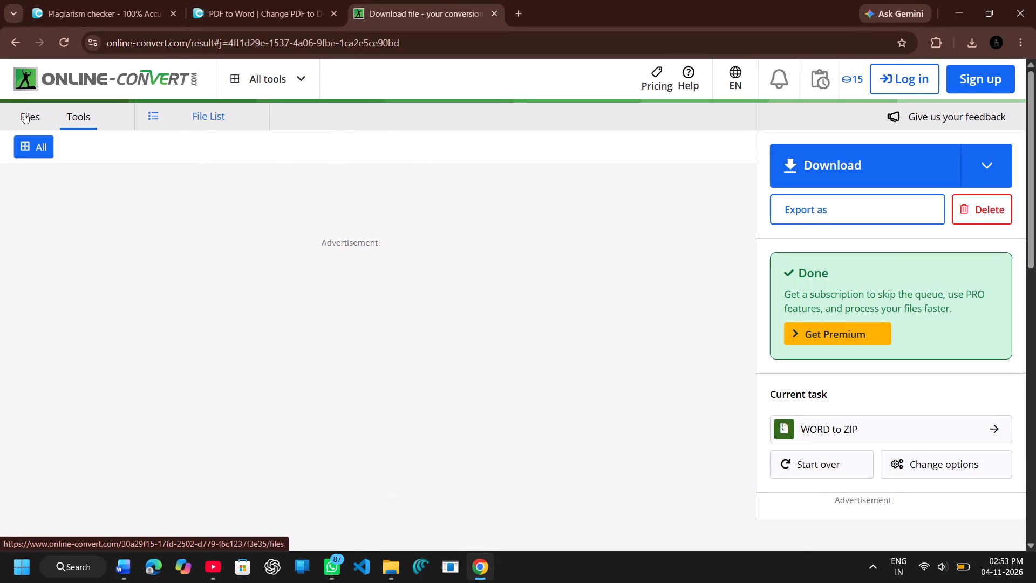
{"action": "left_click", "coordinate": [24, 112]}
{"action": "left_click", "coordinate": [21, 42]}
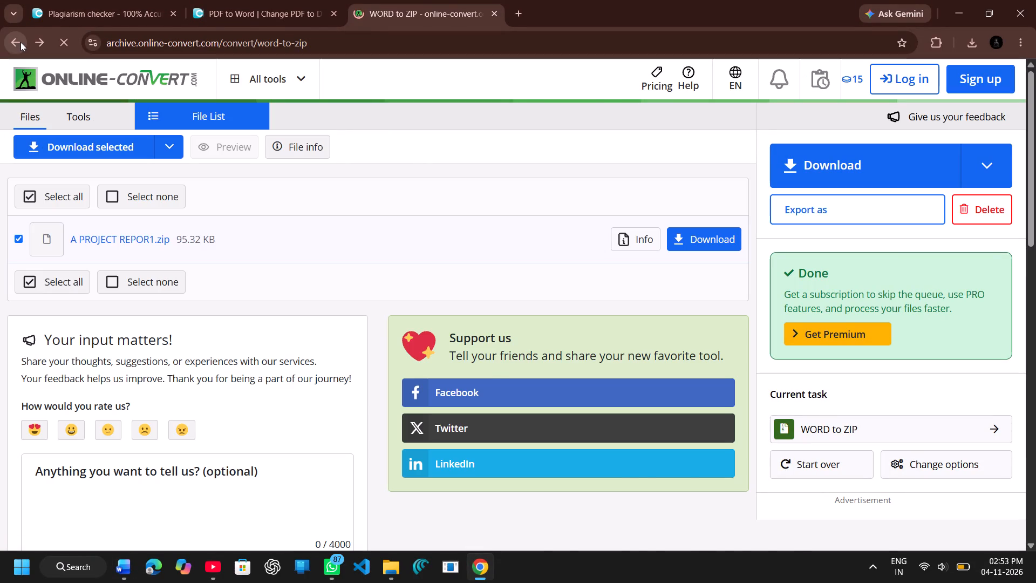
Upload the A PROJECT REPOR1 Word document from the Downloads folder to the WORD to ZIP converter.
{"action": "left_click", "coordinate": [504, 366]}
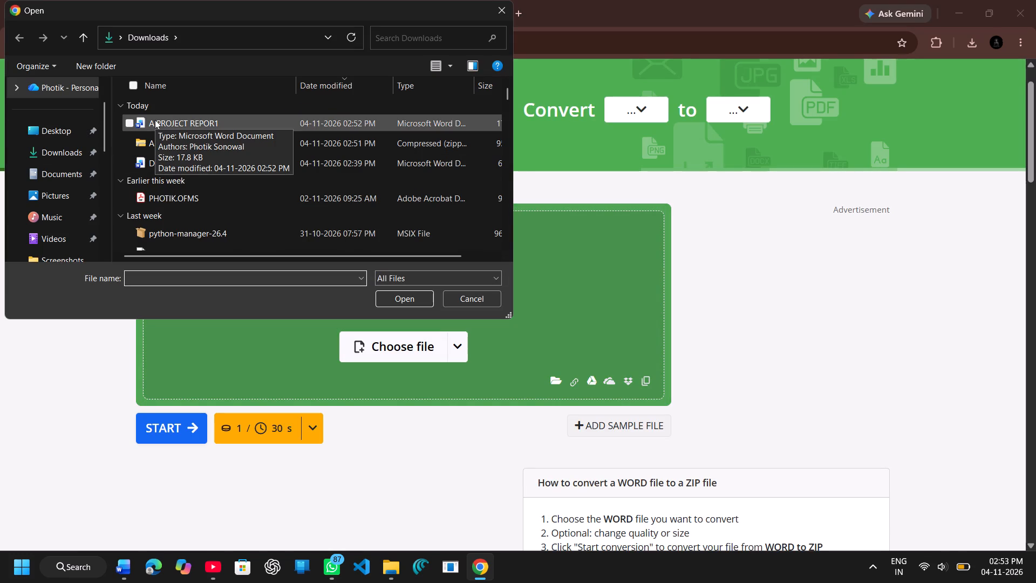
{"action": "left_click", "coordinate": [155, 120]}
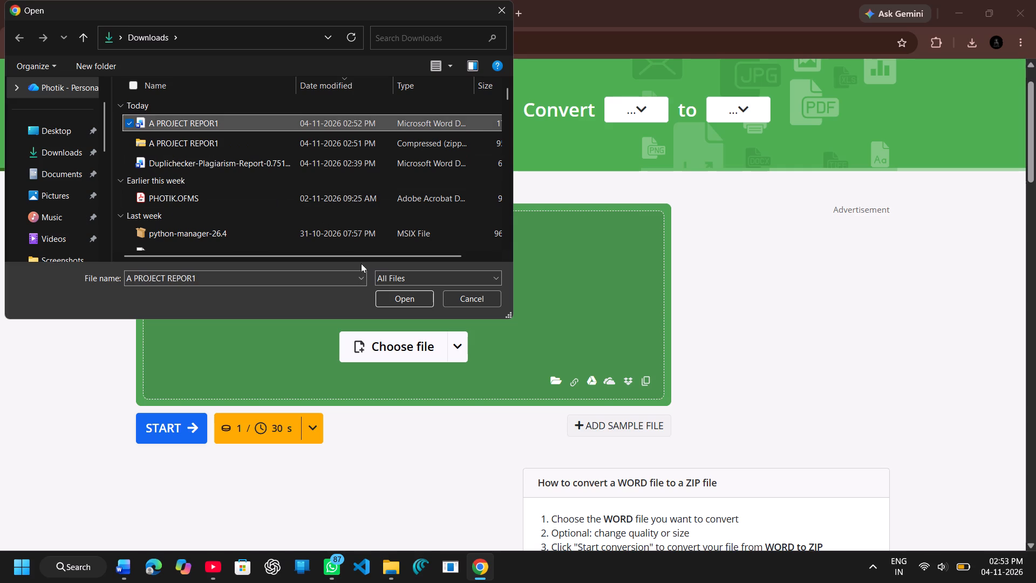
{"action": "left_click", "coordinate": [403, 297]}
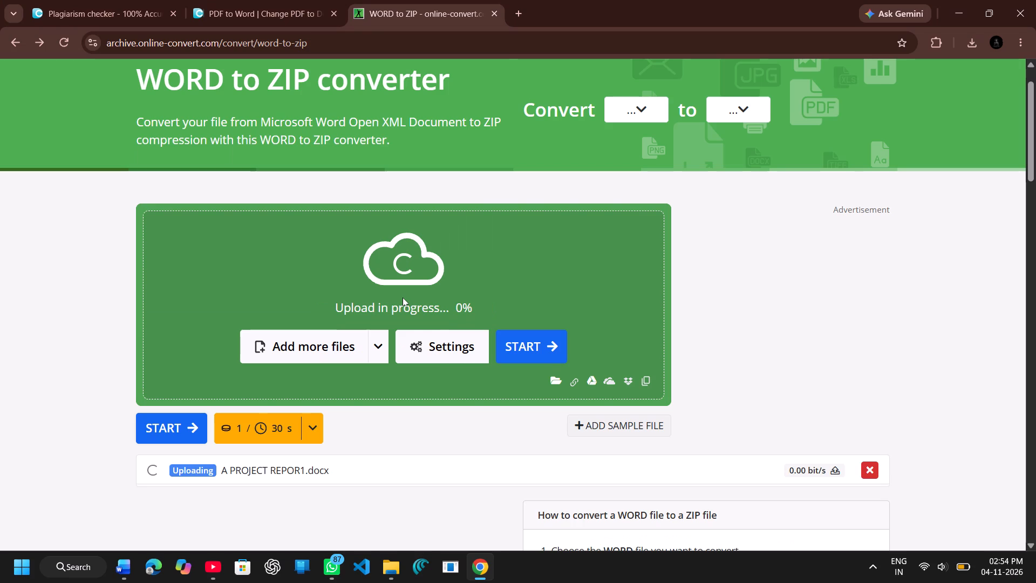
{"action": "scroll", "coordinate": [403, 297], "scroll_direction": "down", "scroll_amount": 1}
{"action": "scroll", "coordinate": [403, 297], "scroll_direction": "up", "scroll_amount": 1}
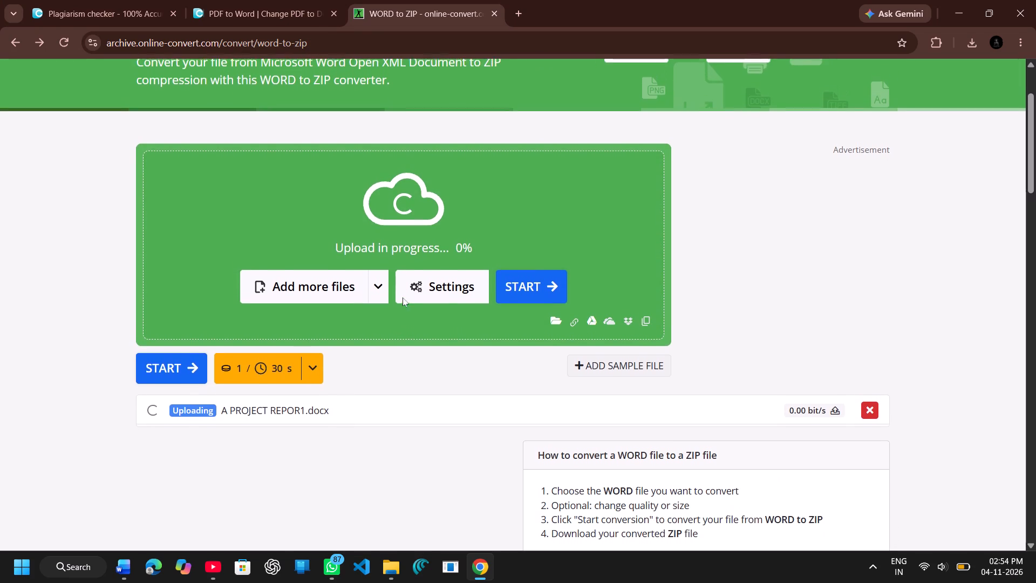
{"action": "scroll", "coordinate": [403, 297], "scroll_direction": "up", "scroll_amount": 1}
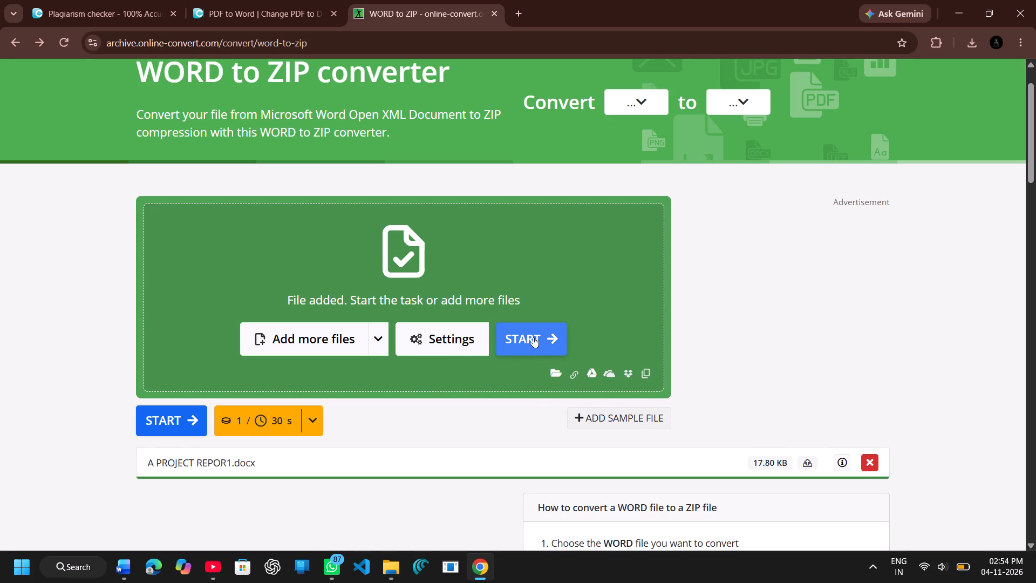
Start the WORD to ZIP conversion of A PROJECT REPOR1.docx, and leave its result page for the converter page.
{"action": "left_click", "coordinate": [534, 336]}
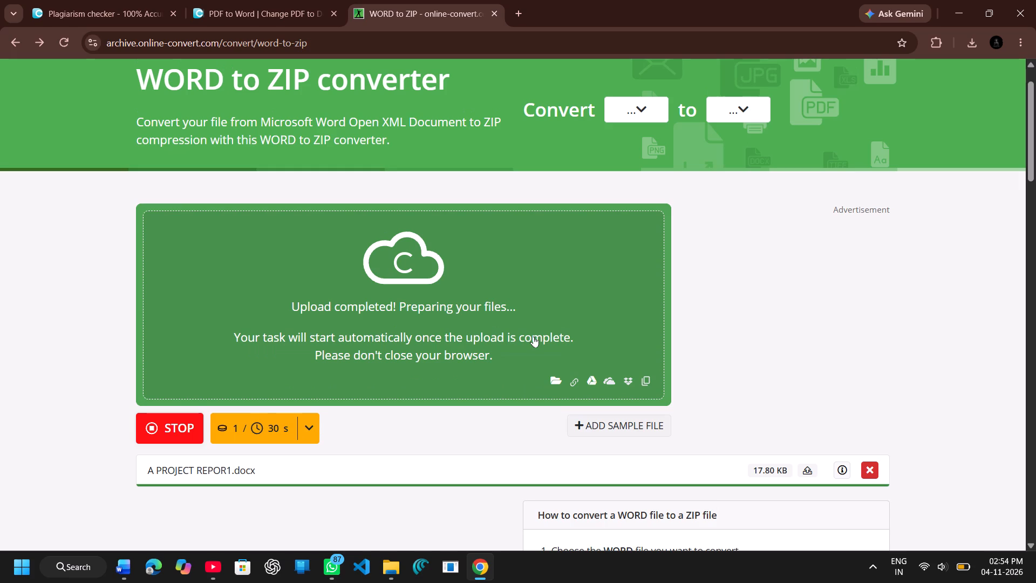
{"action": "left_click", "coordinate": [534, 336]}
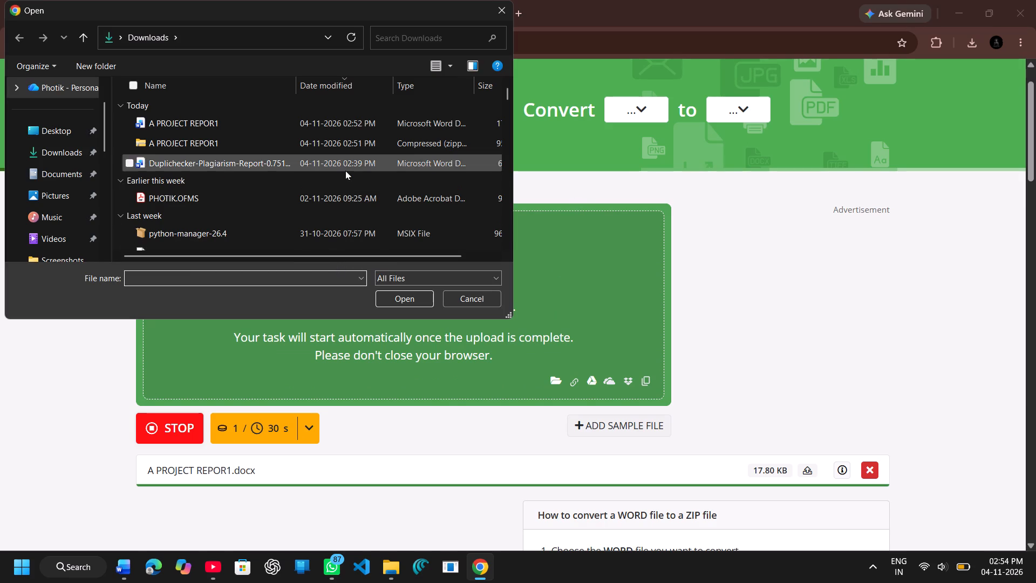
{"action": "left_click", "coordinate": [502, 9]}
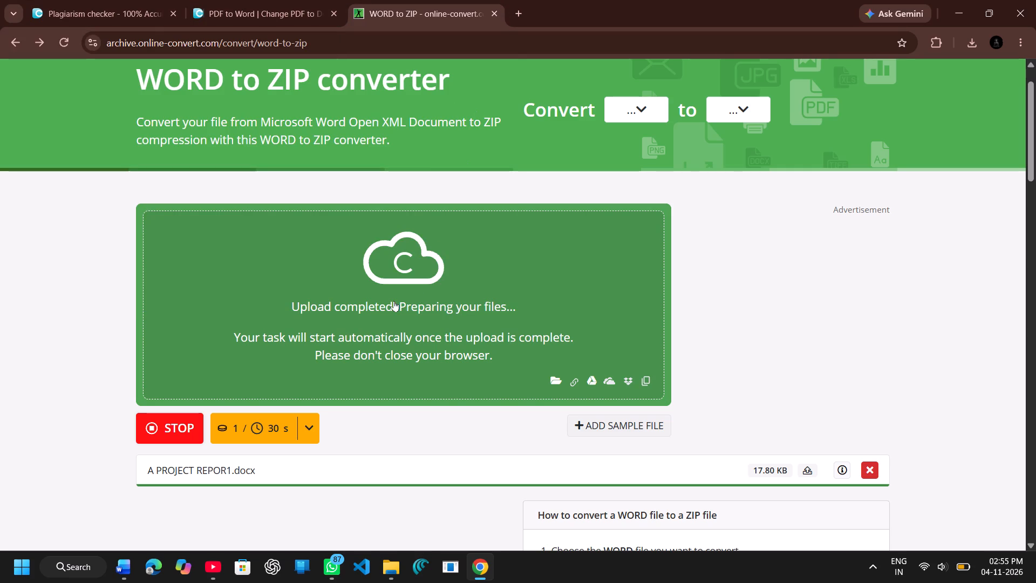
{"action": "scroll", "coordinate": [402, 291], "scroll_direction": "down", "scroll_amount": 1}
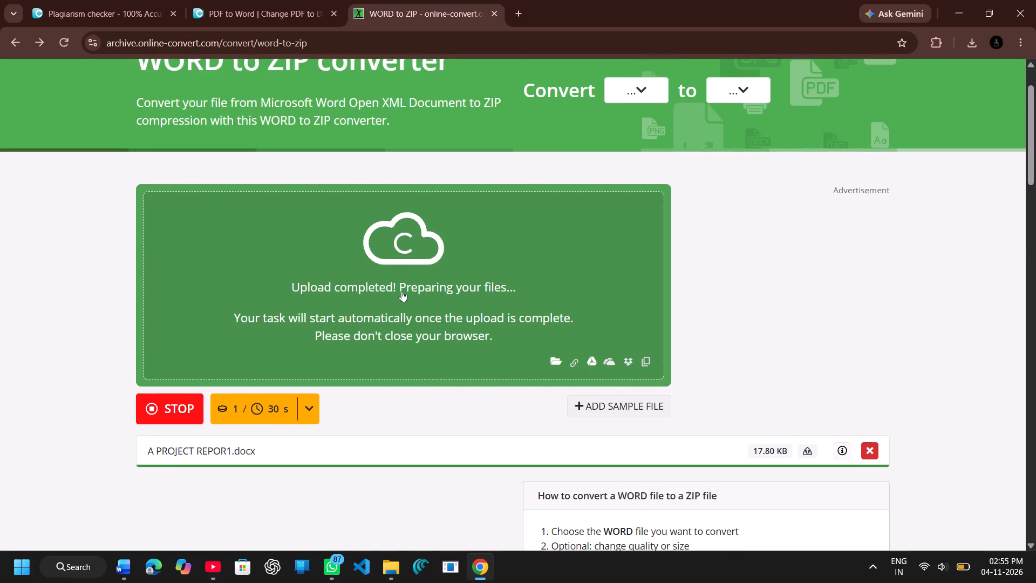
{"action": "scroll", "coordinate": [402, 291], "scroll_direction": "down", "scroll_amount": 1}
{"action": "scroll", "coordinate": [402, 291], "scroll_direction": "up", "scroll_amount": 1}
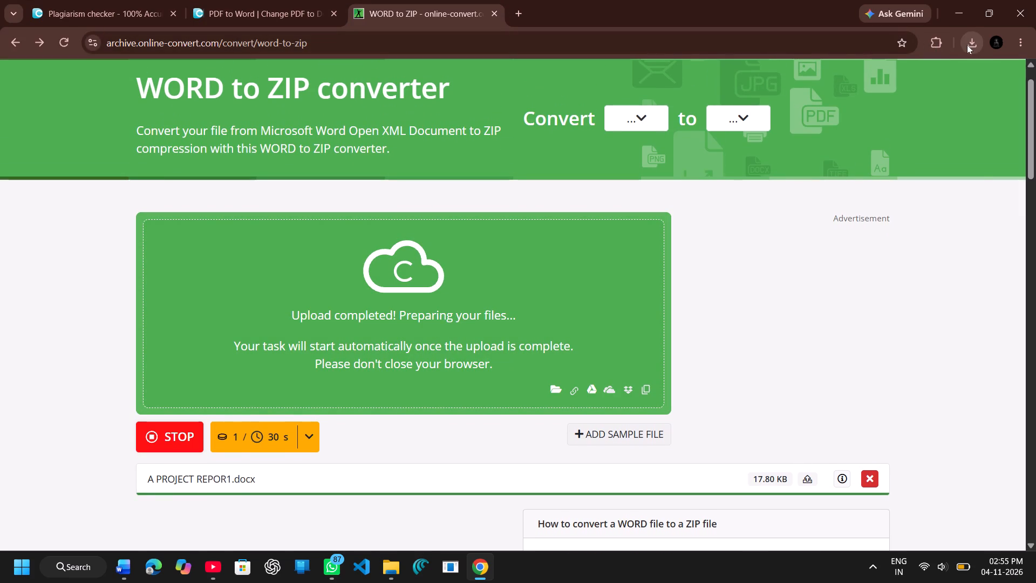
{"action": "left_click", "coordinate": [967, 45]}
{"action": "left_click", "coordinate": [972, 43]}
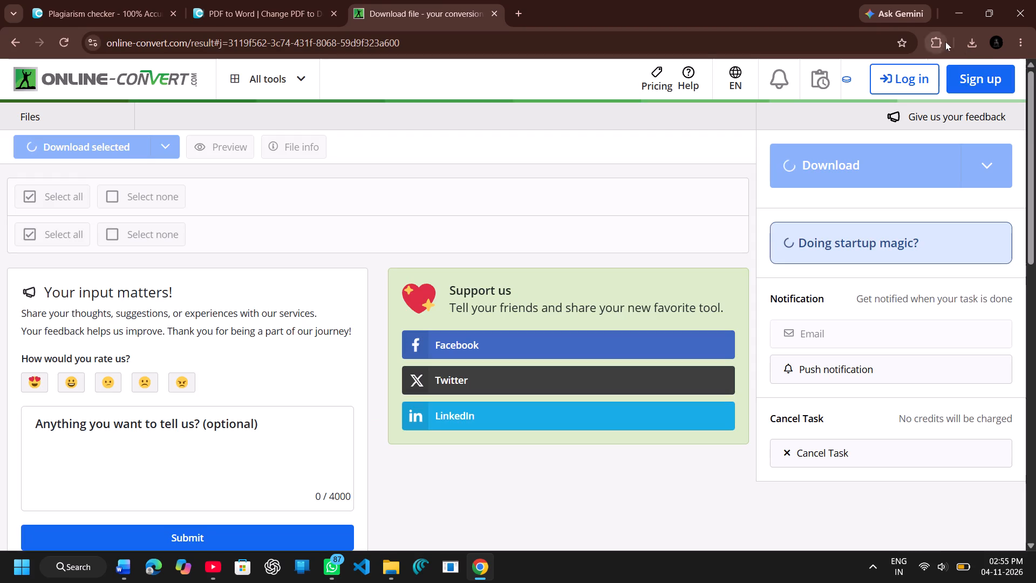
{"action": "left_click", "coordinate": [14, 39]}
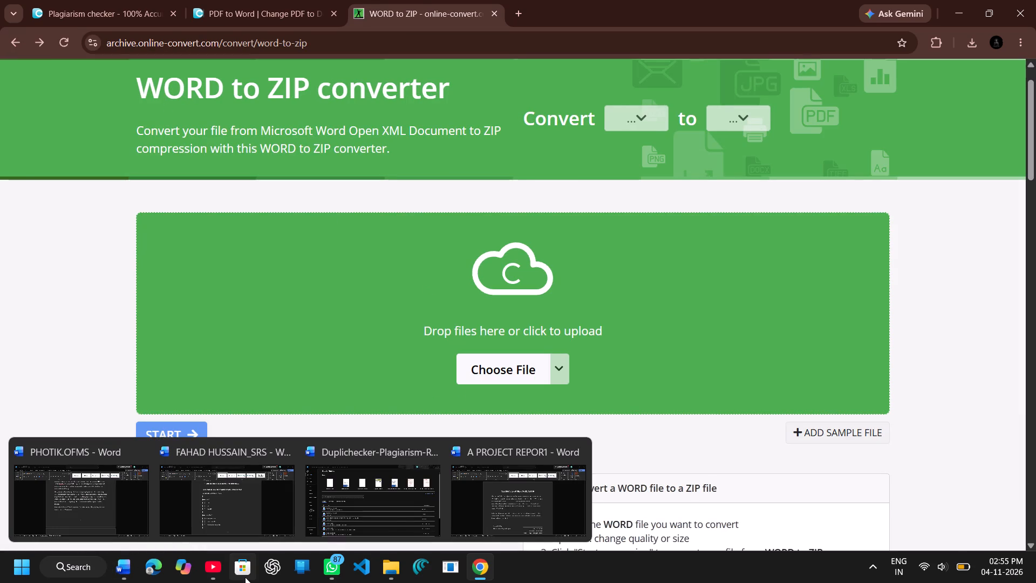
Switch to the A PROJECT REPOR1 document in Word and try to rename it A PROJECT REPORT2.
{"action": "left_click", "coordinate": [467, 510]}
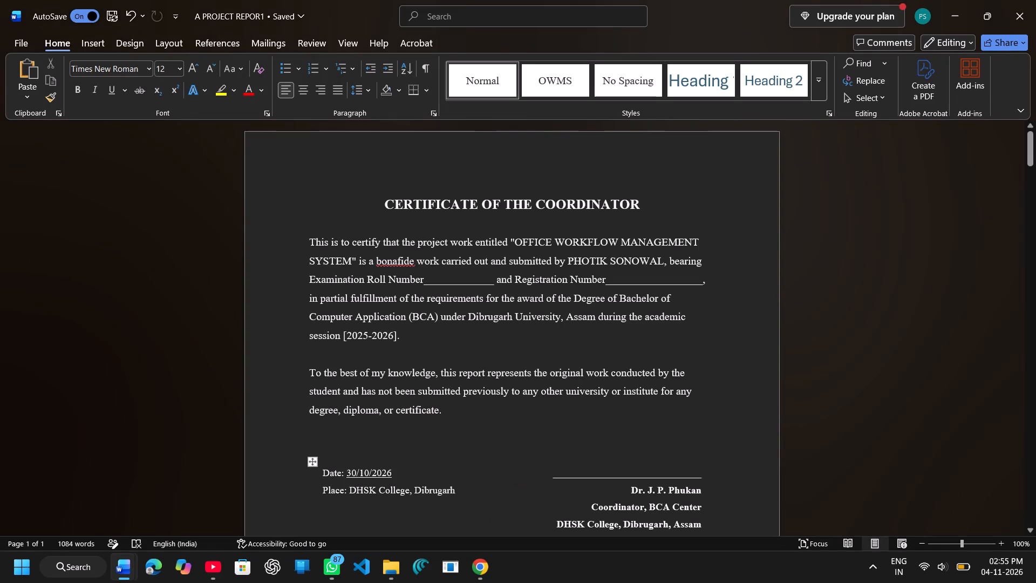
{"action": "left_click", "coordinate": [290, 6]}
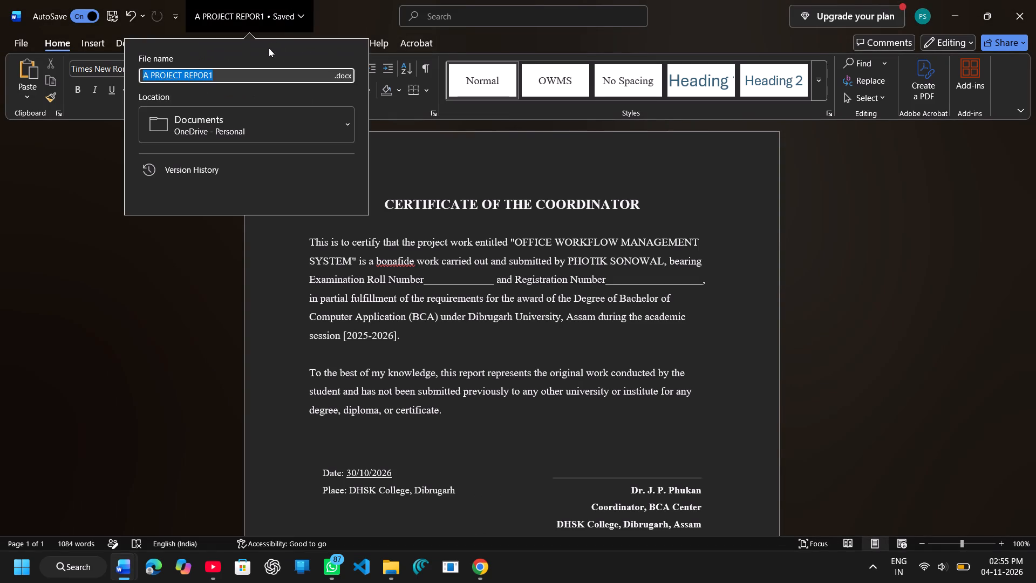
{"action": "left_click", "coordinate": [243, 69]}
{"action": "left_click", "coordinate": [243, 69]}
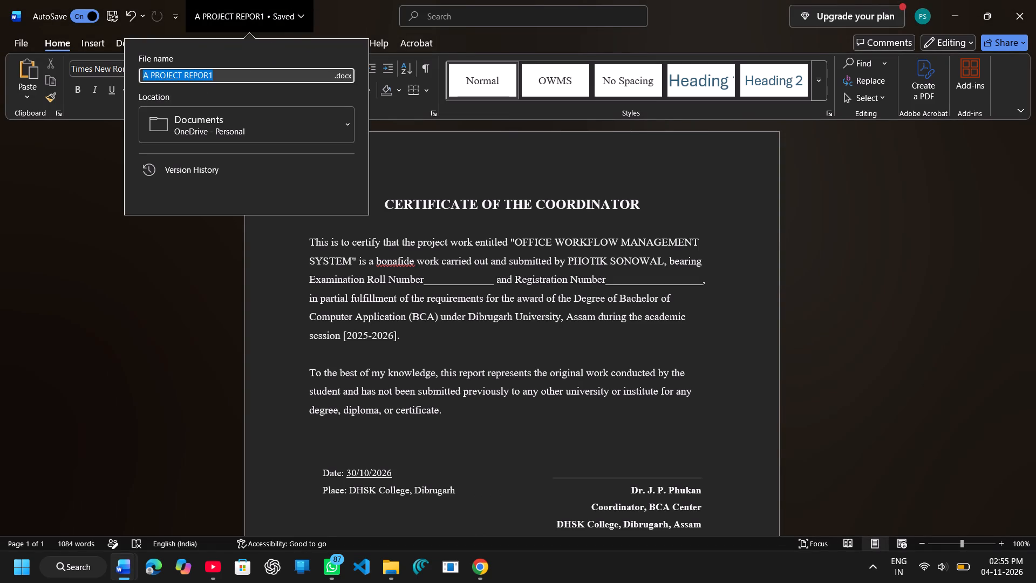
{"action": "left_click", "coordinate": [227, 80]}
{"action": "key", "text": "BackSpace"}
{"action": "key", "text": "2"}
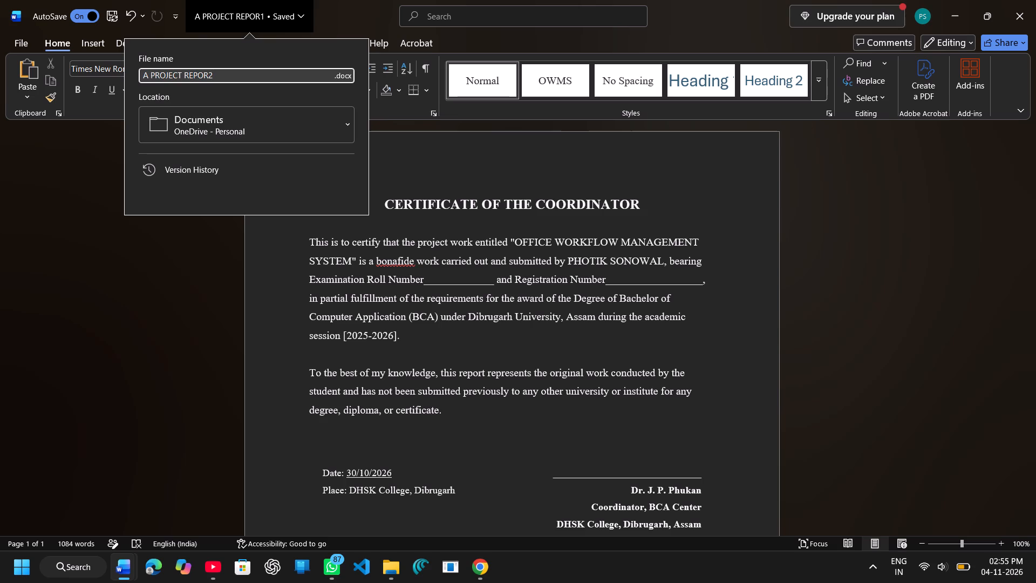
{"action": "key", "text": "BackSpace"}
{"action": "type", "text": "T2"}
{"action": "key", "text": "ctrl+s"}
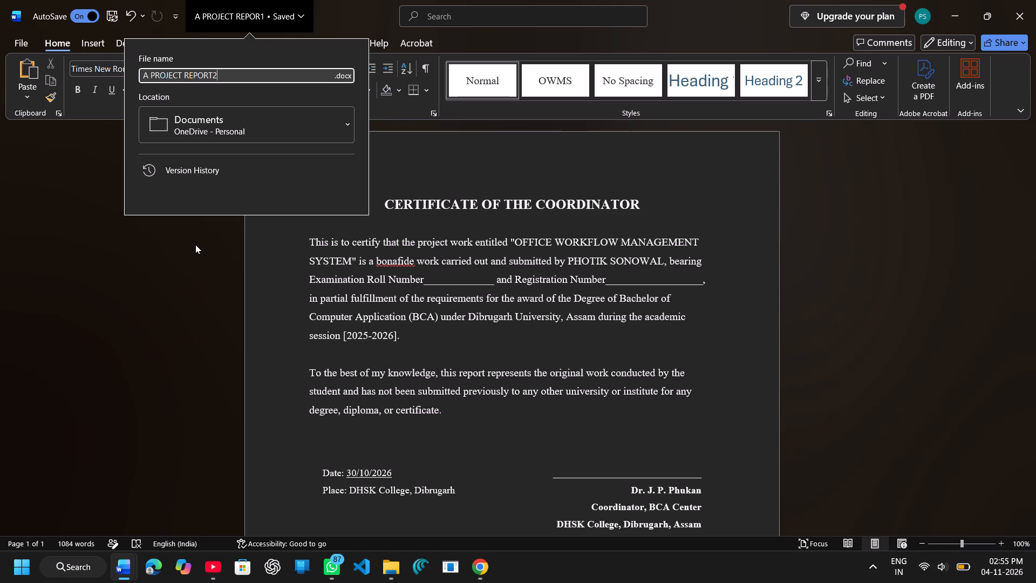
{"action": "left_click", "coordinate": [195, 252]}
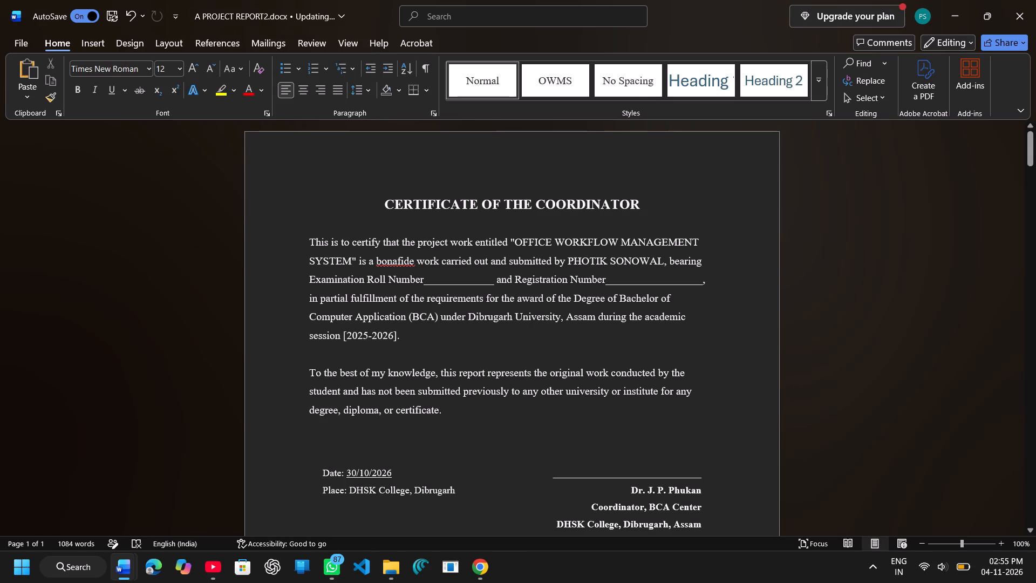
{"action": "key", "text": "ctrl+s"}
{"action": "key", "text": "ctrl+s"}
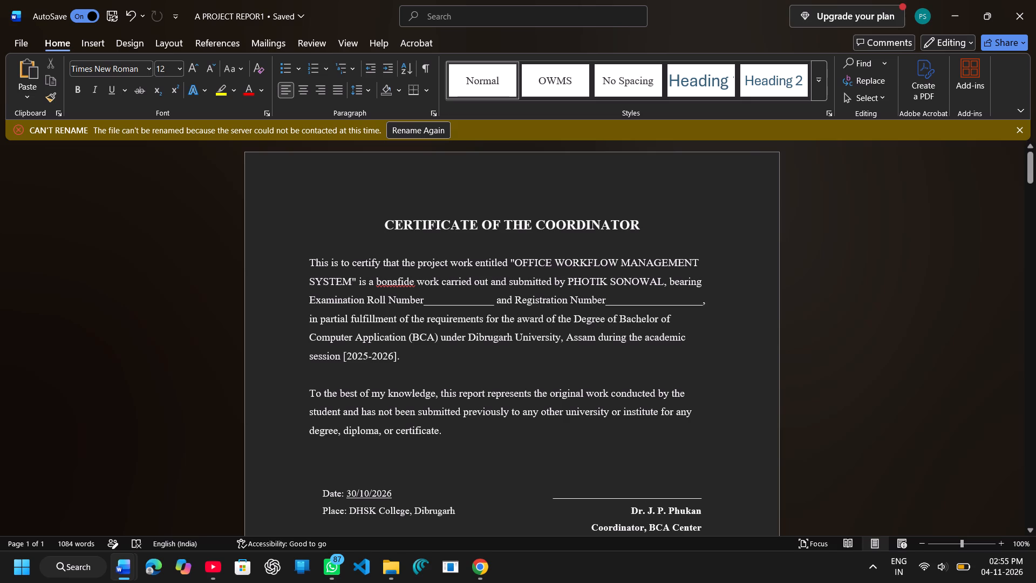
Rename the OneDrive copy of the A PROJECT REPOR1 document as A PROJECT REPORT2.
{"action": "left_click", "coordinate": [437, 137]}
{"action": "left_click", "coordinate": [303, 73]}
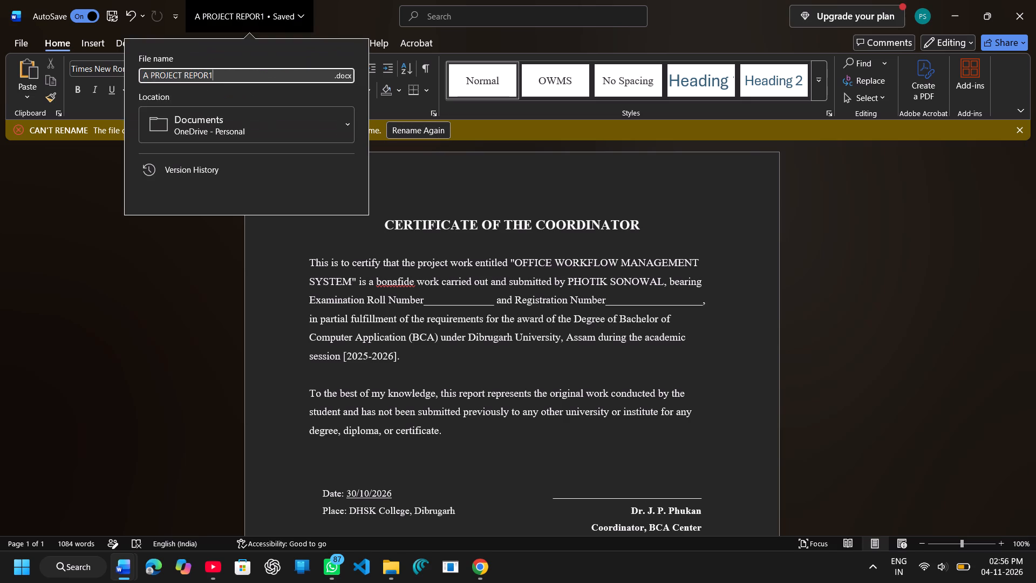
{"action": "key", "text": "BackSpace"}
{"action": "key", "text": "2"}
{"action": "key", "text": "ctrl+s"}
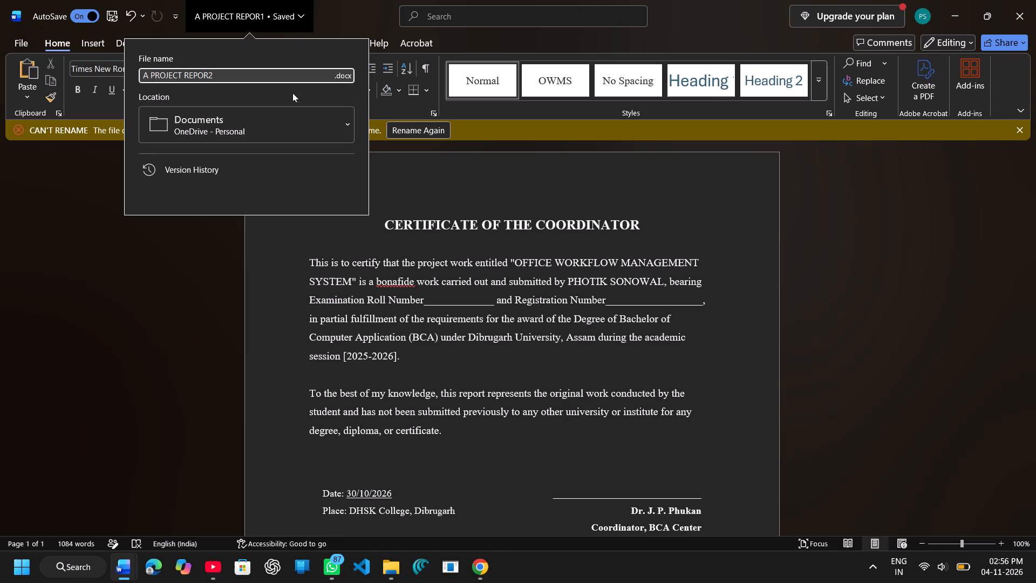
{"action": "key", "text": "BackSpace"}
{"action": "type", "text": "T2"}
{"action": "key", "text": "Return"}
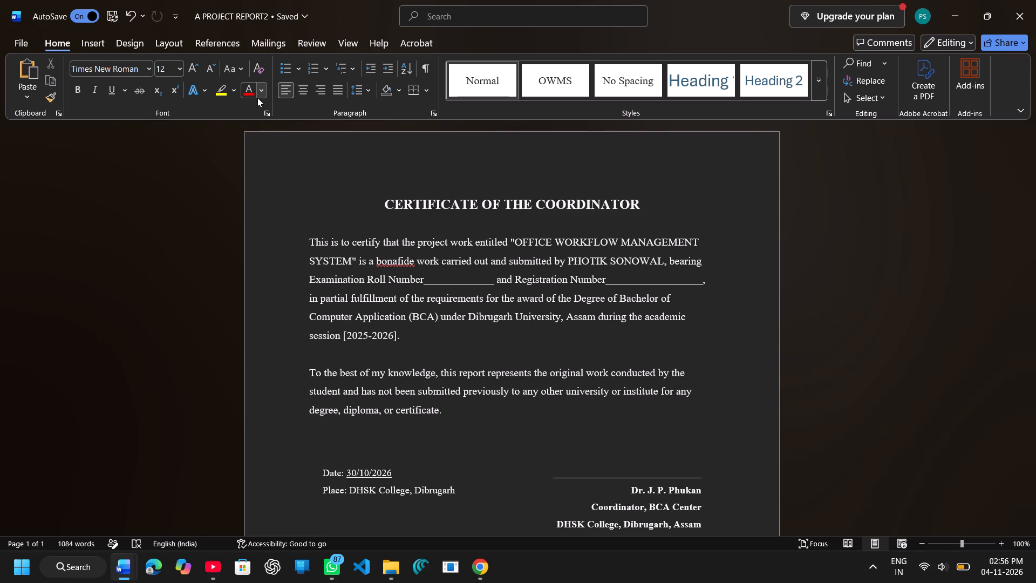
{"action": "scroll", "coordinate": [257, 98], "scroll_direction": "up", "scroll_amount": 1}
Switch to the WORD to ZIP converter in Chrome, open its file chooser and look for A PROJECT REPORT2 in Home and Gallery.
{"action": "left_click", "coordinate": [475, 561]}
{"action": "left_click", "coordinate": [394, 352]}
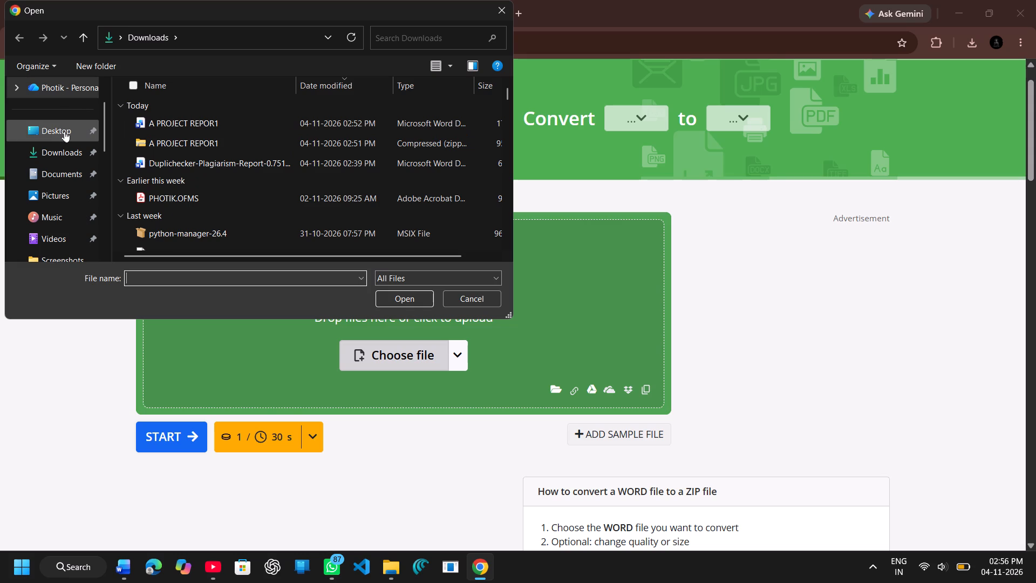
{"action": "scroll", "coordinate": [65, 131], "scroll_direction": "up", "scroll_amount": 1}
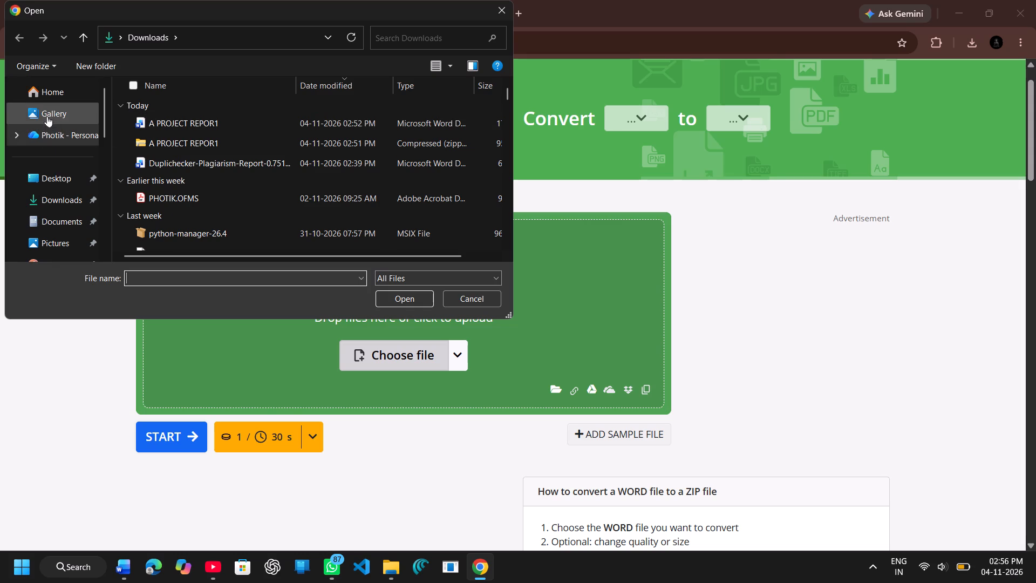
{"action": "left_click", "coordinate": [50, 96]}
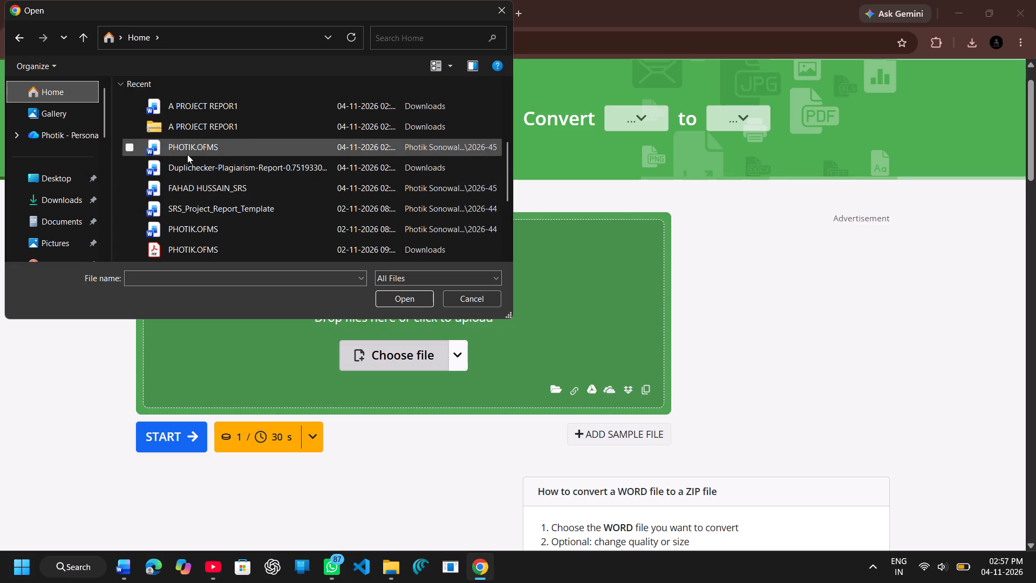
{"action": "scroll", "coordinate": [188, 154], "scroll_direction": "up", "scroll_amount": 1}
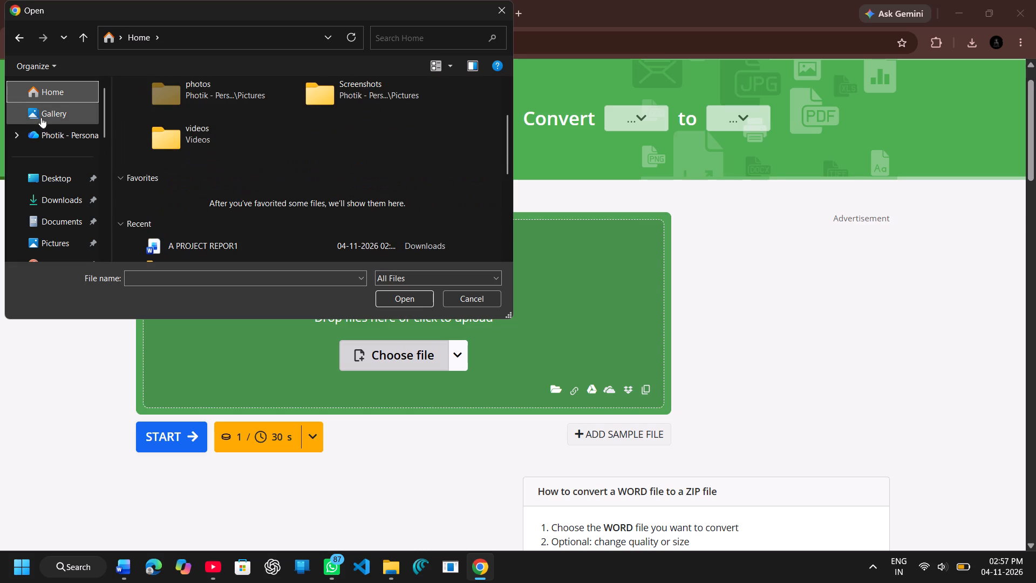
{"action": "double_click", "coordinate": [40, 114]}
{"action": "double_click", "coordinate": [57, 133]}
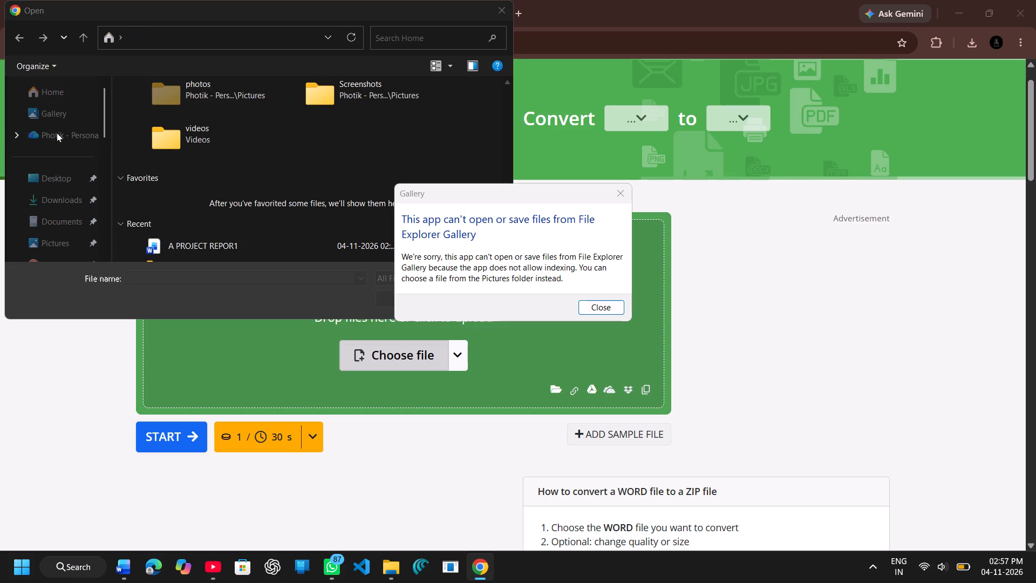
{"action": "left_click", "coordinate": [619, 191]}
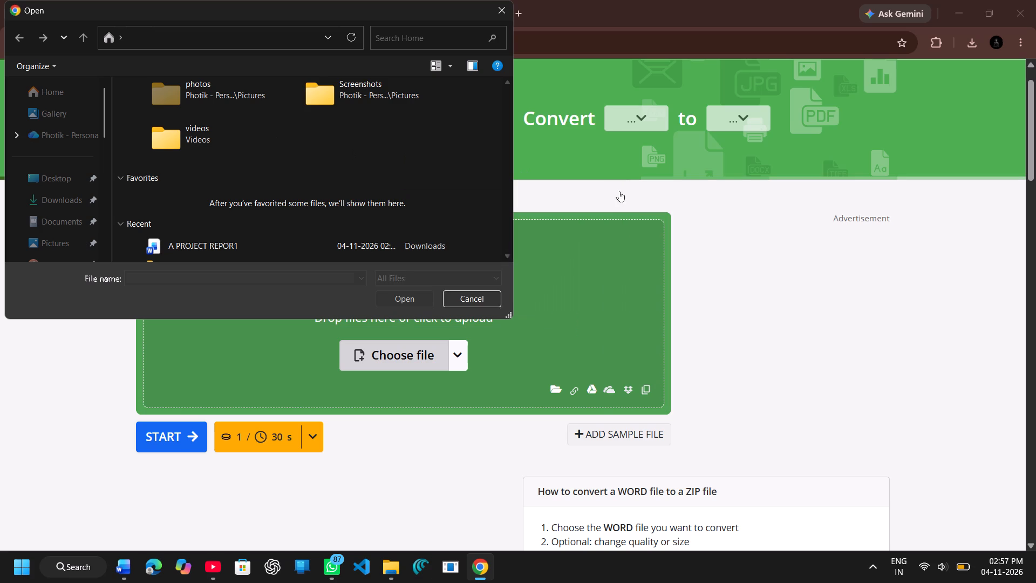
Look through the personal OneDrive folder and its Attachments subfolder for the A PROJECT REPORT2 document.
{"action": "double_click", "coordinate": [84, 135]}
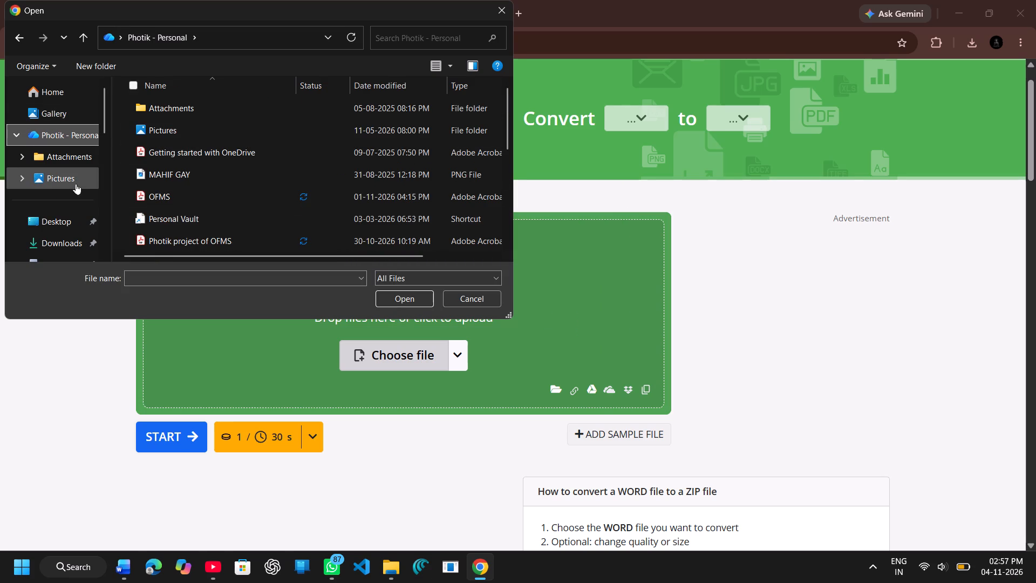
{"action": "scroll", "coordinate": [199, 160], "scroll_direction": "down", "scroll_amount": 1}
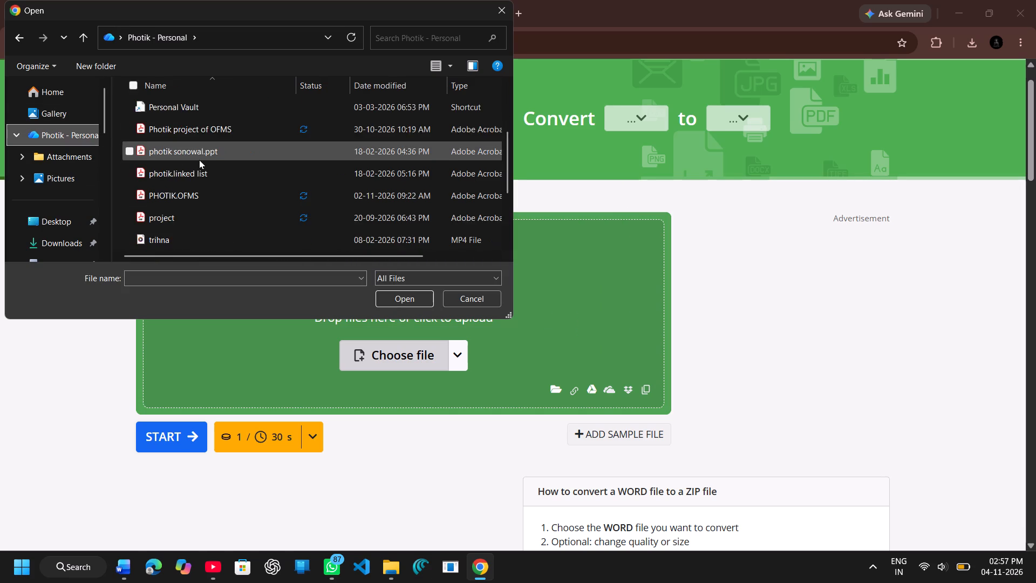
{"action": "scroll", "coordinate": [199, 160], "scroll_direction": "down", "scroll_amount": 3}
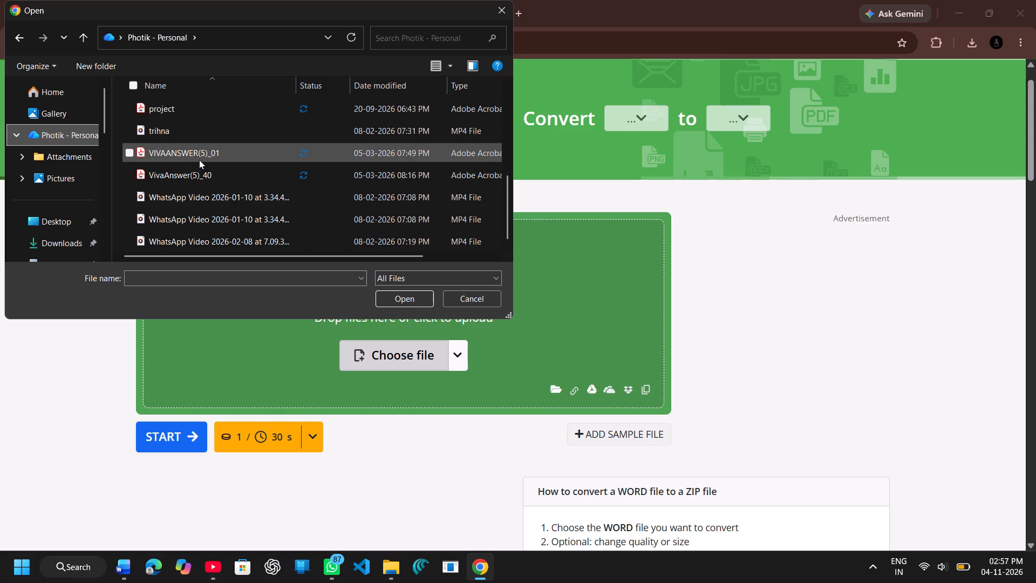
{"action": "scroll", "coordinate": [199, 160], "scroll_direction": "down", "scroll_amount": 1}
{"action": "double_click", "coordinate": [63, 147]}
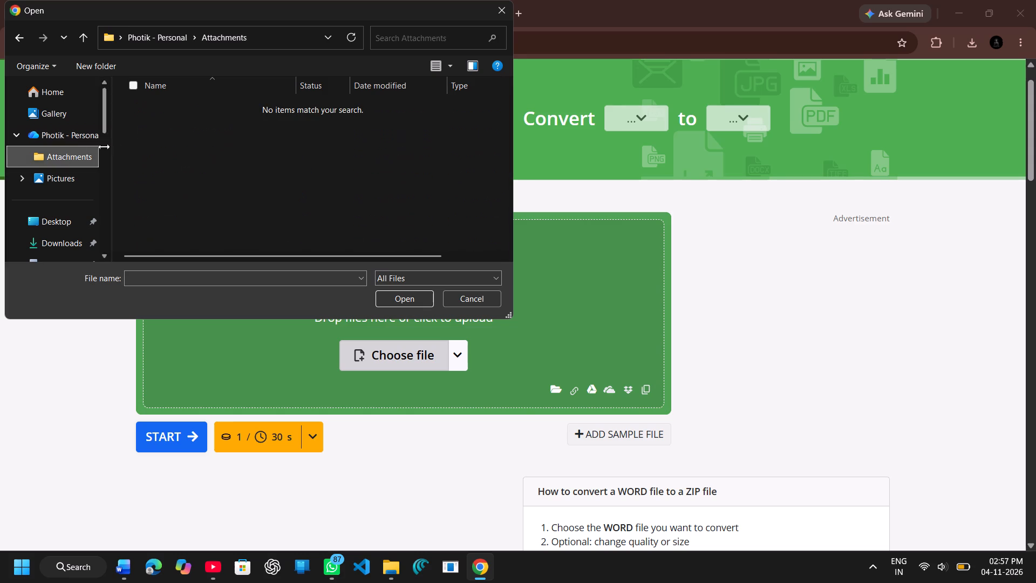
{"action": "double_click", "coordinate": [69, 138]}
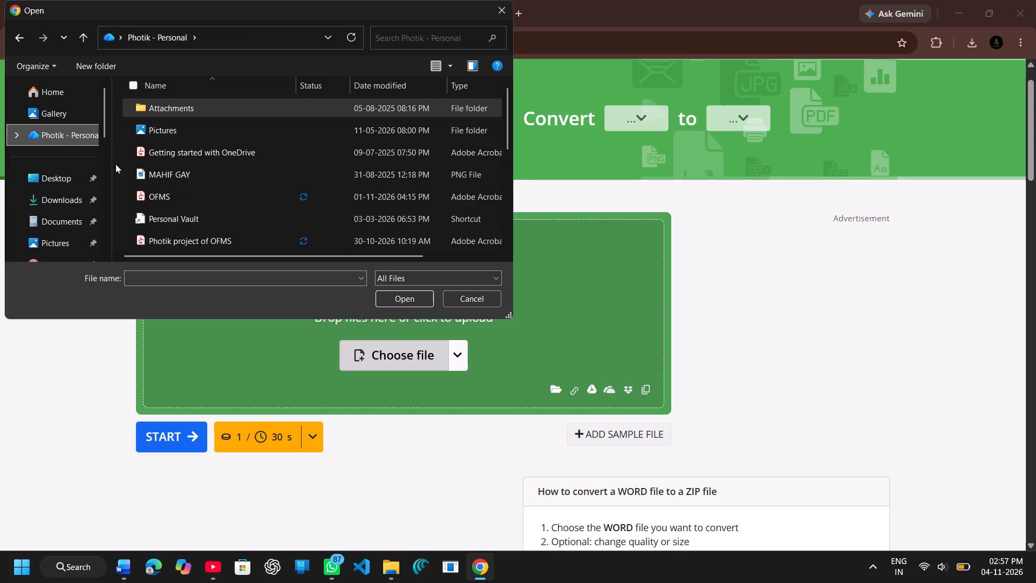
{"action": "scroll", "coordinate": [158, 200], "scroll_direction": "down", "scroll_amount": 2}
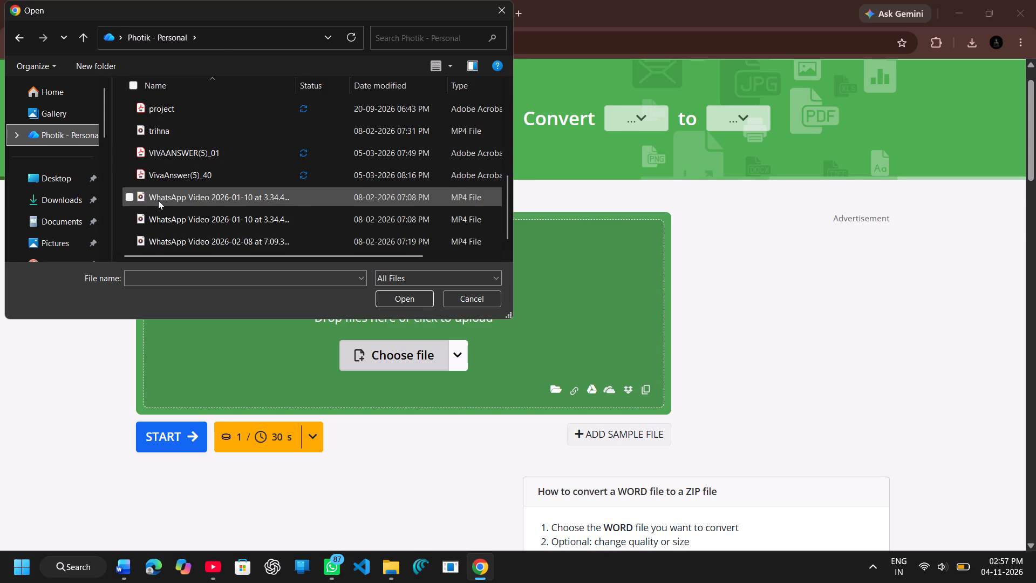
{"action": "scroll", "coordinate": [158, 200], "scroll_direction": "down", "scroll_amount": 3}
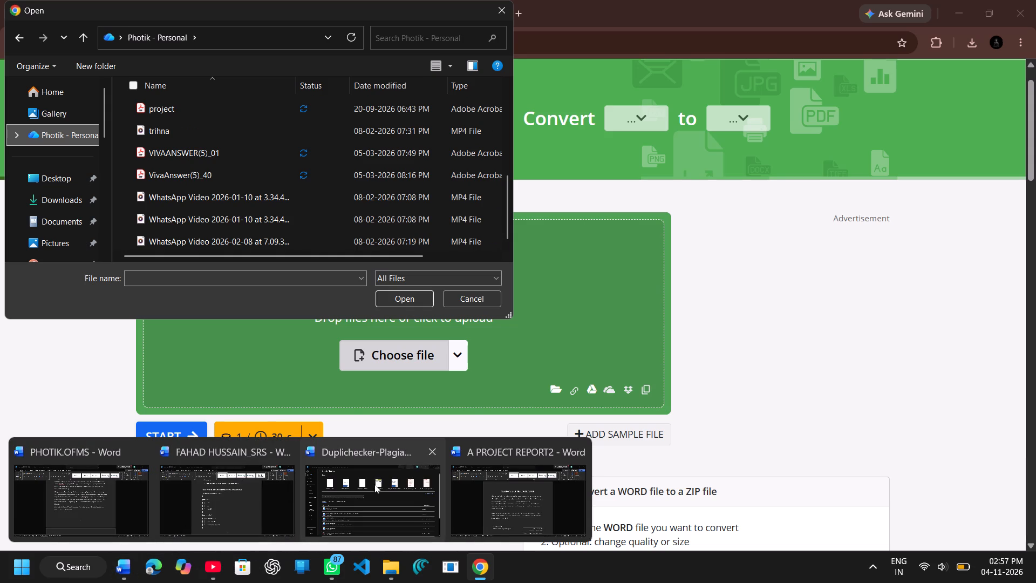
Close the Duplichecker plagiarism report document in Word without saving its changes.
{"action": "left_click", "coordinate": [424, 457]}
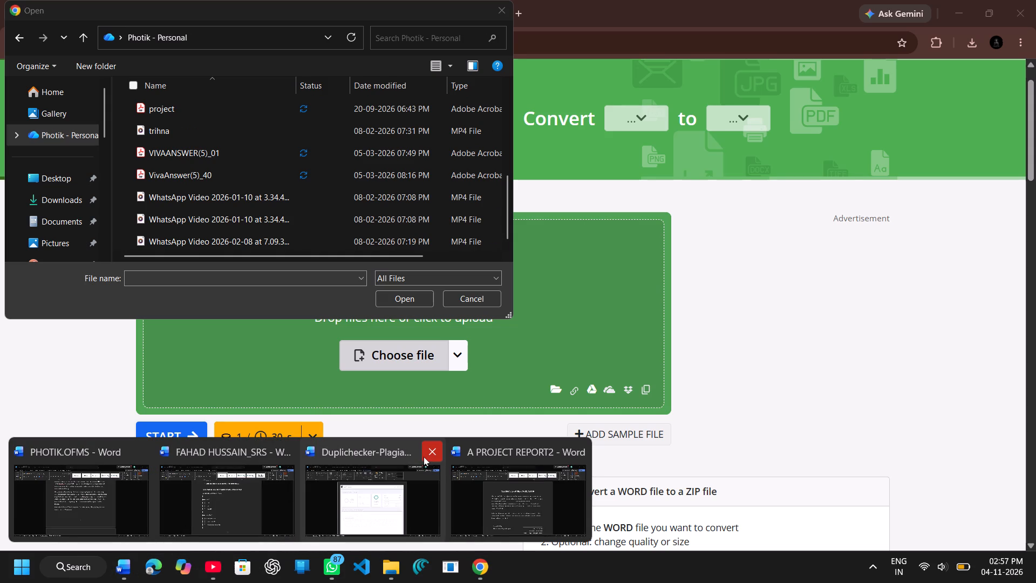
{"action": "left_click", "coordinate": [433, 456]}
{"action": "left_click", "coordinate": [496, 492]}
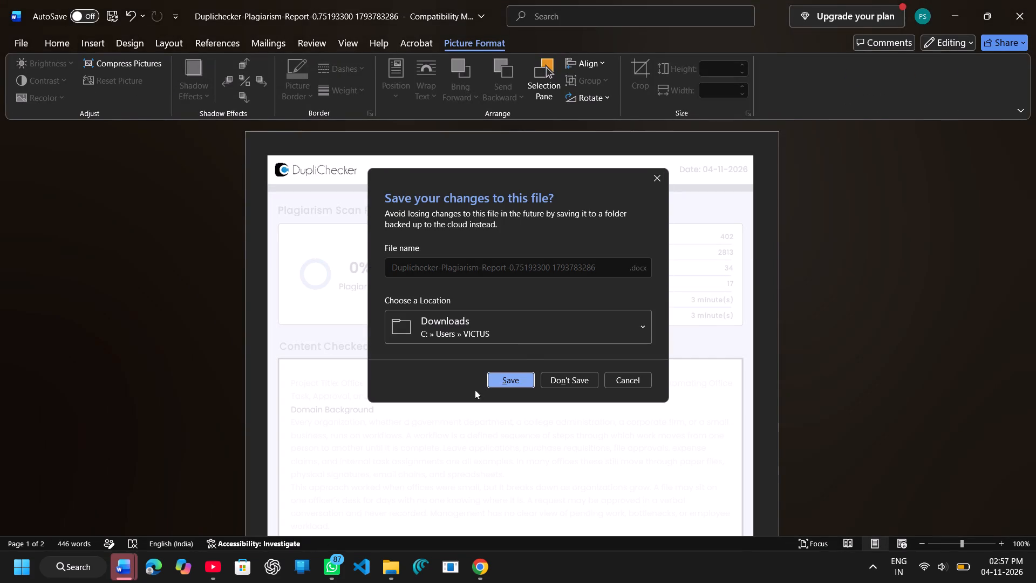
{"action": "left_click", "coordinate": [560, 378]}
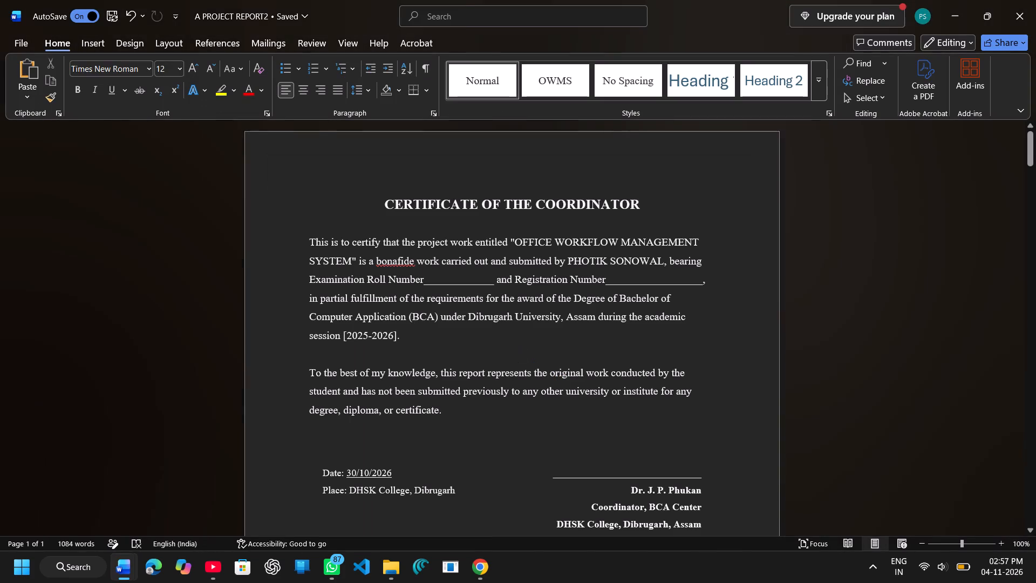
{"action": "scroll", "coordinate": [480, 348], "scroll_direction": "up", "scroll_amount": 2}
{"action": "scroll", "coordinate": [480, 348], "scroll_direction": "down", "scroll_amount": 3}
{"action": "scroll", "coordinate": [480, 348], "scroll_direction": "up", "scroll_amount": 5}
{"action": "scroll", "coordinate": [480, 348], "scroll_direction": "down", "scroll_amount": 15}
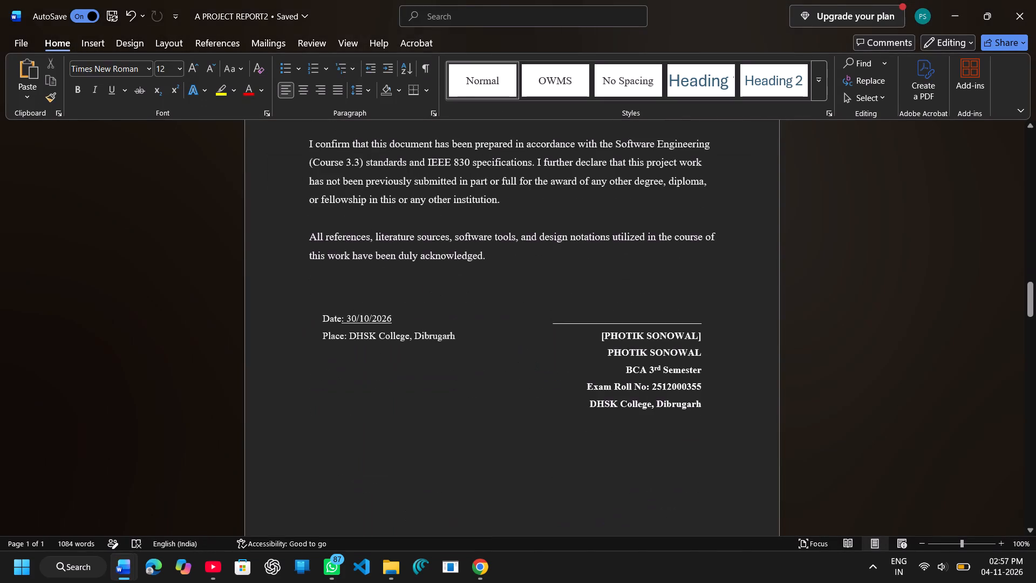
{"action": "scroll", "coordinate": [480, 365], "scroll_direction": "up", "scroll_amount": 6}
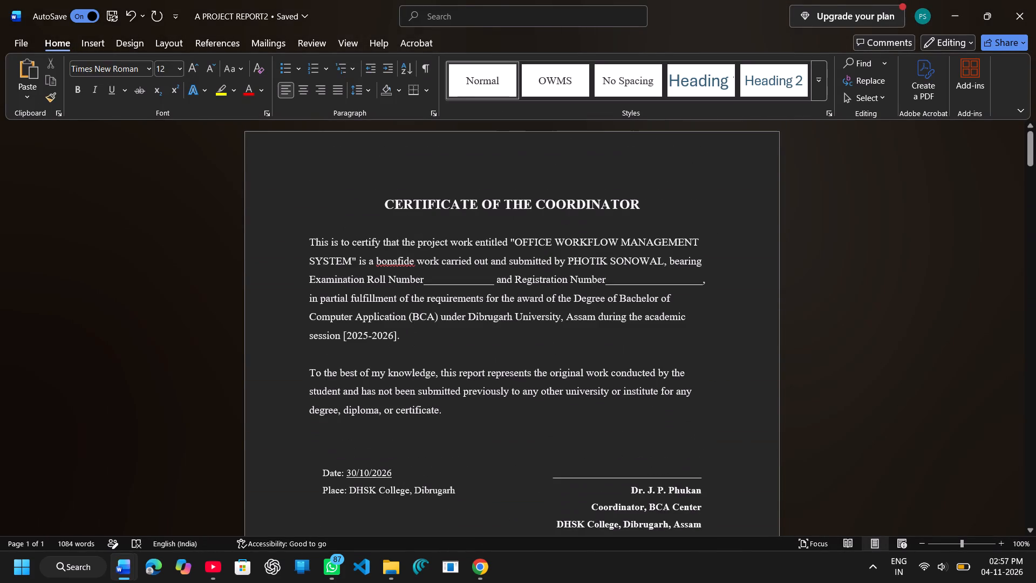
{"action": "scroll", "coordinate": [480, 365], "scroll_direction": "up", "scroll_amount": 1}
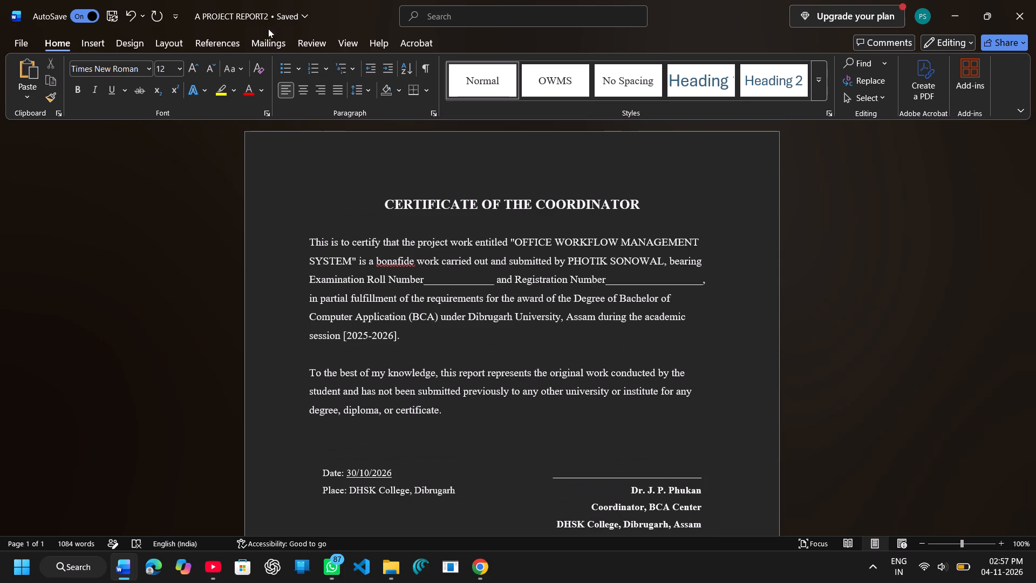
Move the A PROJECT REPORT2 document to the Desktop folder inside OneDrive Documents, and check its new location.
{"action": "left_click", "coordinate": [289, 17]}
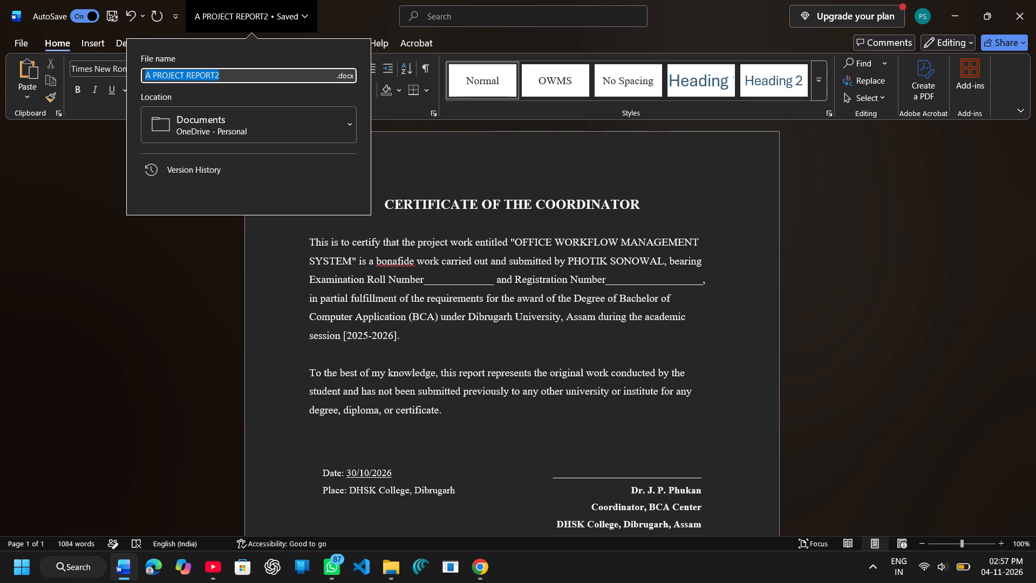
{"action": "left_click", "coordinate": [233, 77]}
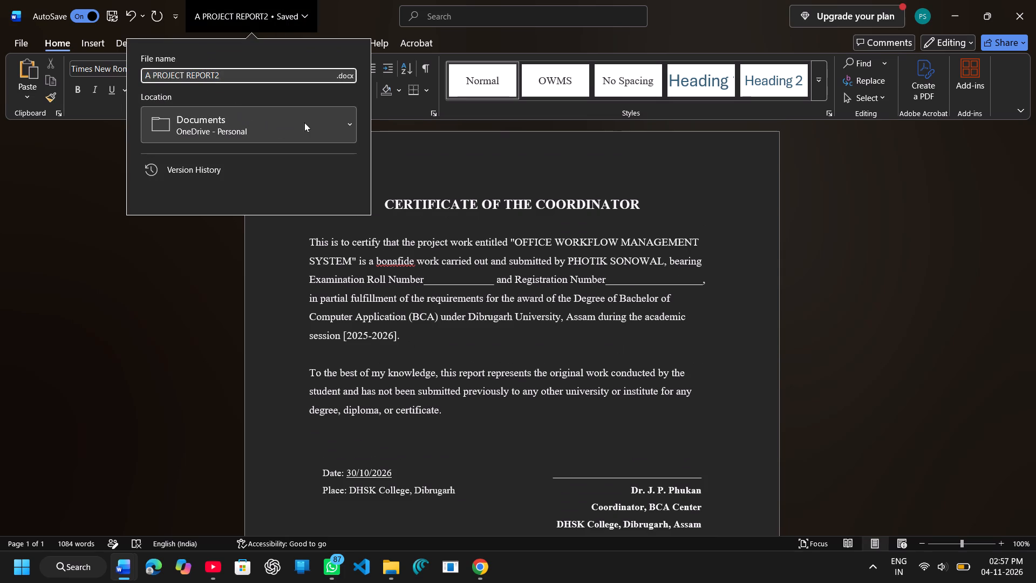
{"action": "left_click", "coordinate": [331, 127]}
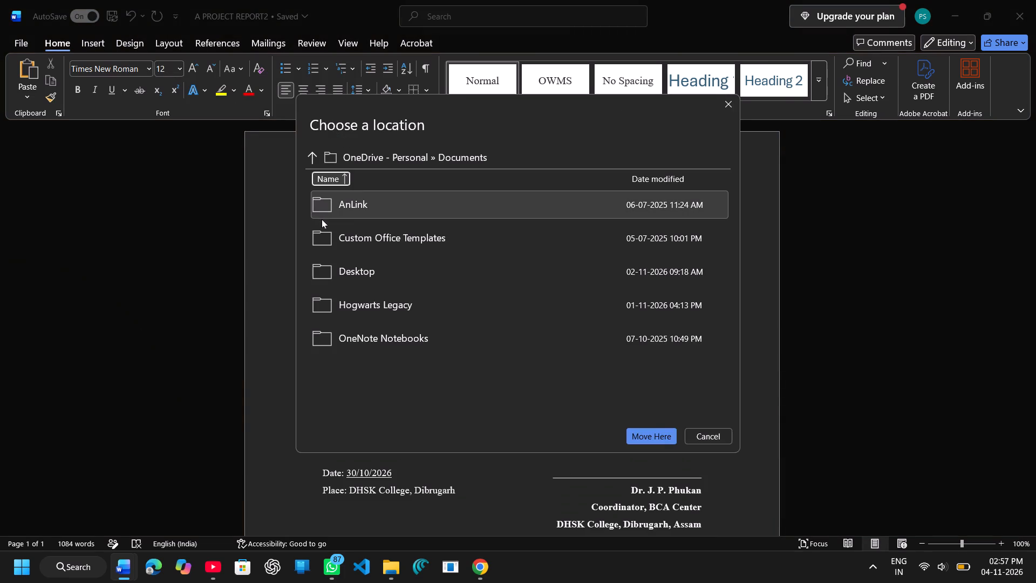
{"action": "double_click", "coordinate": [368, 278]}
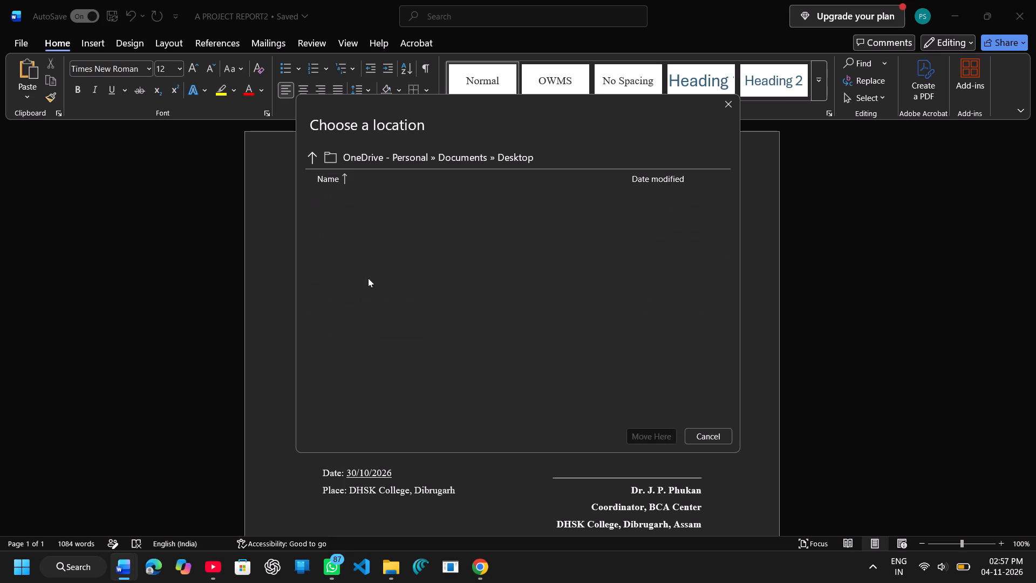
{"action": "left_click", "coordinate": [655, 431]}
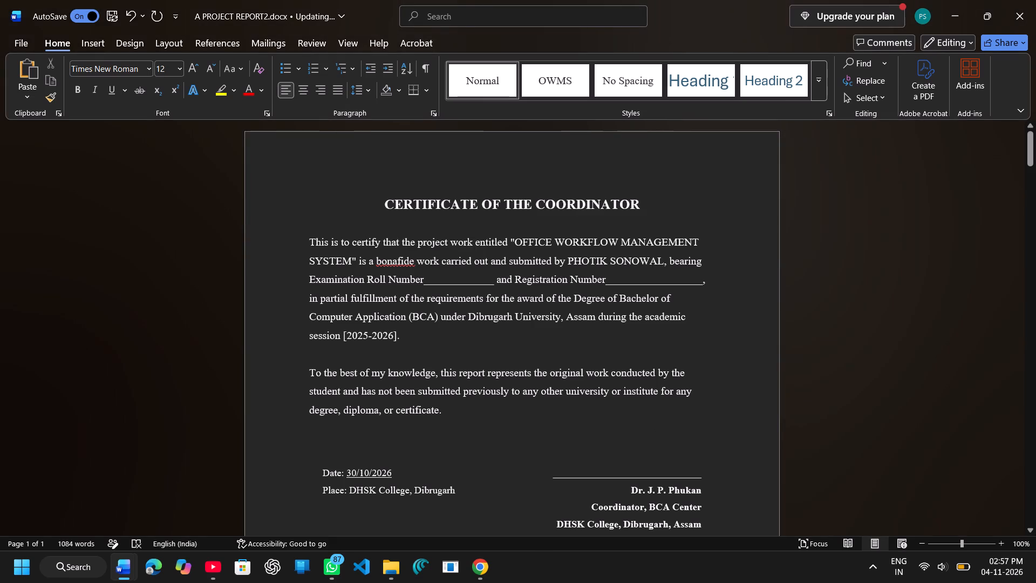
{"action": "left_click", "coordinate": [333, 13]}
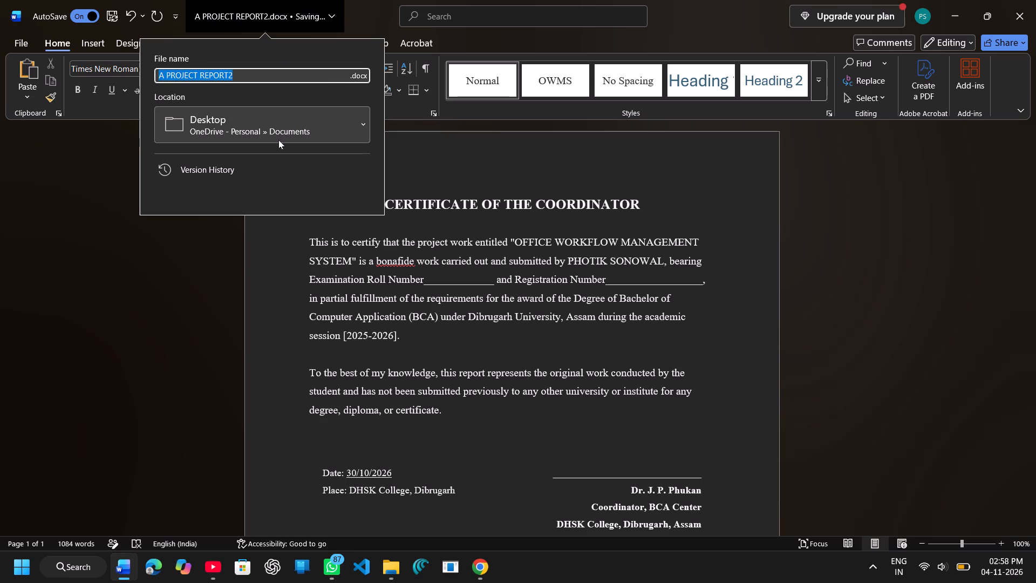
{"action": "left_click", "coordinate": [271, 238]}
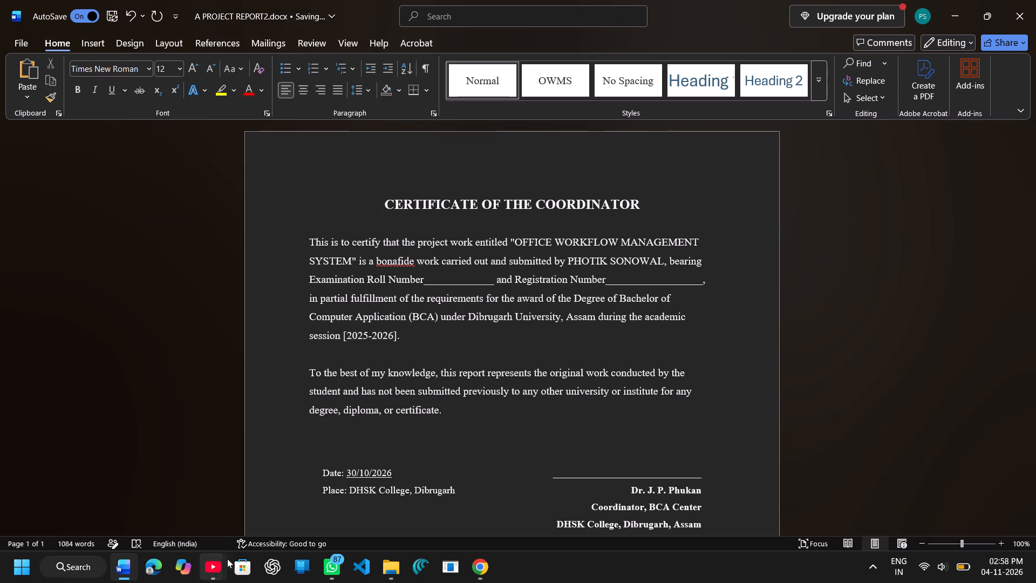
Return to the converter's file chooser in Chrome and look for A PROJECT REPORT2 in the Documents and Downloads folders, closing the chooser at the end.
{"action": "left_click", "coordinate": [482, 577]}
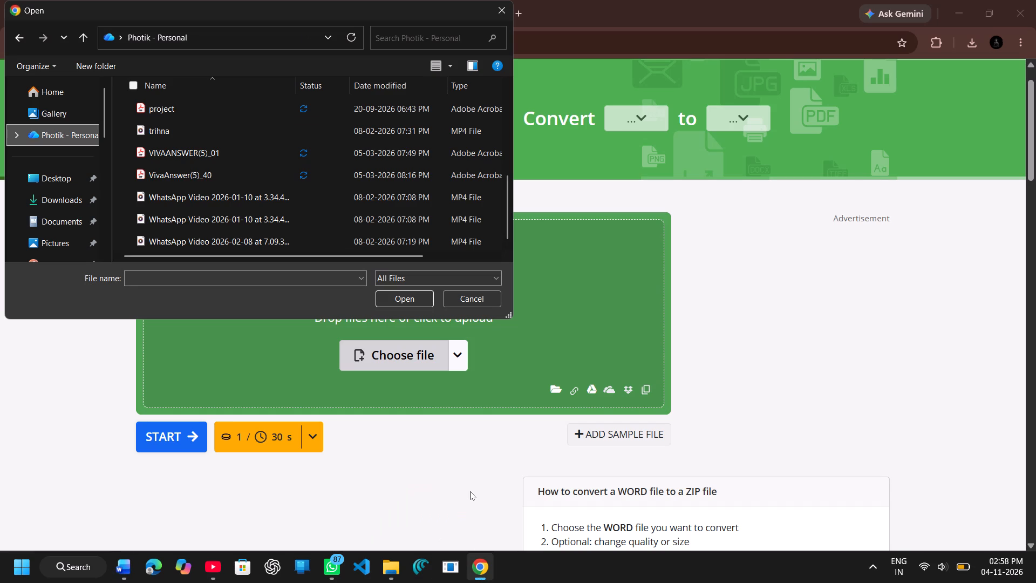
{"action": "left_click", "coordinate": [52, 215]}
{"action": "scroll", "coordinate": [172, 215], "scroll_direction": "down", "scroll_amount": 1}
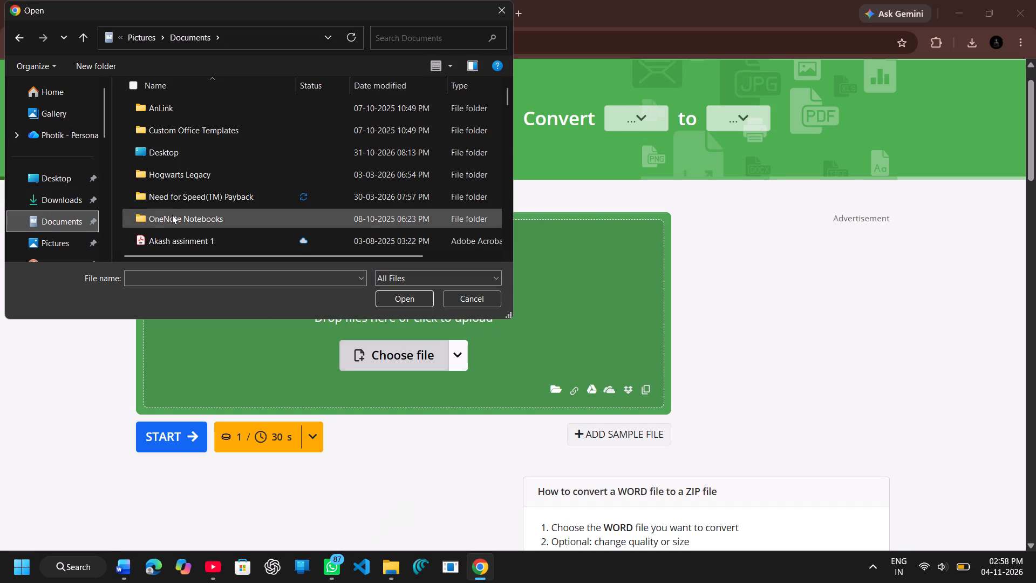
{"action": "scroll", "coordinate": [172, 215], "scroll_direction": "down", "scroll_amount": 2}
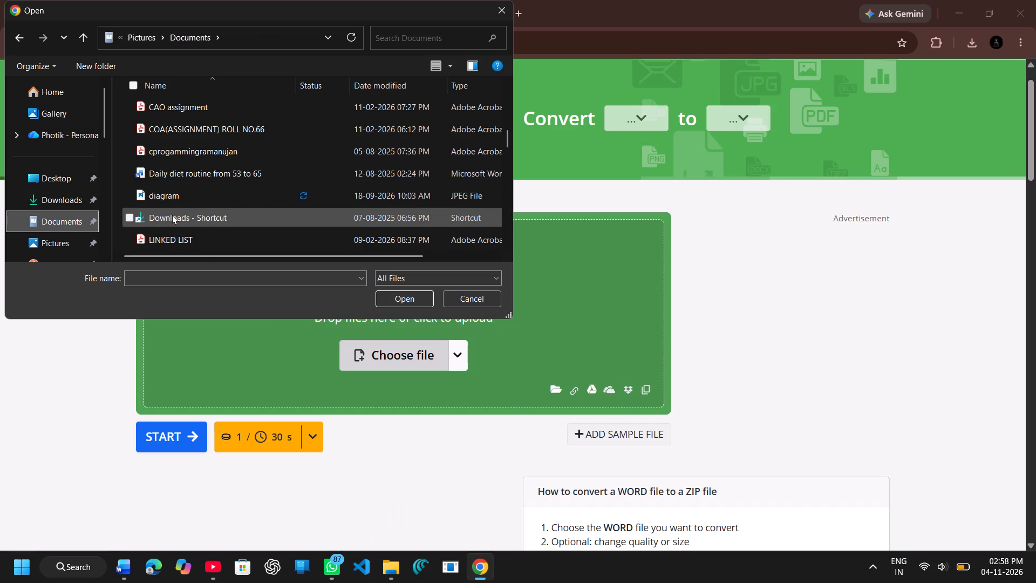
{"action": "scroll", "coordinate": [172, 215], "scroll_direction": "down", "scroll_amount": 2}
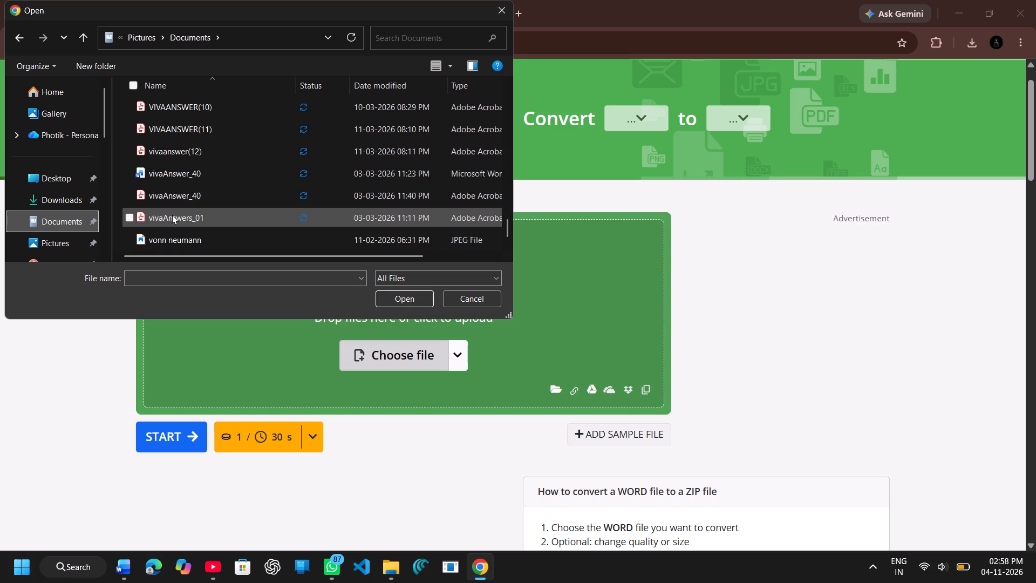
{"action": "scroll", "coordinate": [172, 215], "scroll_direction": "down", "scroll_amount": 2}
{"action": "scroll", "coordinate": [172, 215], "scroll_direction": "up", "scroll_amount": 1}
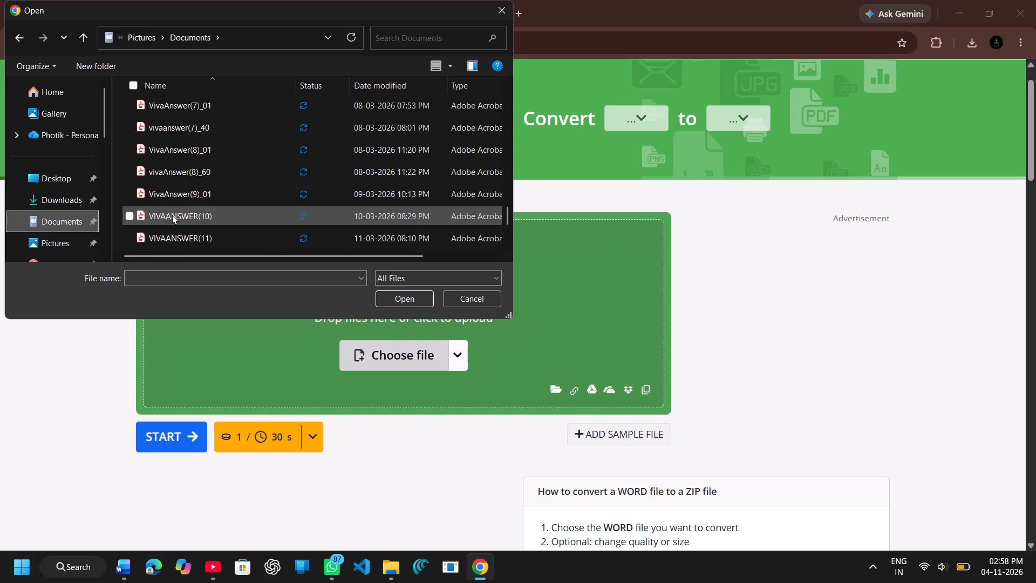
{"action": "scroll", "coordinate": [172, 215], "scroll_direction": "up", "scroll_amount": 3}
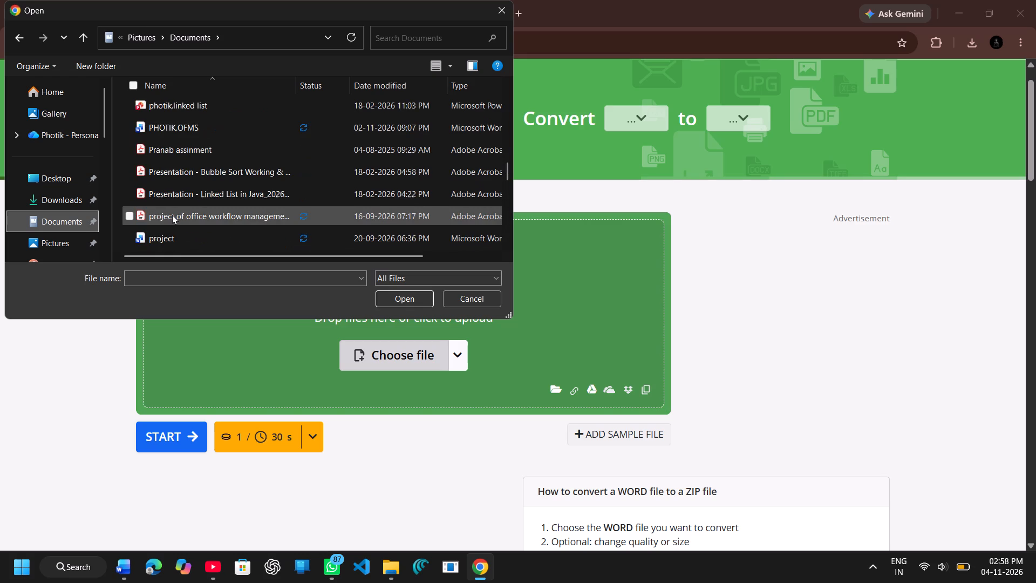
{"action": "scroll", "coordinate": [172, 215], "scroll_direction": "up", "scroll_amount": 3}
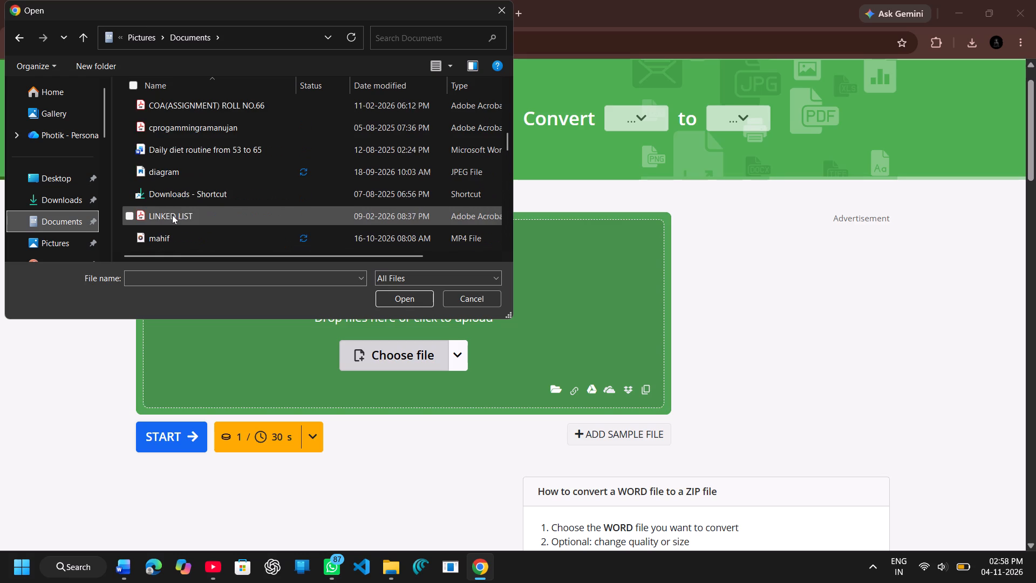
{"action": "scroll", "coordinate": [172, 215], "scroll_direction": "up", "scroll_amount": 2}
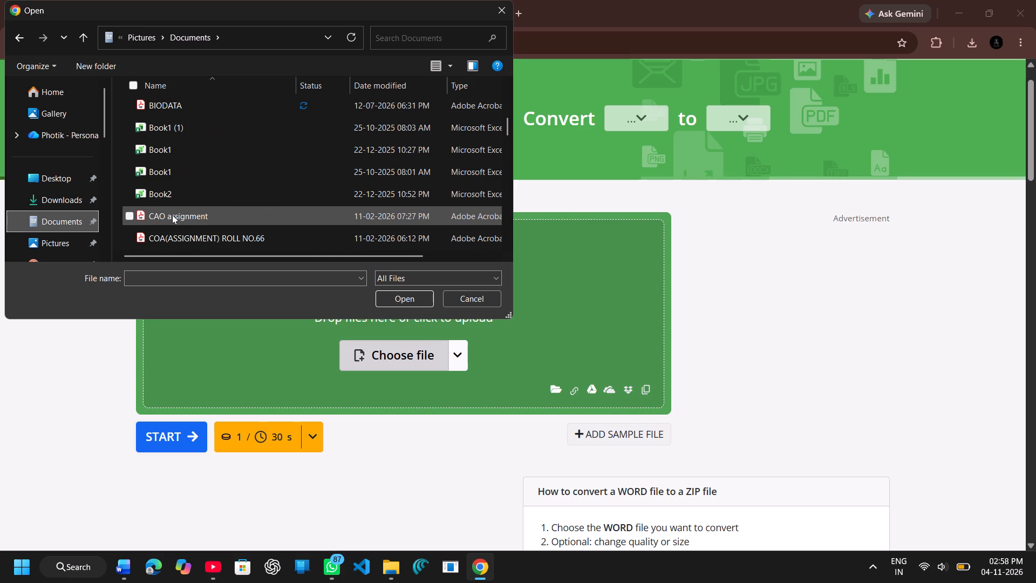
{"action": "scroll", "coordinate": [172, 215], "scroll_direction": "up", "scroll_amount": 4}
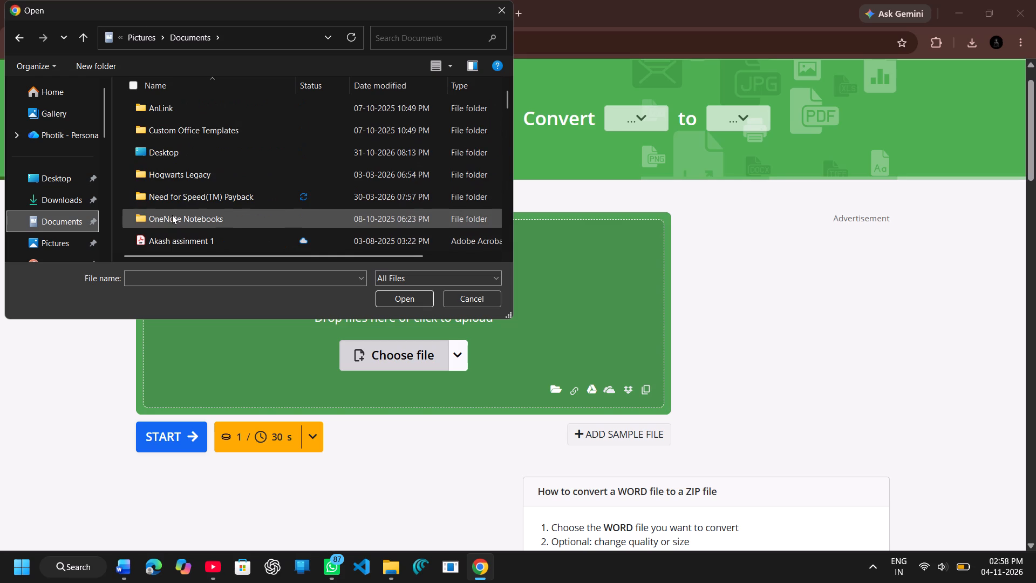
{"action": "double_click", "coordinate": [76, 196]}
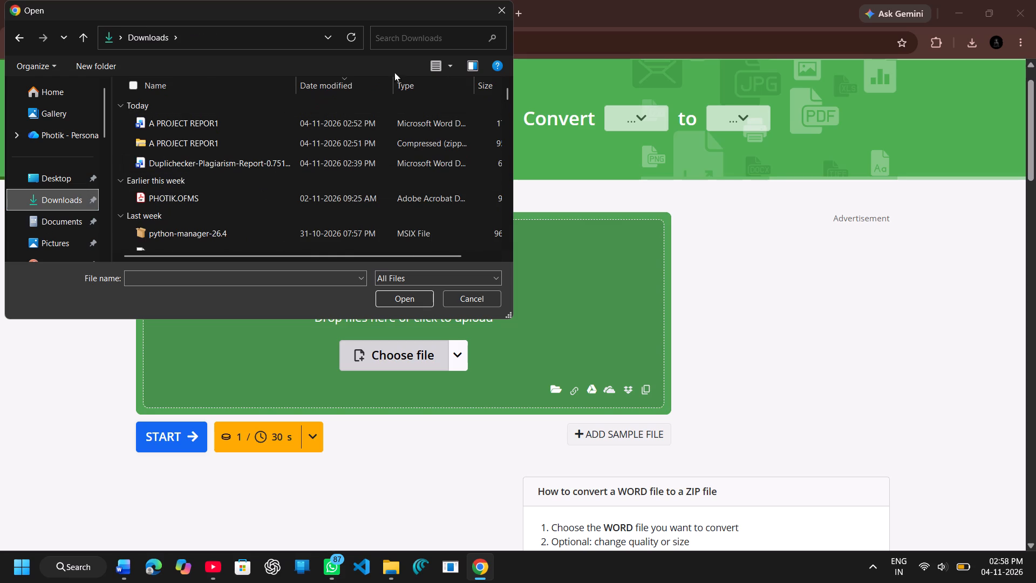
{"action": "left_click", "coordinate": [502, 11]}
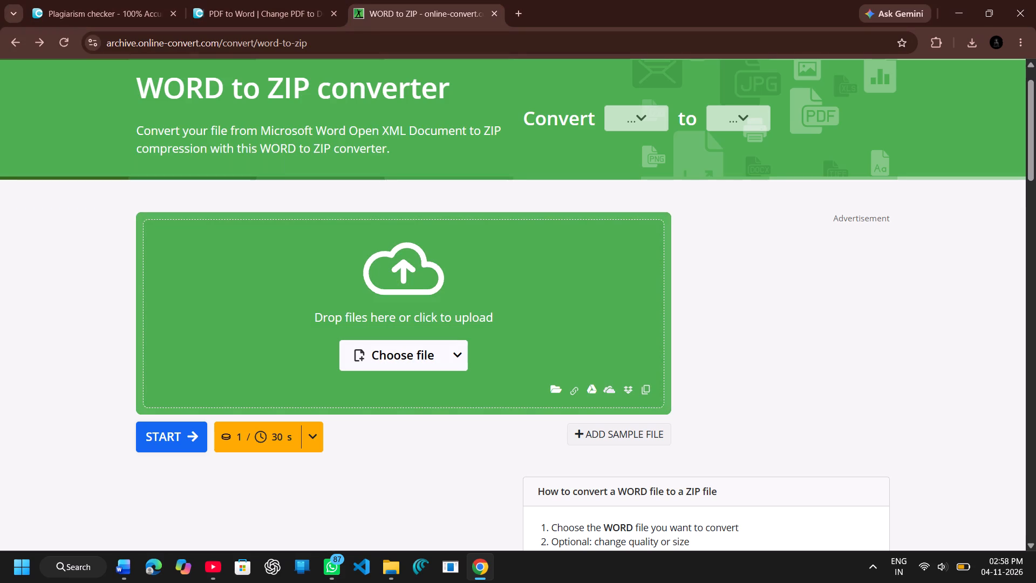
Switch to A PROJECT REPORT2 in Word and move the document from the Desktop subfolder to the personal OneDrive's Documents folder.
{"action": "left_click", "coordinate": [124, 562]}
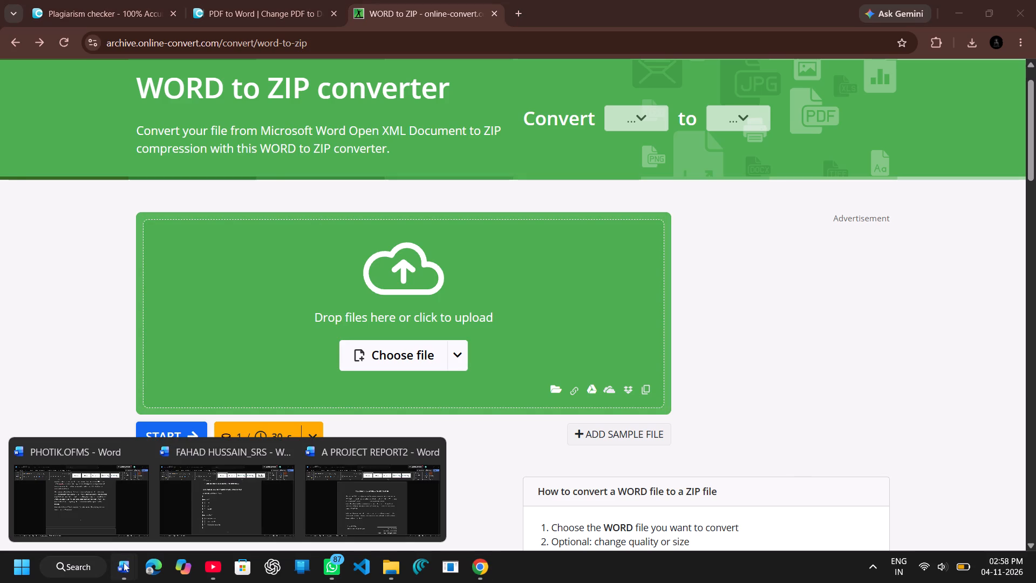
{"action": "left_click", "coordinate": [363, 487]}
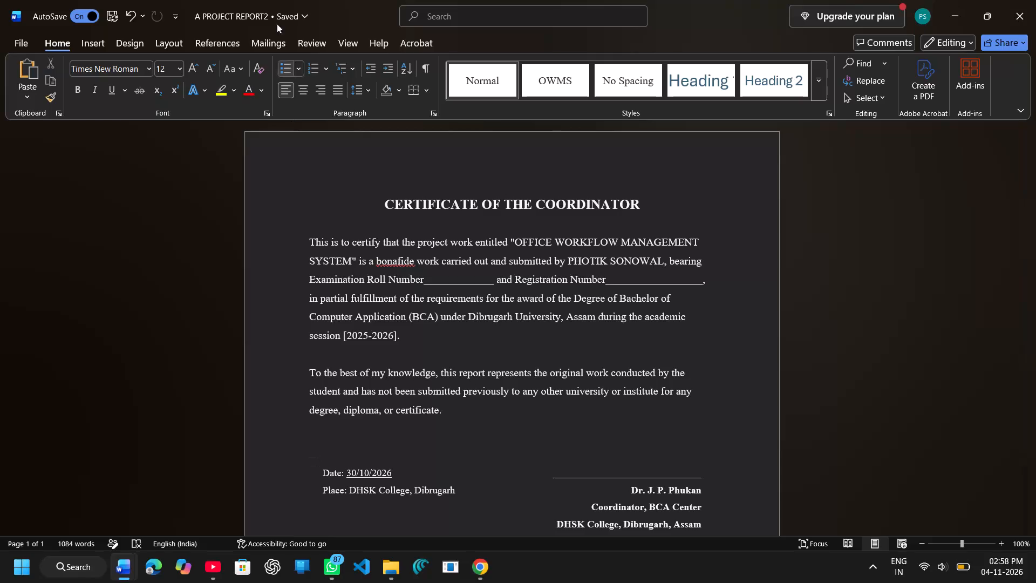
{"action": "left_click", "coordinate": [290, 7]}
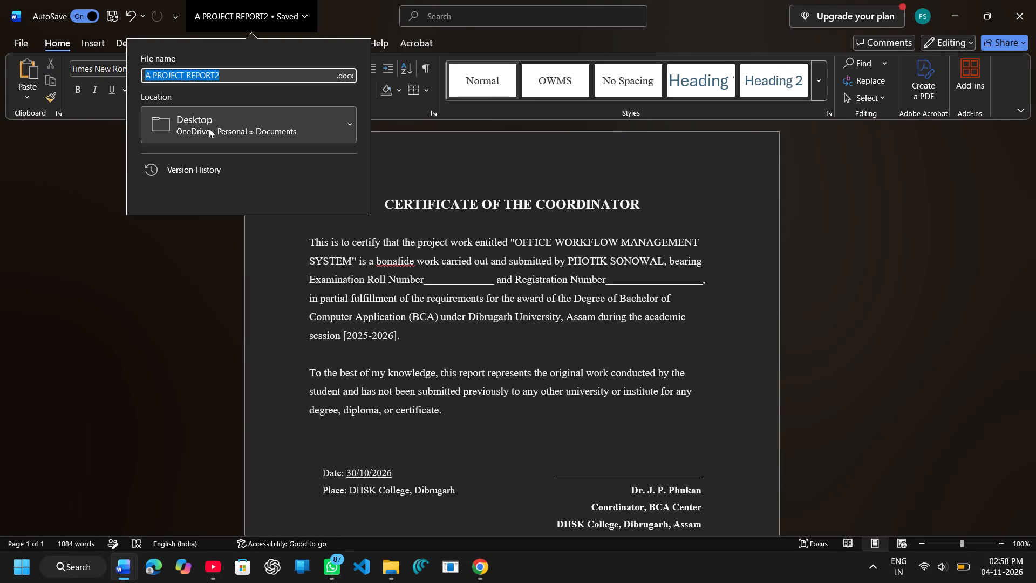
{"action": "left_click", "coordinate": [225, 126]}
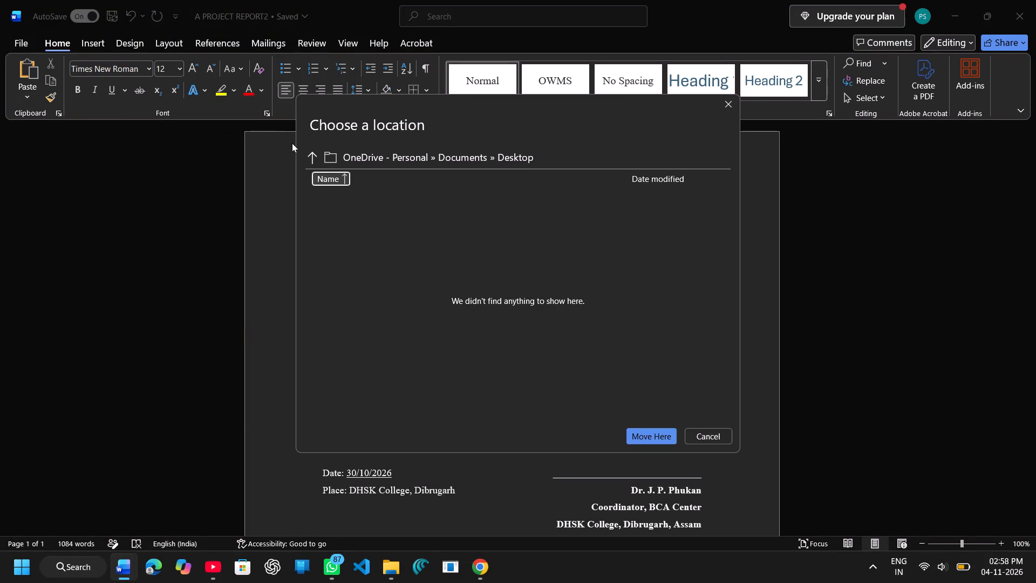
{"action": "left_click", "coordinate": [322, 173]}
{"action": "left_click", "coordinate": [312, 158]}
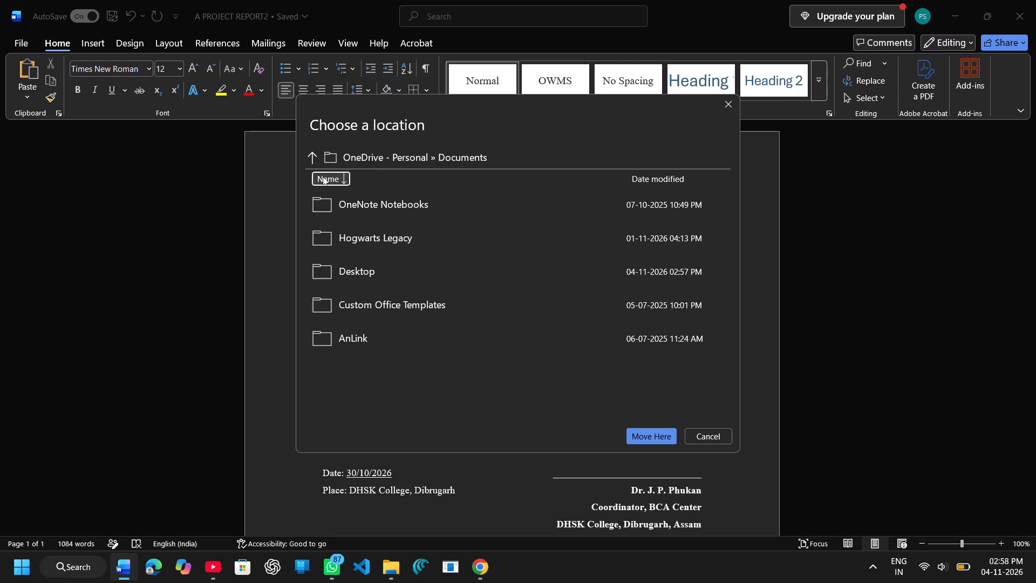
{"action": "left_click", "coordinate": [323, 177]}
{"action": "left_click", "coordinate": [323, 177]}
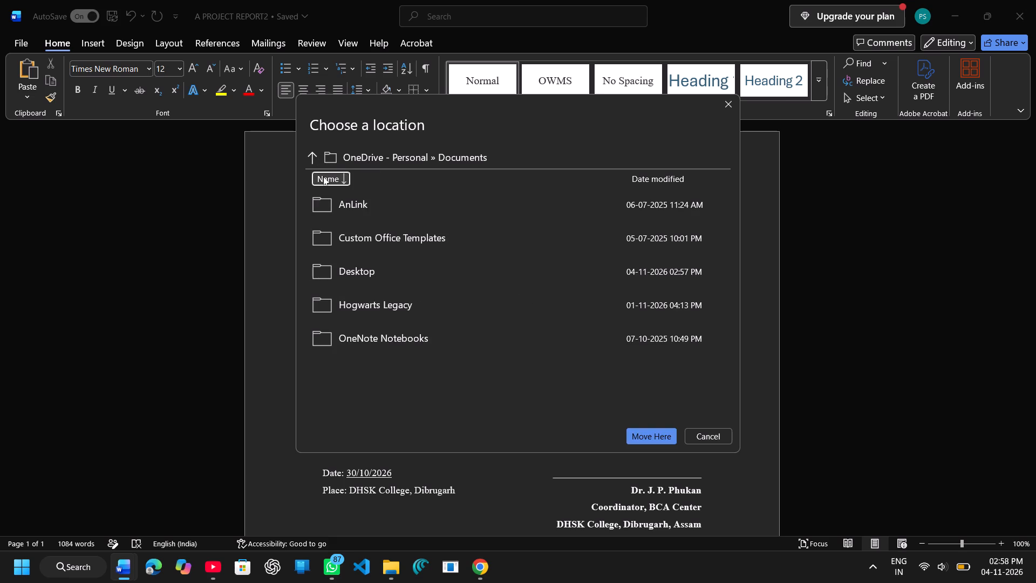
{"action": "left_click", "coordinate": [323, 177]}
{"action": "left_click", "coordinate": [323, 177]}
{"action": "left_click", "coordinate": [314, 151]}
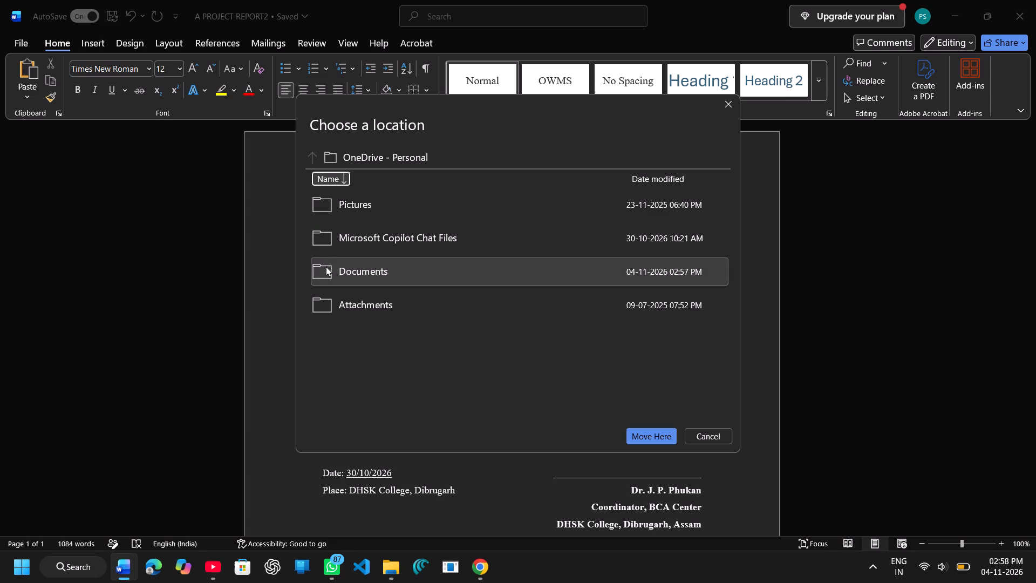
{"action": "left_click", "coordinate": [326, 267]}
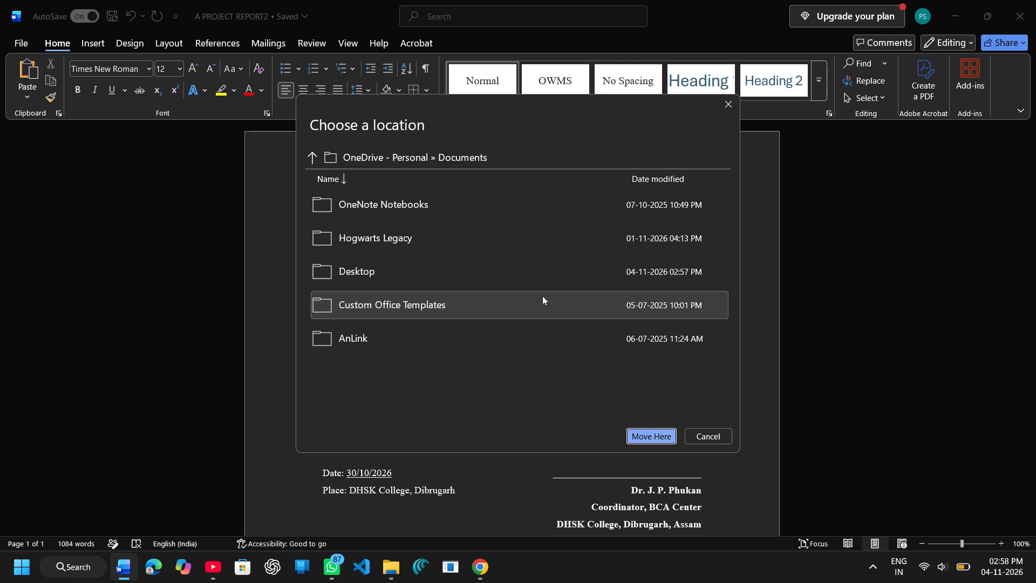
{"action": "left_click", "coordinate": [657, 430]}
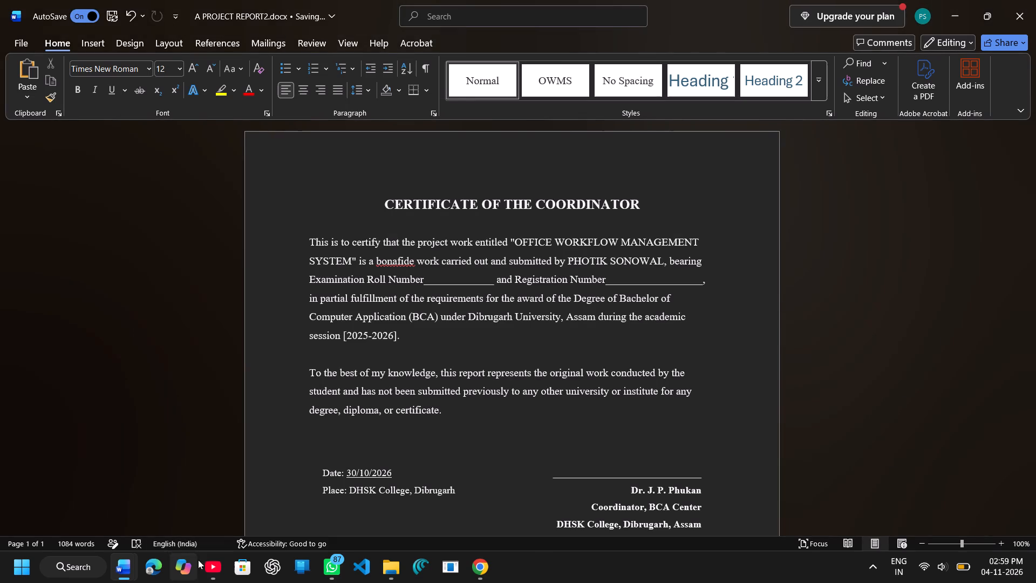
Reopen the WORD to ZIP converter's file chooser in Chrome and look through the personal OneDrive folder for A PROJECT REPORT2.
{"action": "left_click", "coordinate": [479, 564]}
{"action": "left_click", "coordinate": [414, 357]}
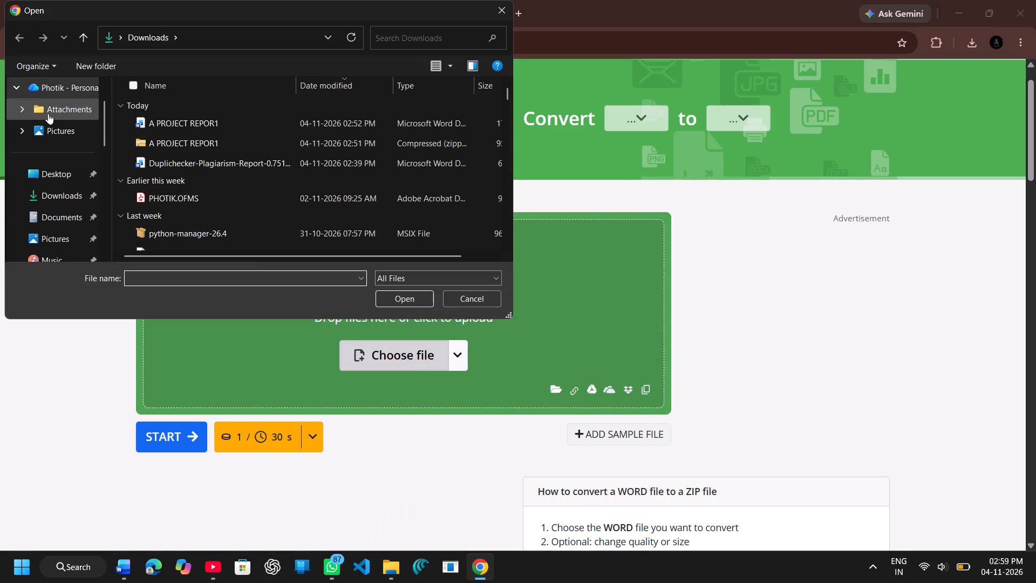
{"action": "double_click", "coordinate": [61, 91]}
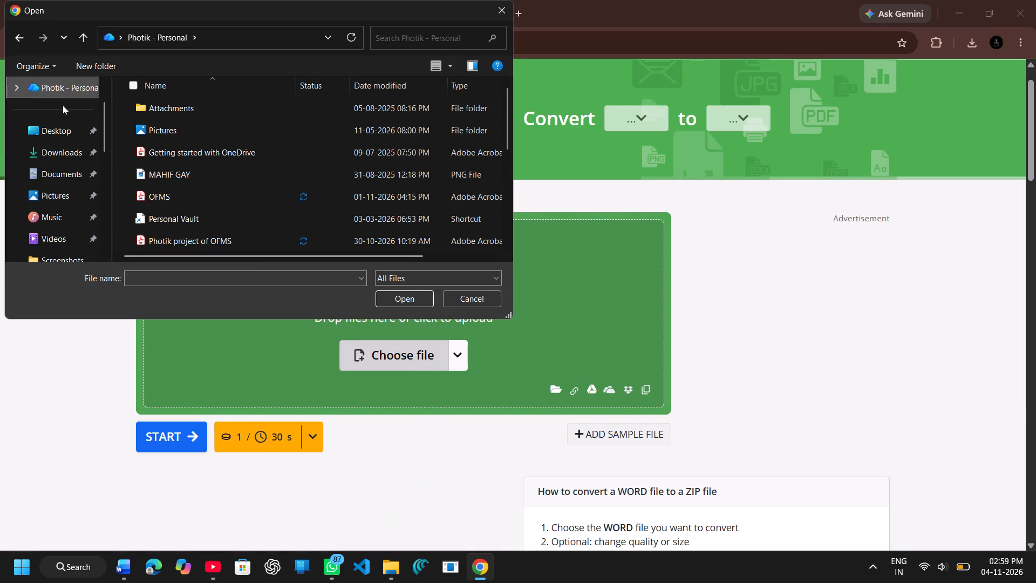
{"action": "scroll", "coordinate": [184, 177], "scroll_direction": "down", "scroll_amount": 1}
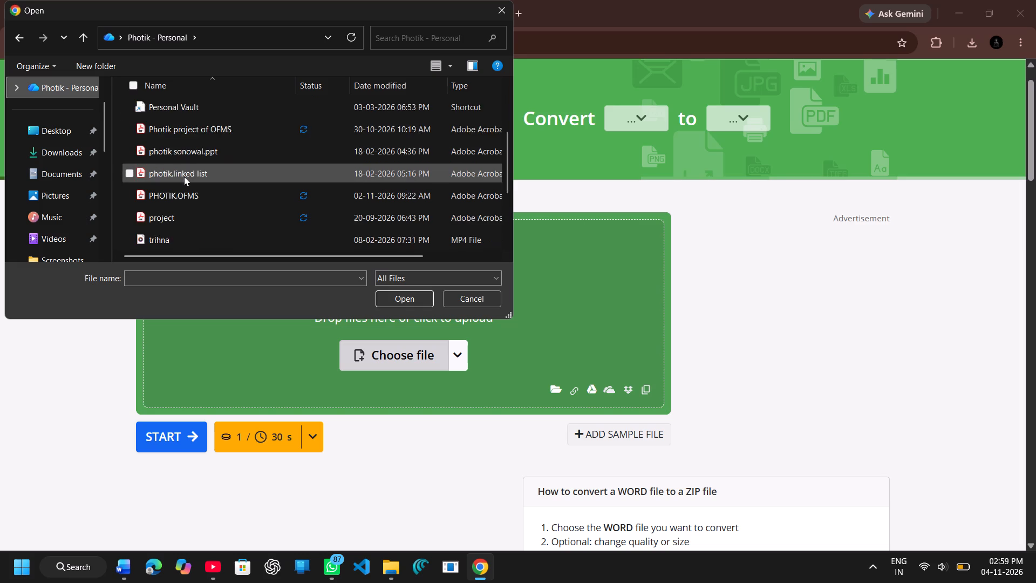
{"action": "scroll", "coordinate": [184, 177], "scroll_direction": "down", "scroll_amount": 3}
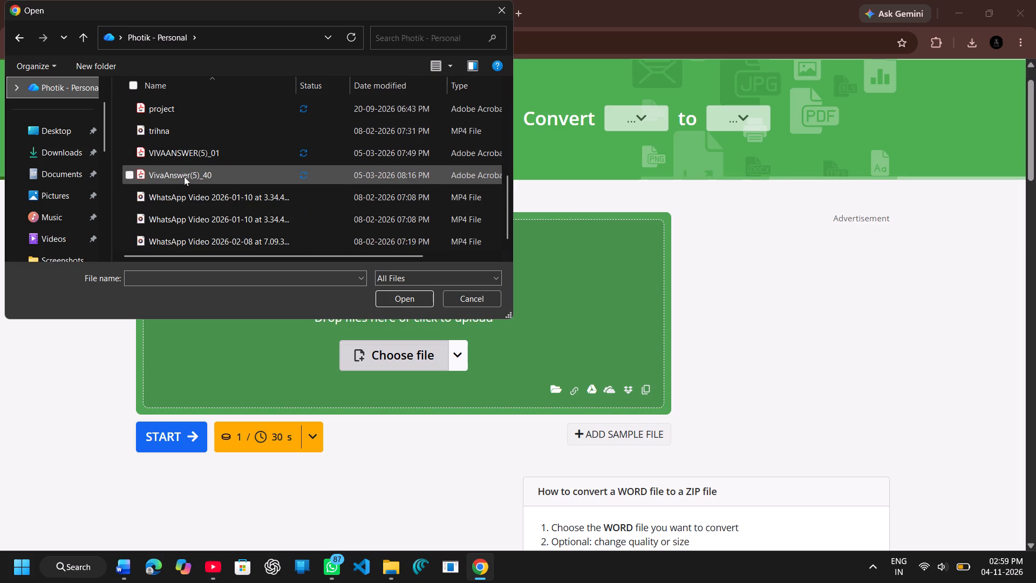
{"action": "scroll", "coordinate": [184, 177], "scroll_direction": "down", "scroll_amount": 1}
{"action": "scroll", "coordinate": [184, 177], "scroll_direction": "up", "scroll_amount": 4}
{"action": "scroll", "coordinate": [184, 177], "scroll_direction": "down", "scroll_amount": 12}
{"action": "scroll", "coordinate": [184, 177], "scroll_direction": "up", "scroll_amount": 1}
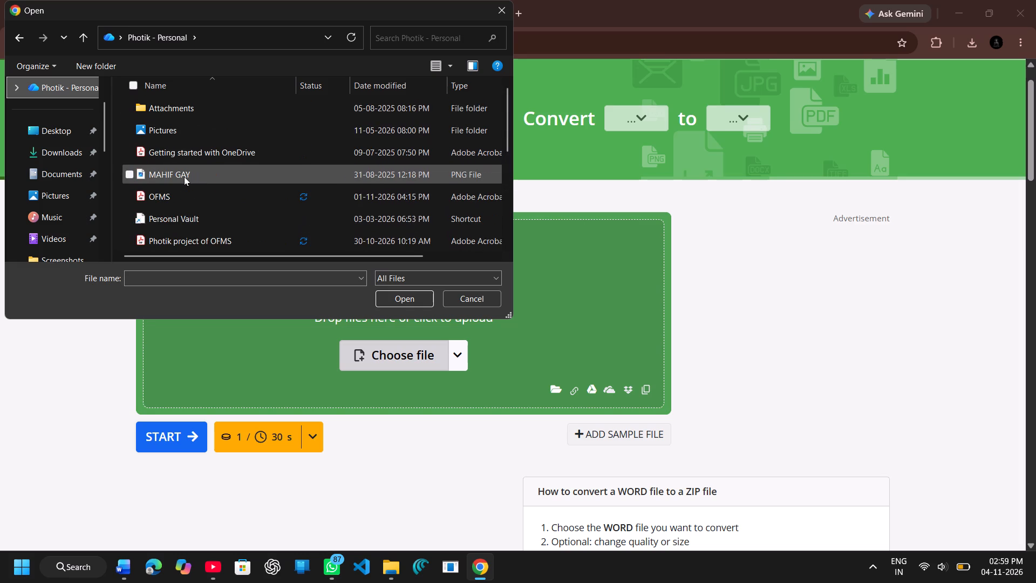
{"action": "scroll", "coordinate": [184, 177], "scroll_direction": "up", "scroll_amount": 7}
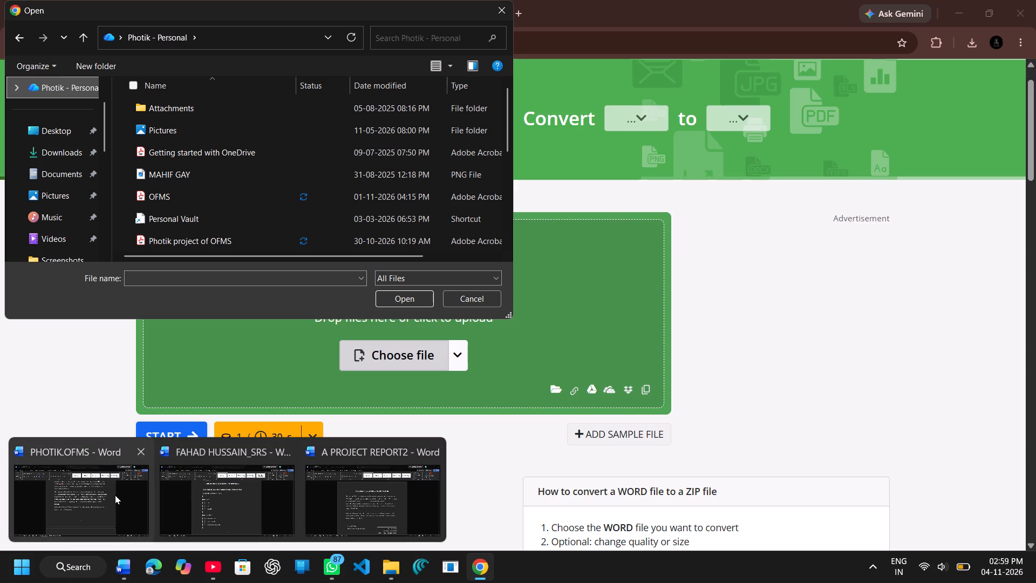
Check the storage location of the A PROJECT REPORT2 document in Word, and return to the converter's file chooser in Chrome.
{"action": "left_click", "coordinate": [115, 495]}
{"action": "scroll", "coordinate": [232, 430], "scroll_direction": "right", "scroll_amount": 1}
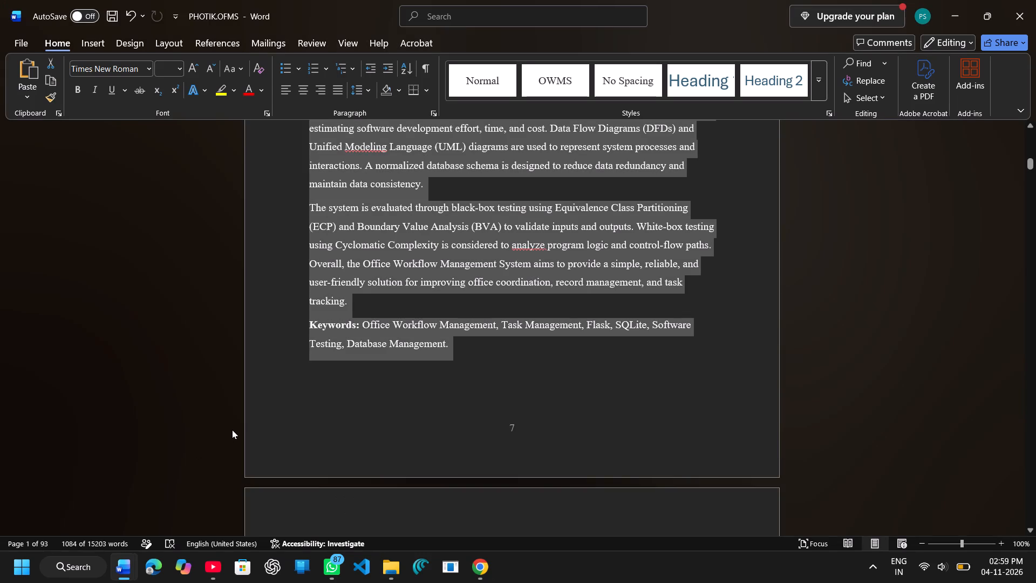
{"action": "scroll", "coordinate": [232, 430], "scroll_direction": "right", "scroll_amount": 1}
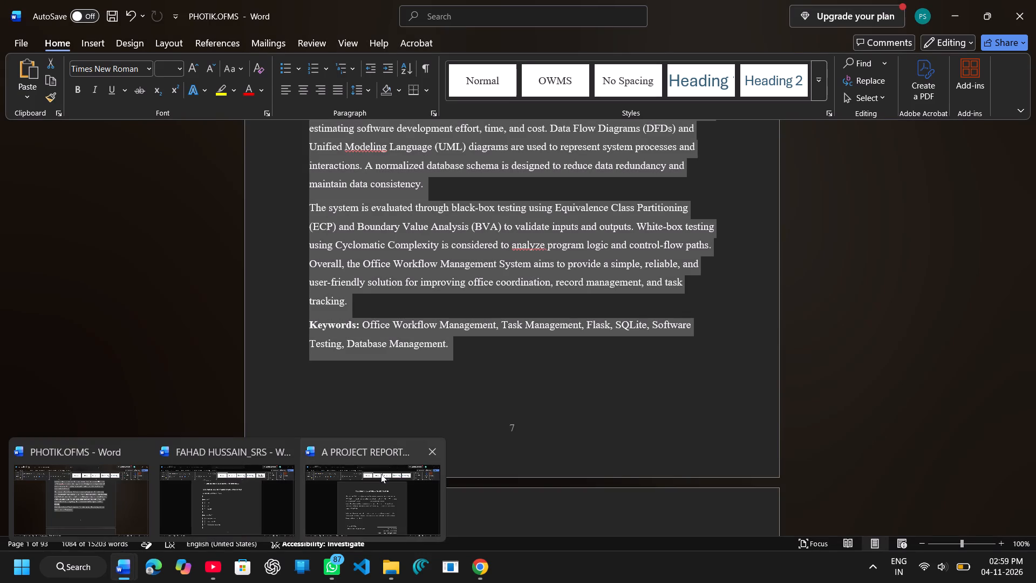
{"action": "left_click", "coordinate": [380, 474]}
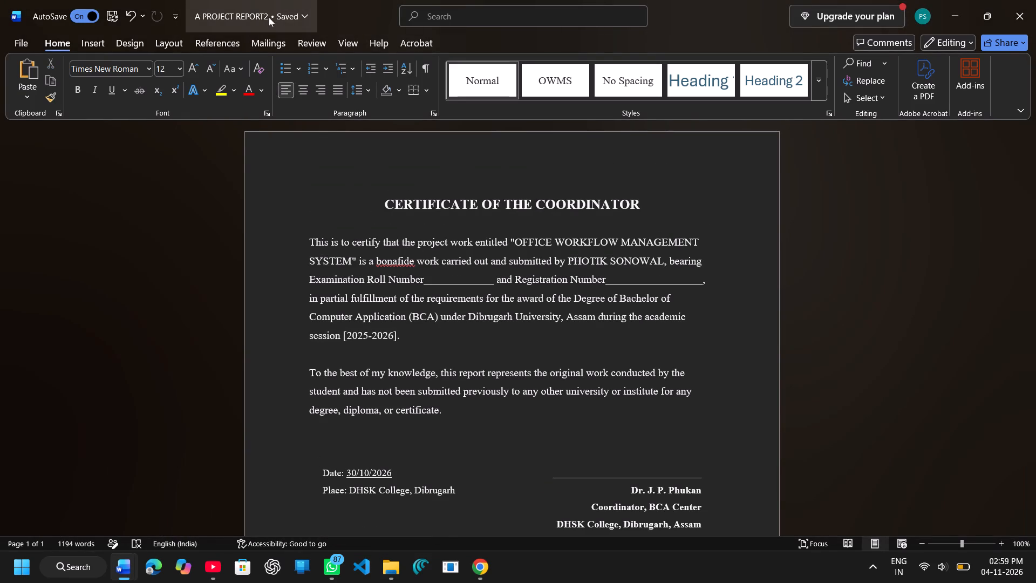
{"action": "left_click", "coordinate": [296, 12]}
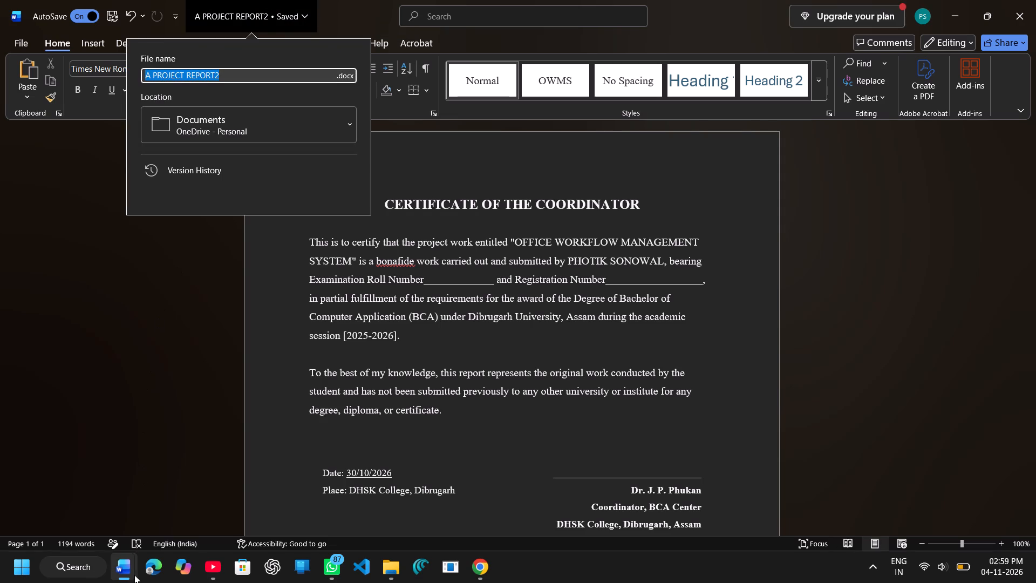
{"action": "left_click", "coordinate": [479, 564]}
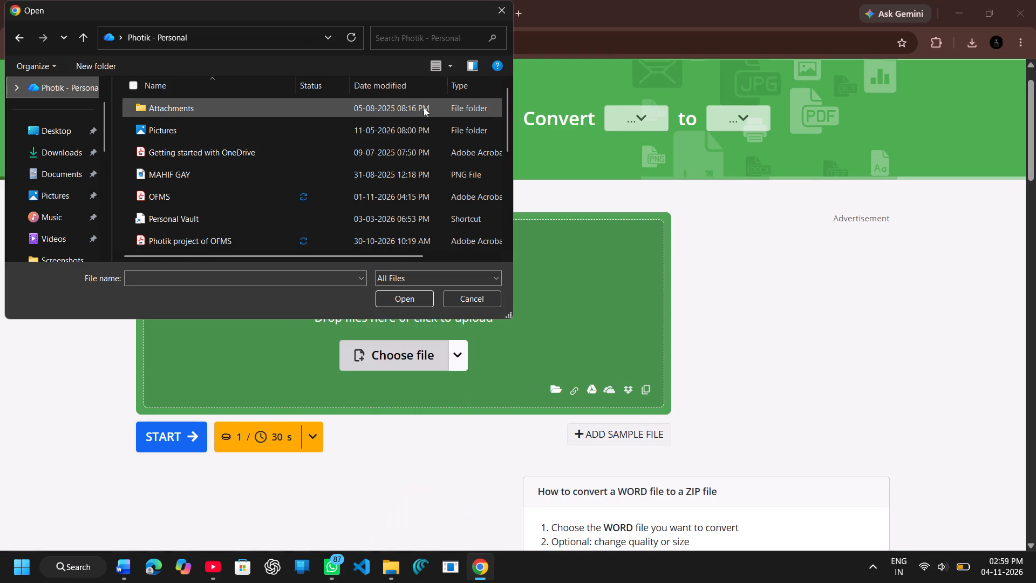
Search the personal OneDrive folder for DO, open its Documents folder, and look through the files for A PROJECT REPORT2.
{"action": "left_click", "coordinate": [410, 36]}
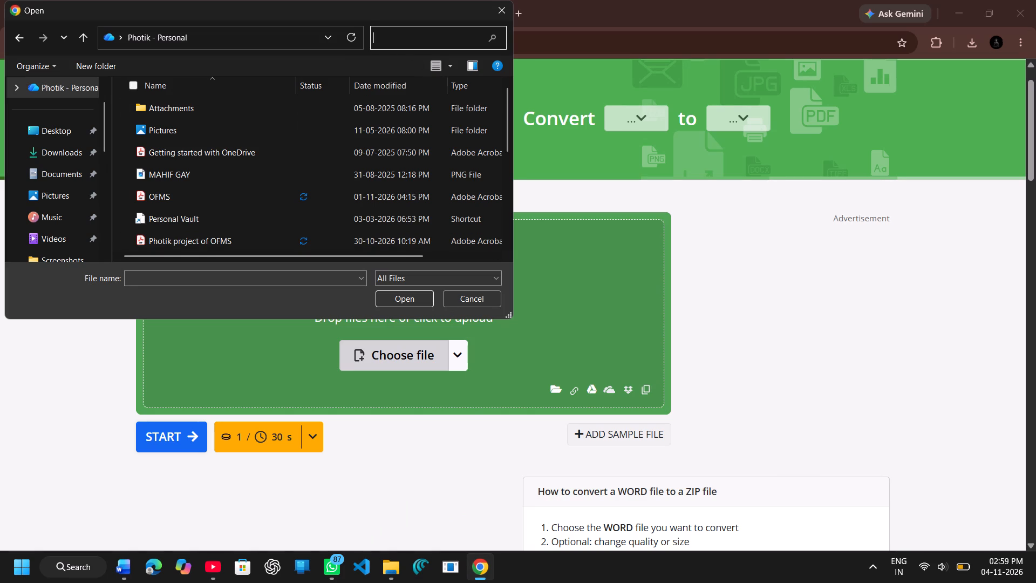
{"action": "key", "text": "c"}
{"action": "key", "text": "BackSpace"}
{"action": "type", "text": "DO"}
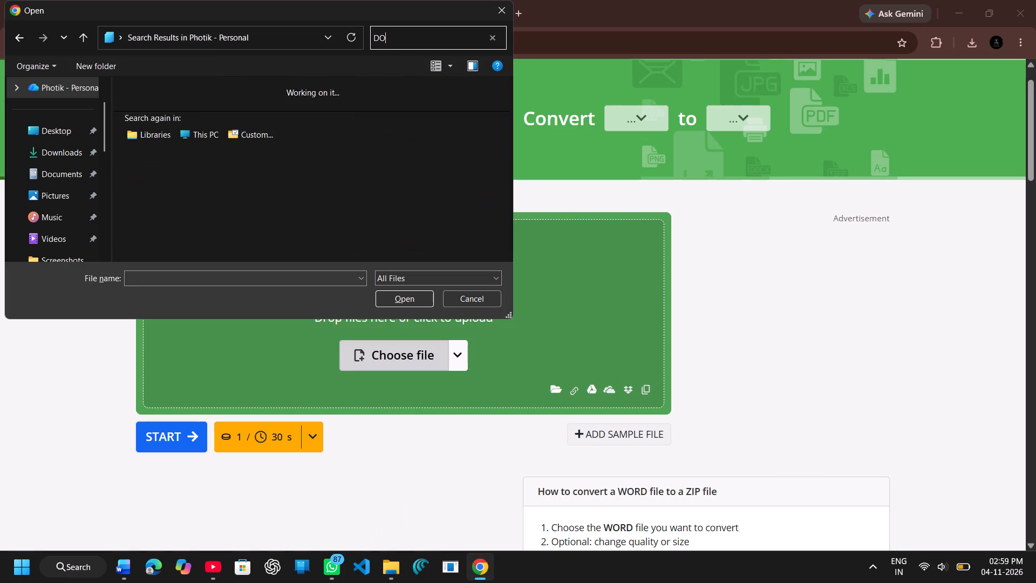
{"action": "double_click", "coordinate": [226, 118]}
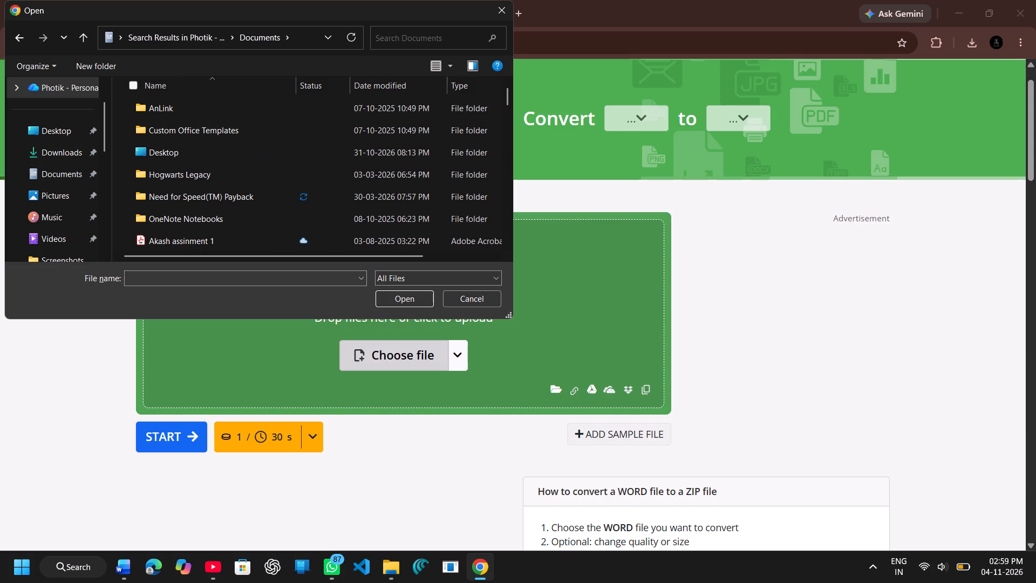
{"action": "scroll", "coordinate": [295, 160], "scroll_direction": "down", "scroll_amount": 1}
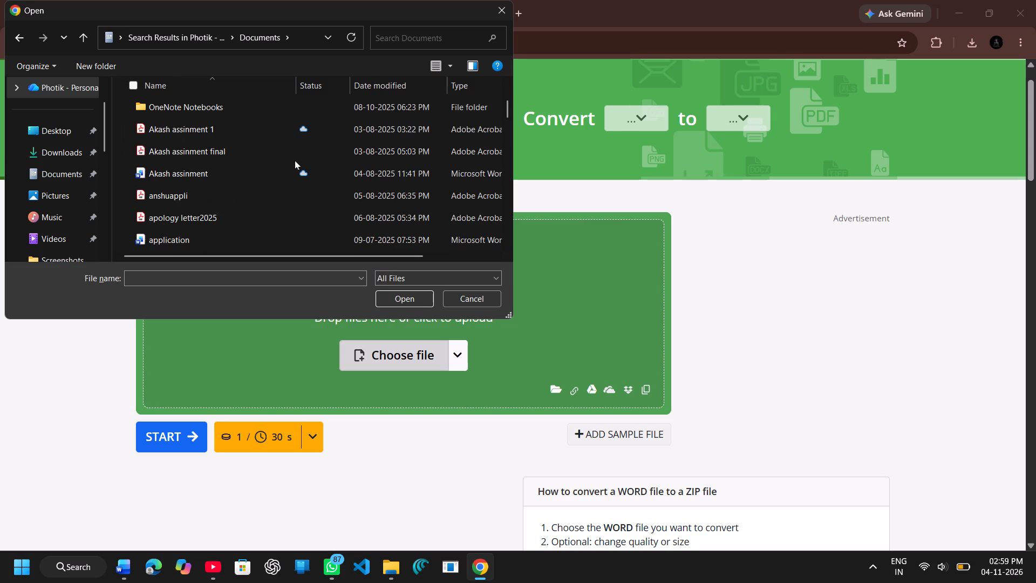
{"action": "scroll", "coordinate": [295, 160], "scroll_direction": "down", "scroll_amount": 3}
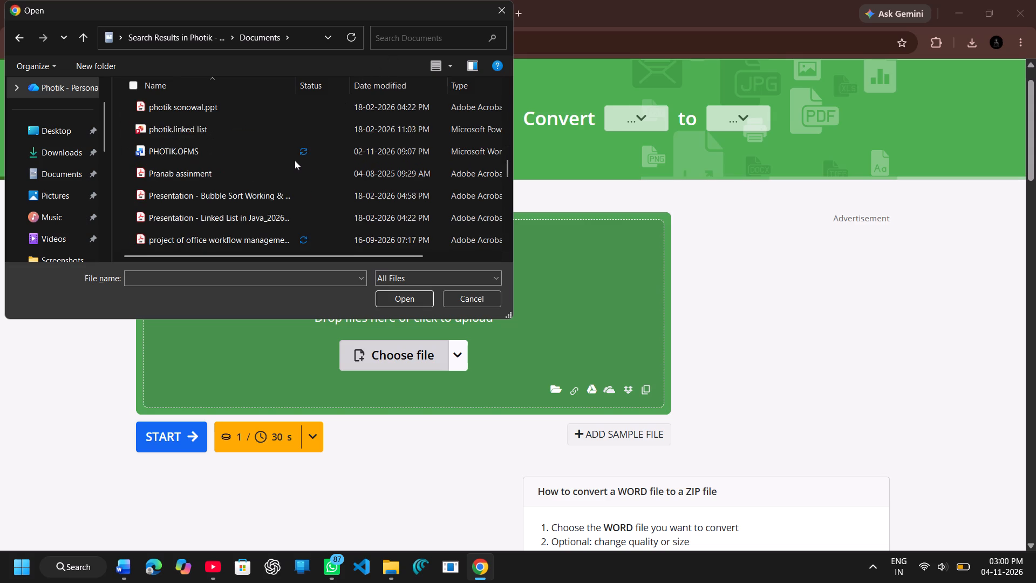
{"action": "scroll", "coordinate": [295, 160], "scroll_direction": "down", "scroll_amount": 5}
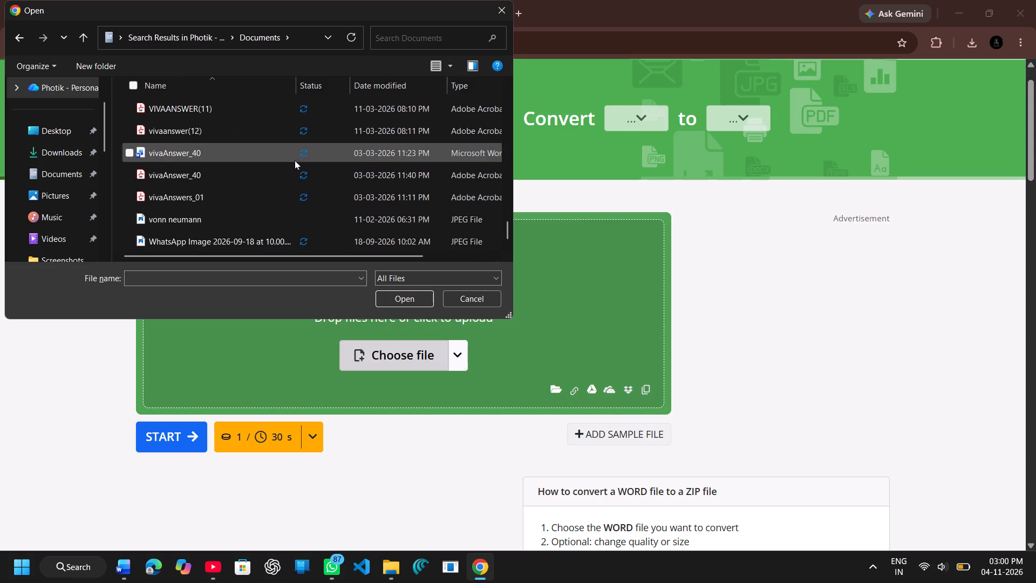
{"action": "scroll", "coordinate": [295, 160], "scroll_direction": "up", "scroll_amount": 9}
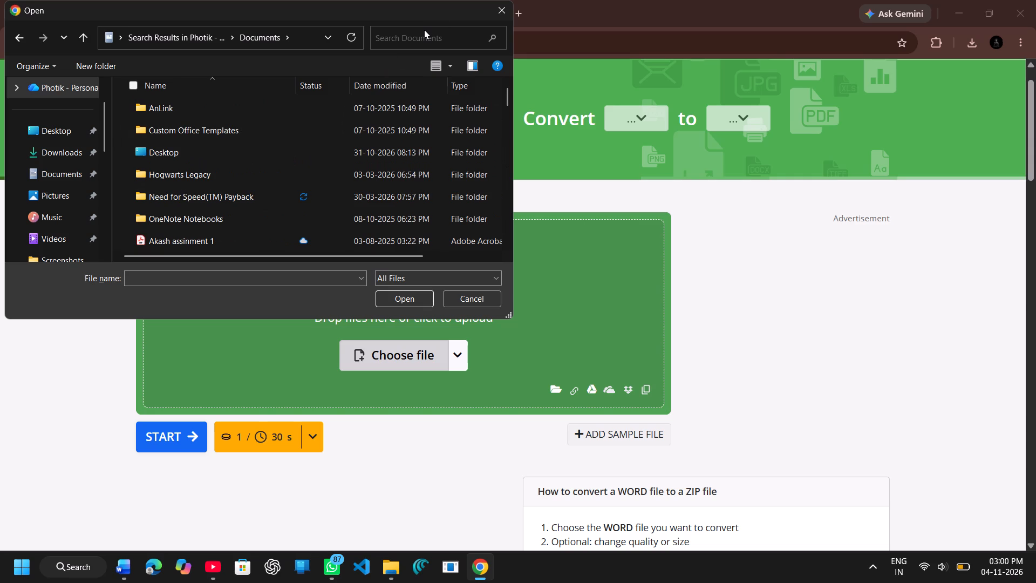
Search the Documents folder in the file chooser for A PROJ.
{"action": "left_click", "coordinate": [417, 32]}
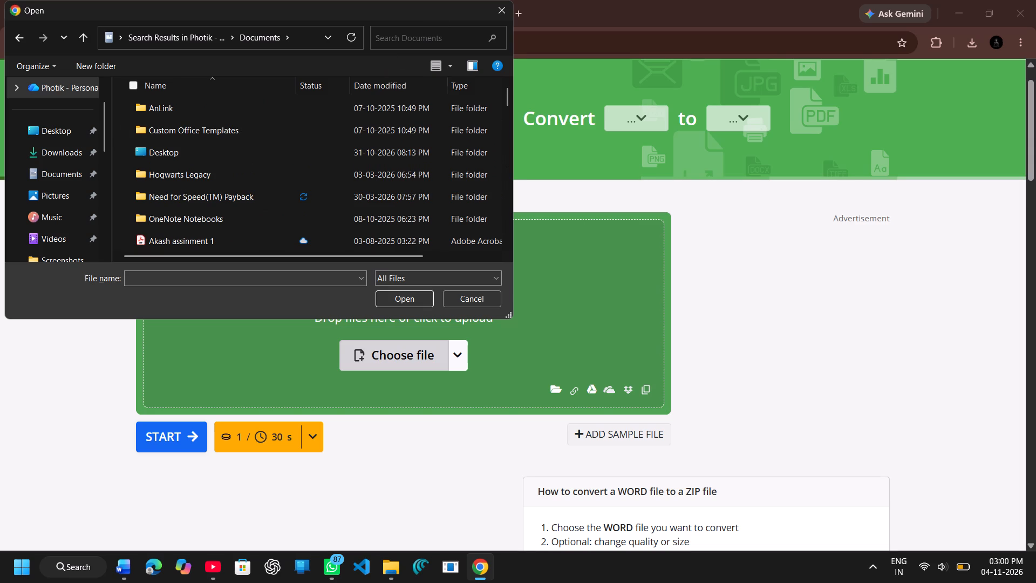
{"action": "left_click", "coordinate": [410, 35]}
{"action": "key", "text": "a"}
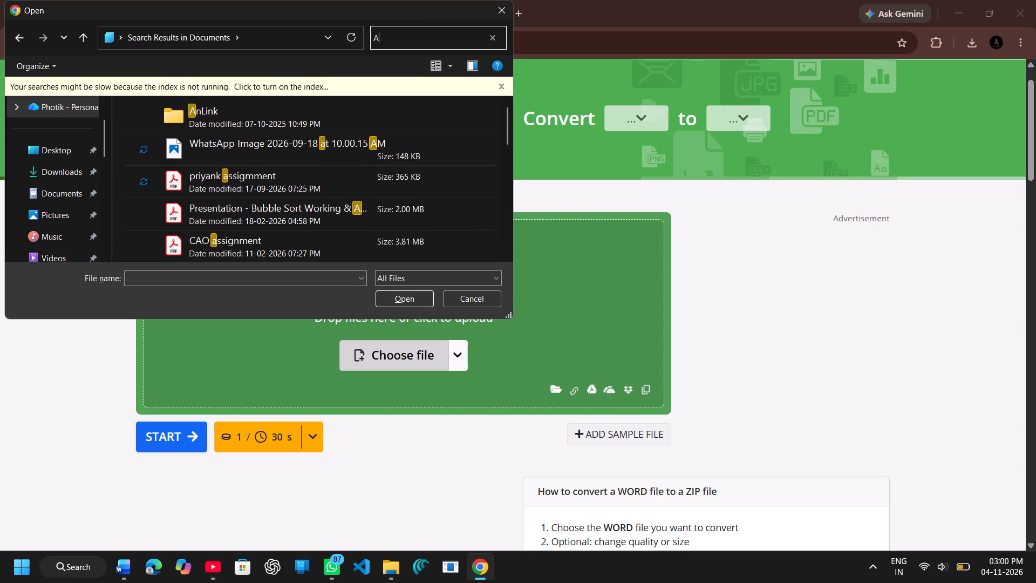
{"action": "key", "text": "space"}
{"action": "key", "text": "p"}
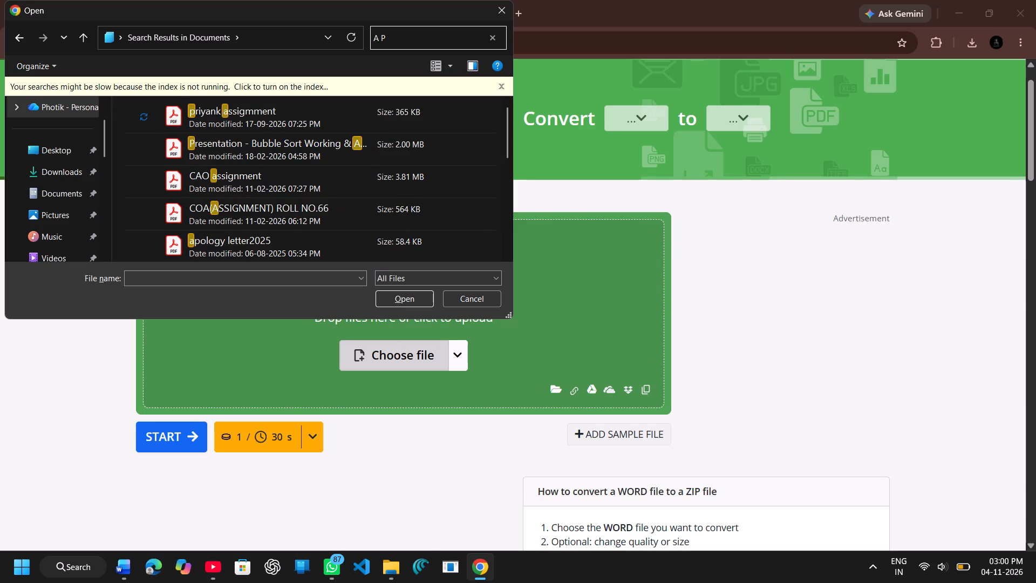
{"action": "type", "text": "ROJ"}
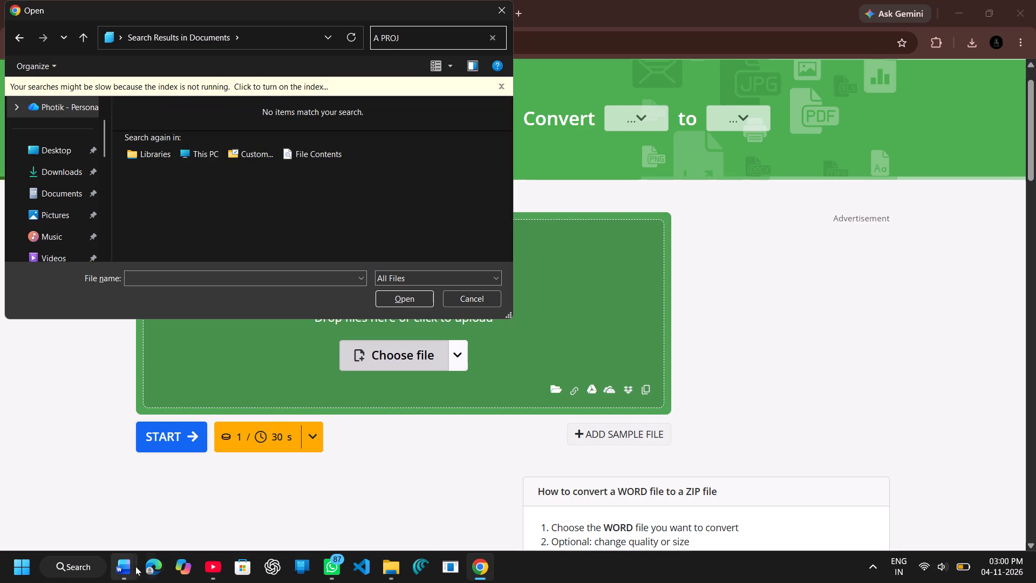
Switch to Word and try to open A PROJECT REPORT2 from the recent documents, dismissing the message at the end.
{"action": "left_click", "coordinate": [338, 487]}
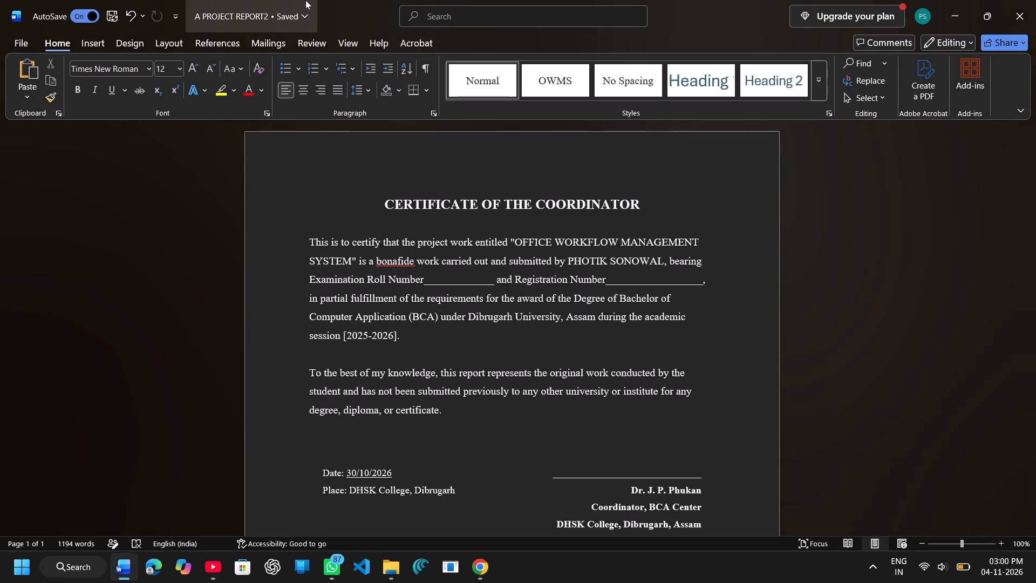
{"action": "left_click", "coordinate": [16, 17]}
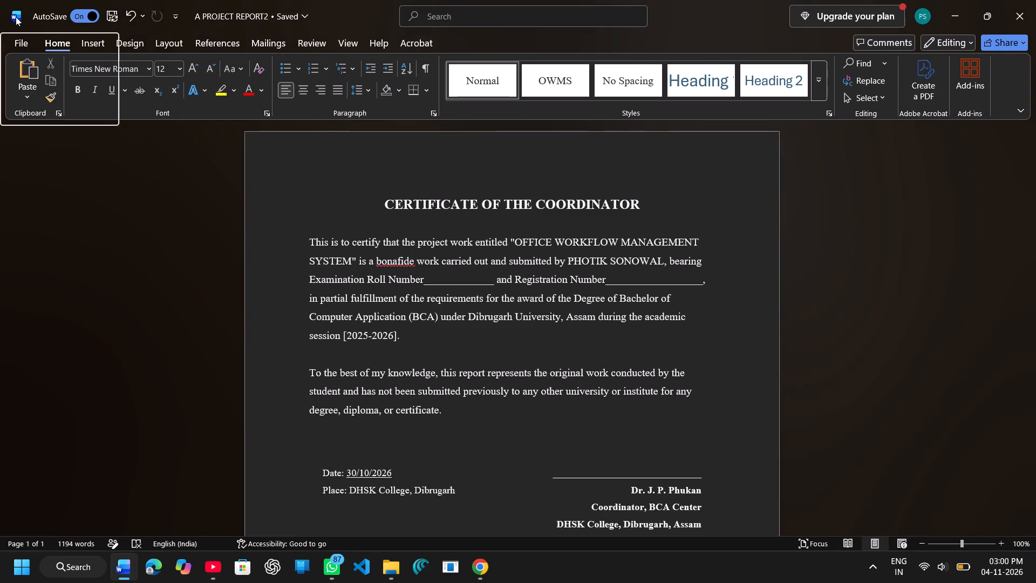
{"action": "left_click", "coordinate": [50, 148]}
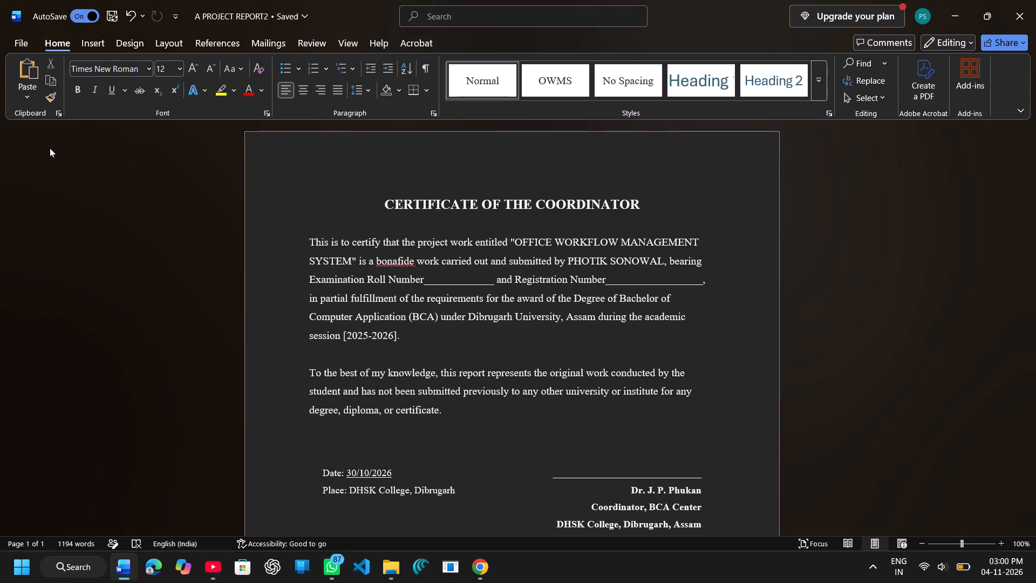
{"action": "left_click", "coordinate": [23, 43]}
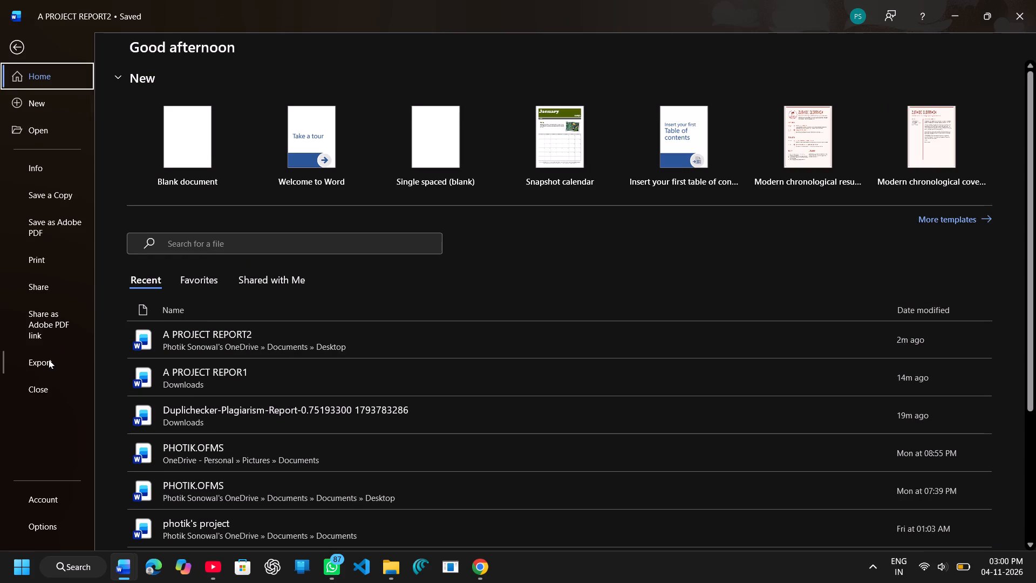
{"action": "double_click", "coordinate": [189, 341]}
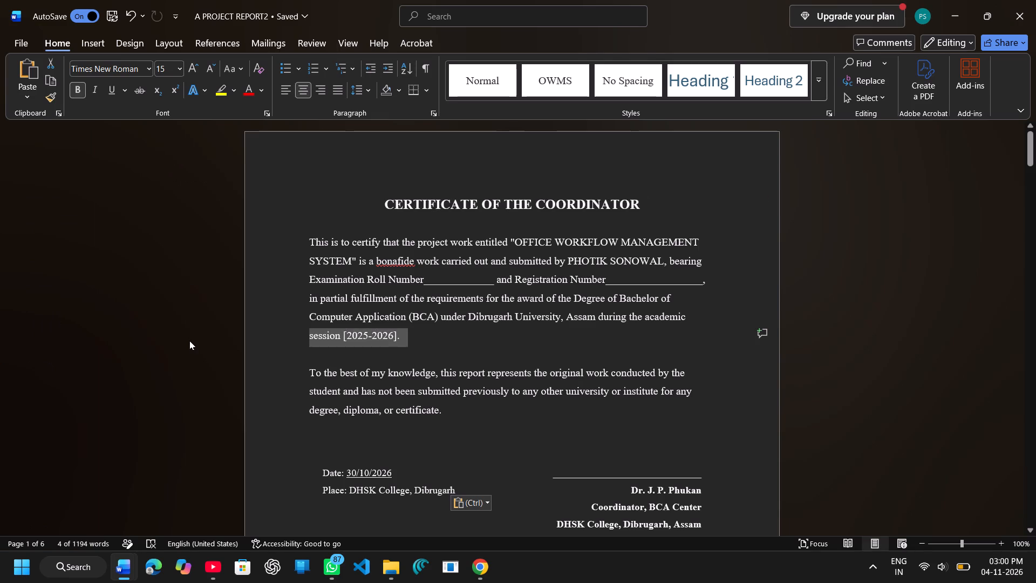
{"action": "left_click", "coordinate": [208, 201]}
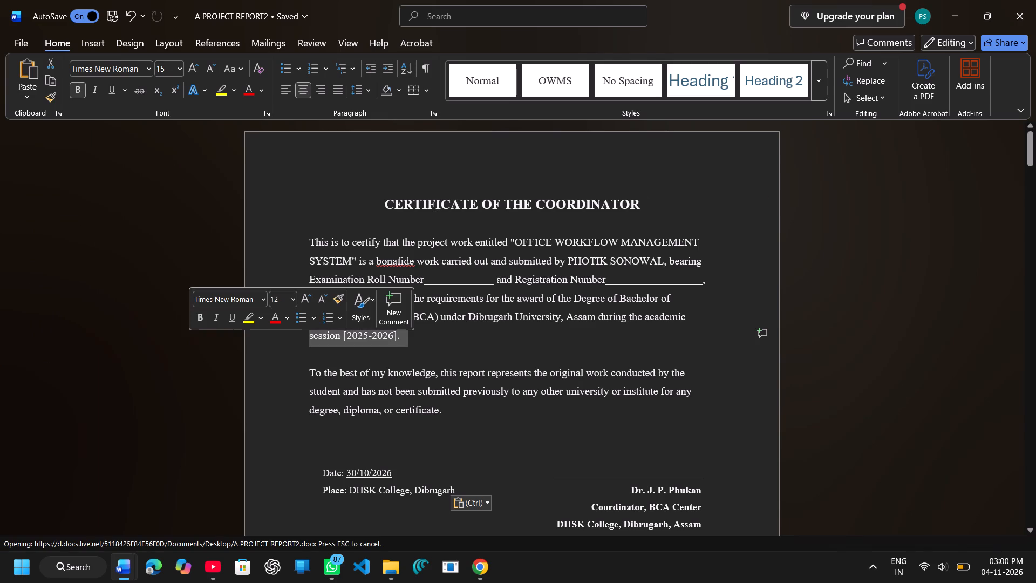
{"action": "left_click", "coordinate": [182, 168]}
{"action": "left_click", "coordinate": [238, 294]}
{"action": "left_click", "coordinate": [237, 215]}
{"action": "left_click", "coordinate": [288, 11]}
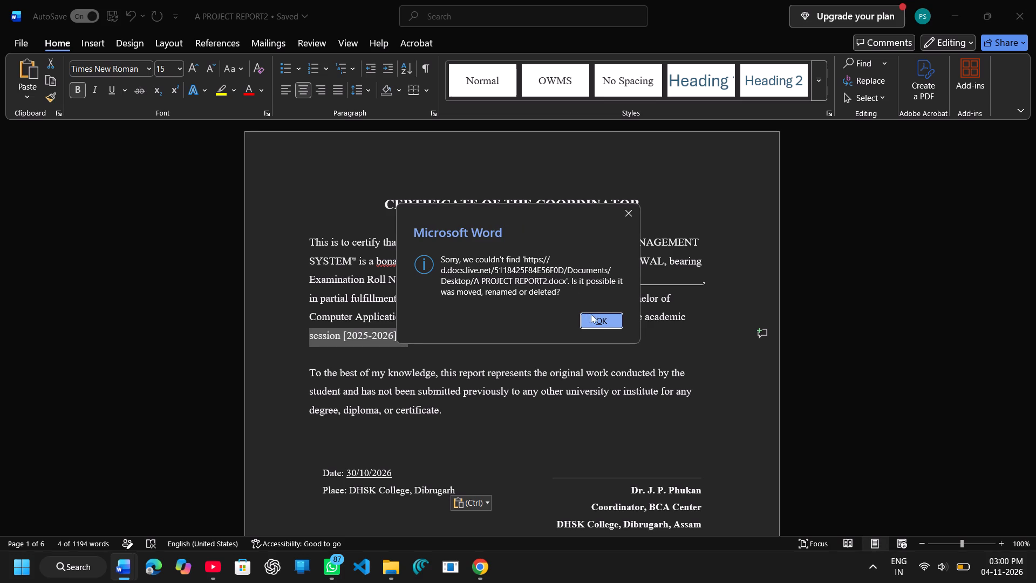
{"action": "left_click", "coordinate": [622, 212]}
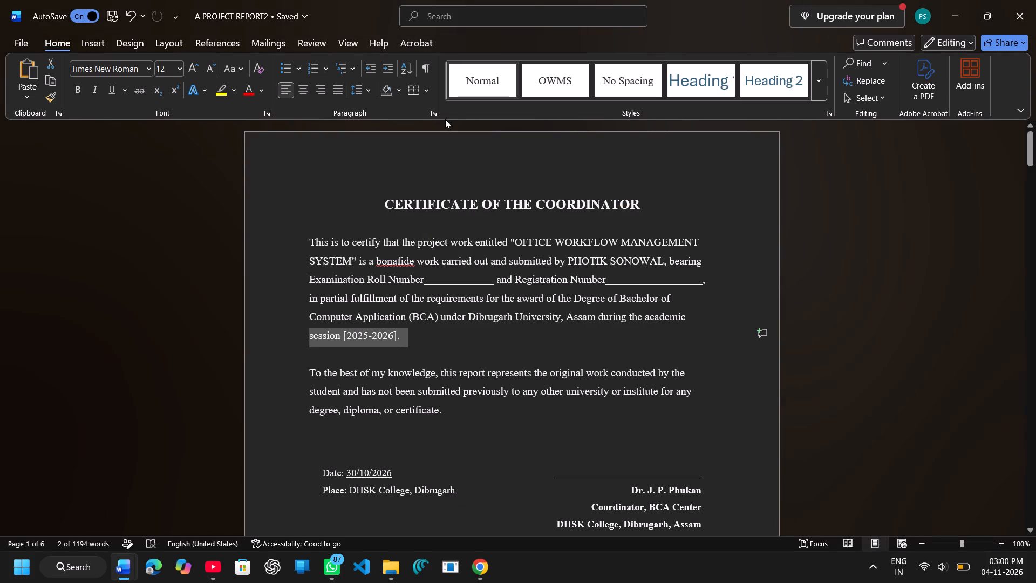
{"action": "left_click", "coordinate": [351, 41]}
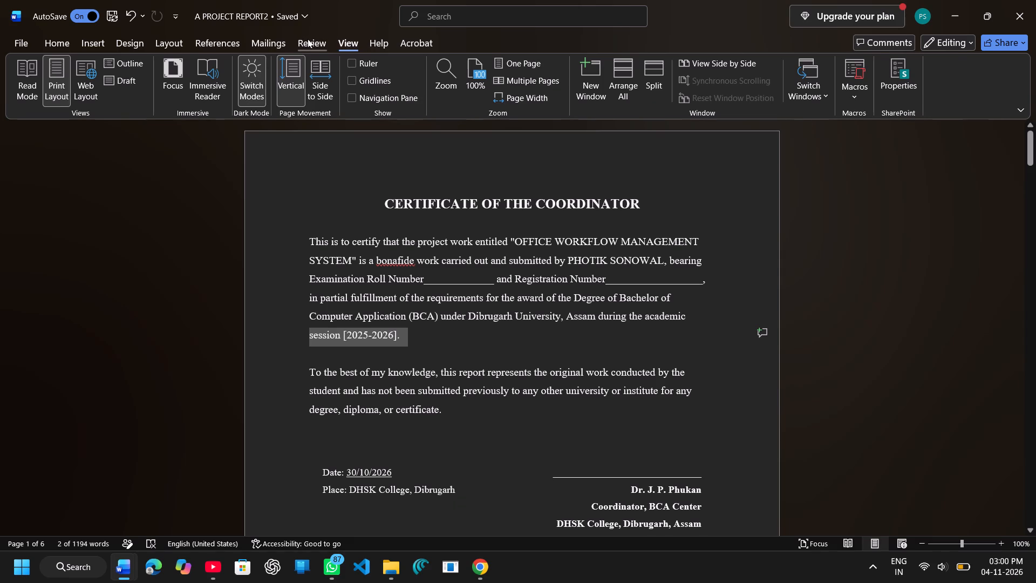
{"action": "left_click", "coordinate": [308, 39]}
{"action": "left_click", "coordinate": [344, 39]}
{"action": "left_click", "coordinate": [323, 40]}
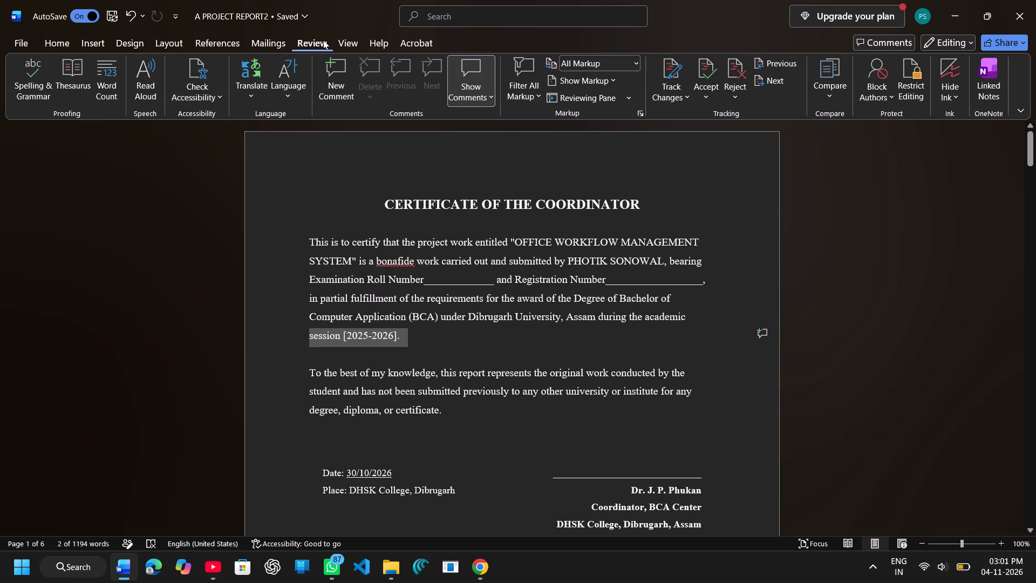
Move A PROJECT REPORT2 from the Documents folder up to the top level of OneDrive - Personal.
{"action": "left_click", "coordinate": [227, 13]}
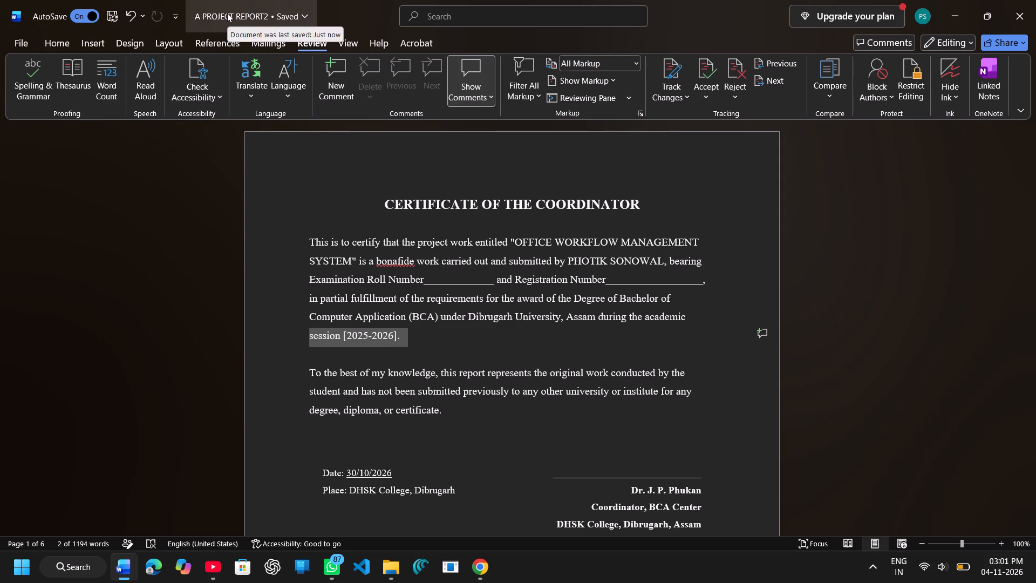
{"action": "left_click", "coordinate": [226, 72]}
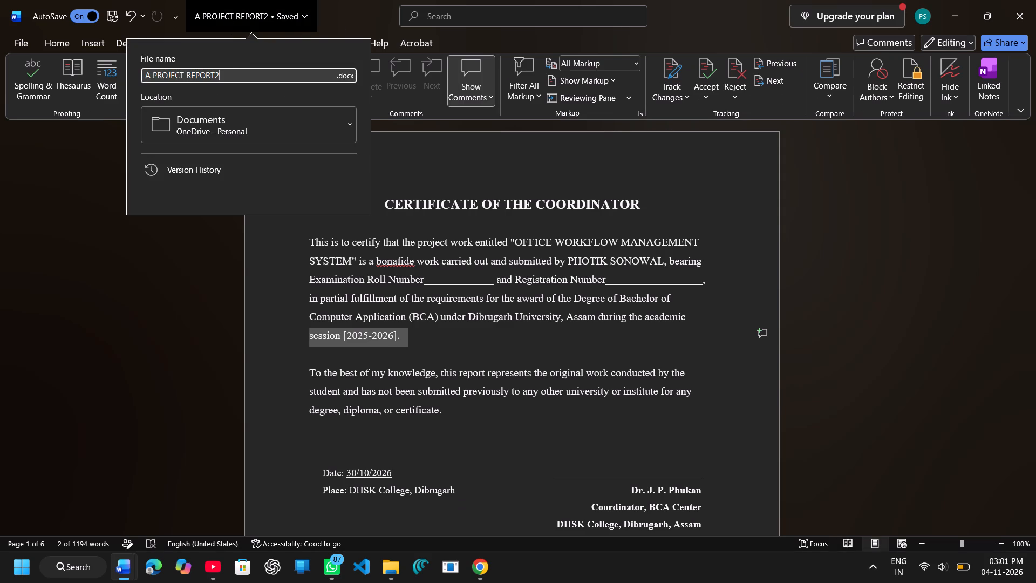
{"action": "left_click", "coordinate": [226, 72]}
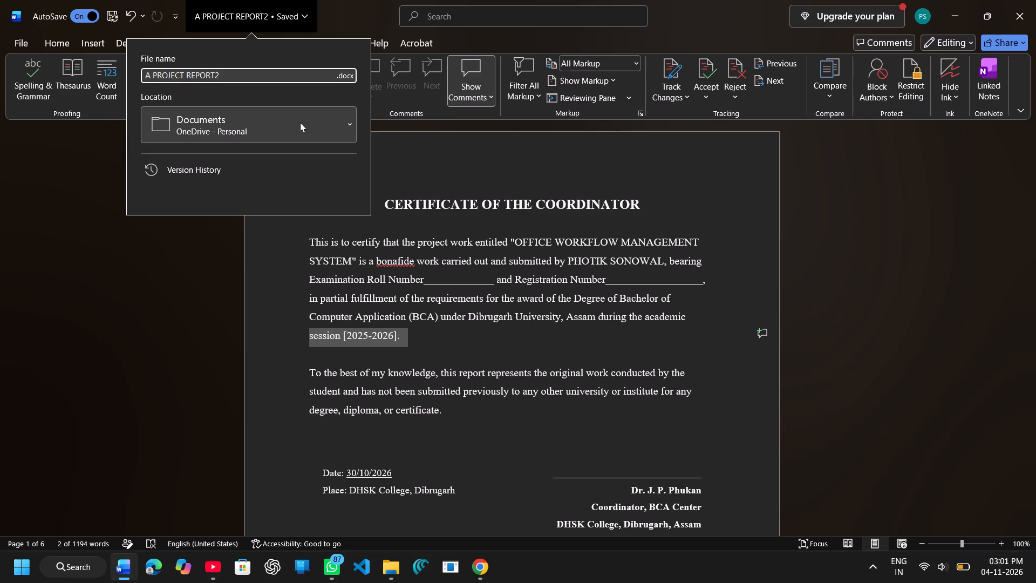
{"action": "left_click", "coordinate": [310, 122]}
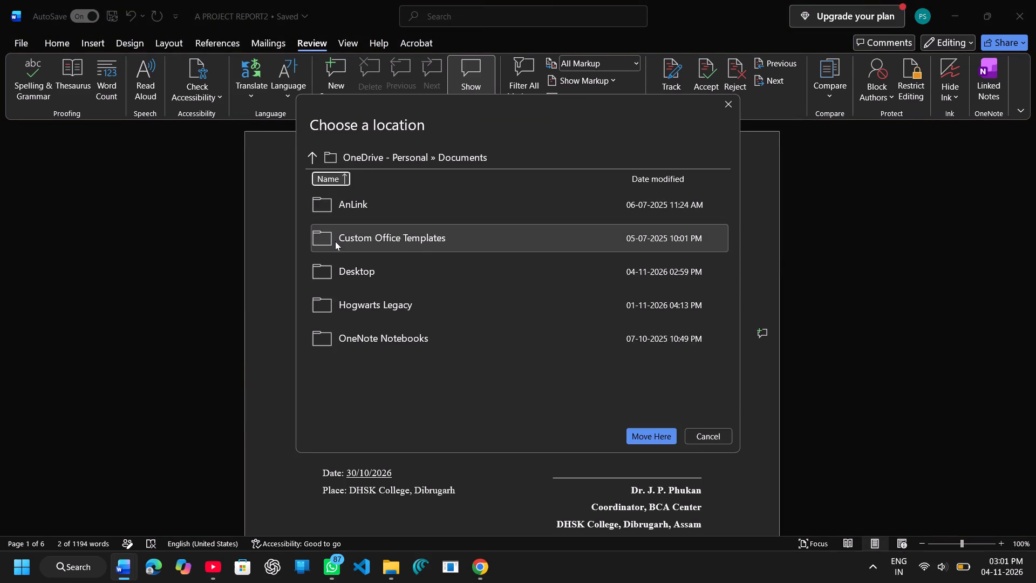
{"action": "left_click", "coordinate": [312, 154]}
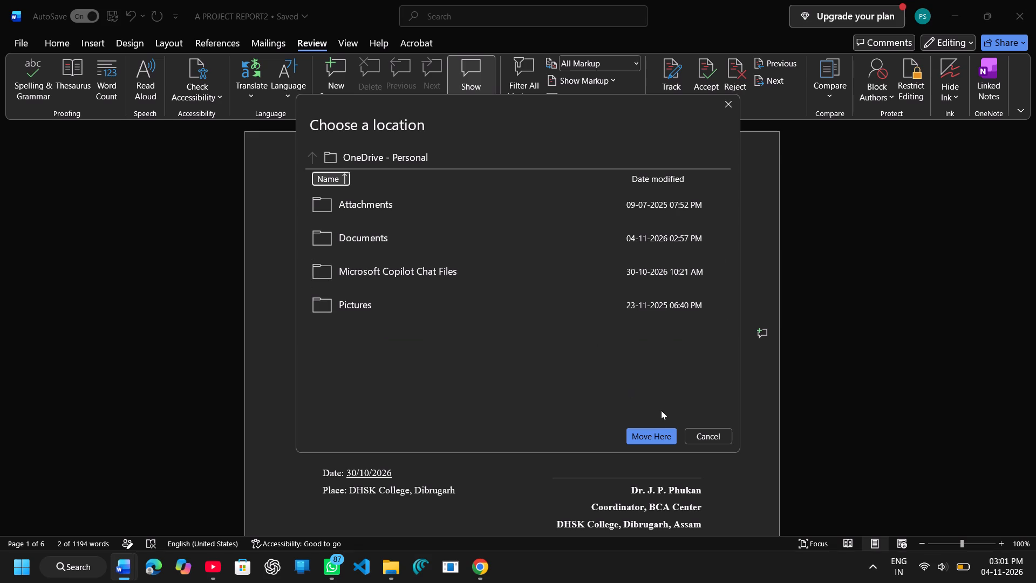
{"action": "left_click", "coordinate": [651, 435]}
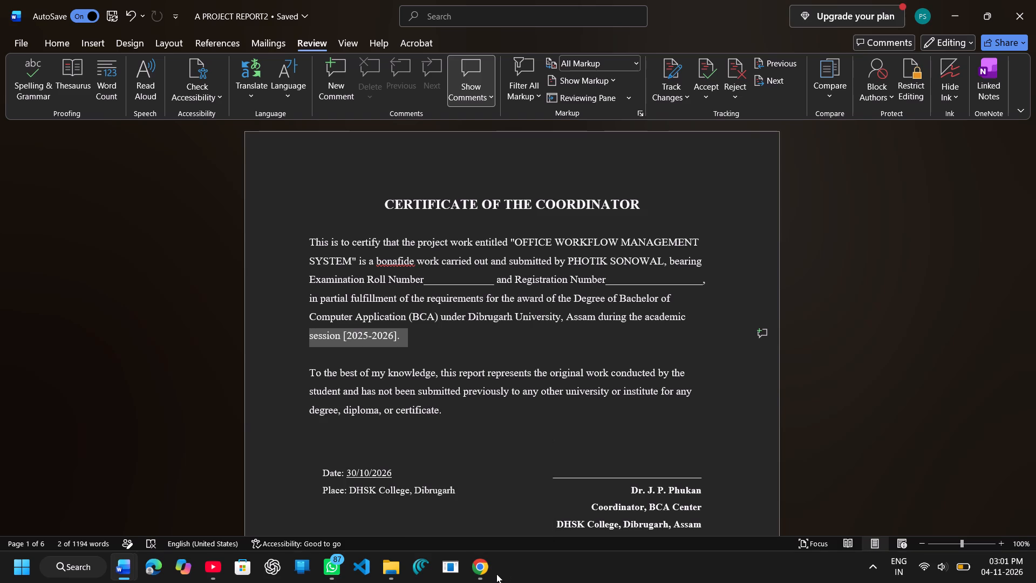
Return to the converter's file chooser in Chrome, check the personal OneDrive folder for A PROJECT REPORT2, and close the chooser.
{"action": "left_click", "coordinate": [496, 574]}
{"action": "left_click", "coordinate": [485, 573]}
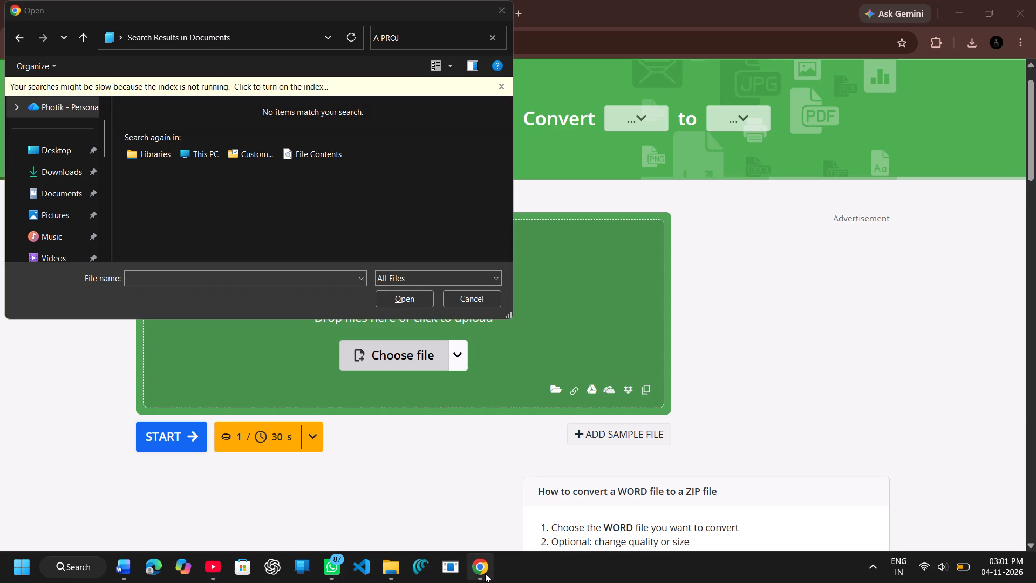
{"action": "left_click", "coordinate": [86, 107]}
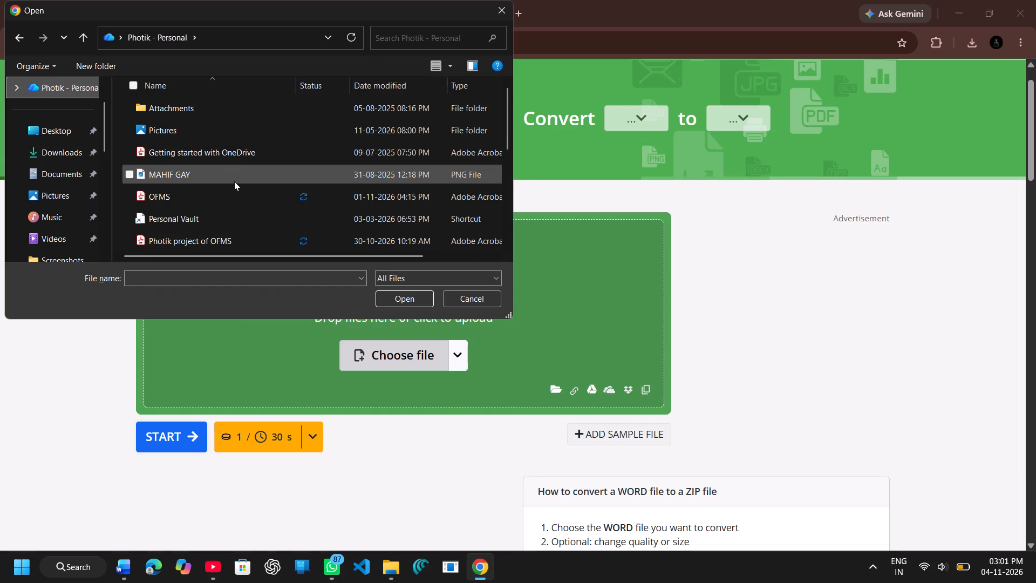
{"action": "left_click", "coordinate": [497, 9]}
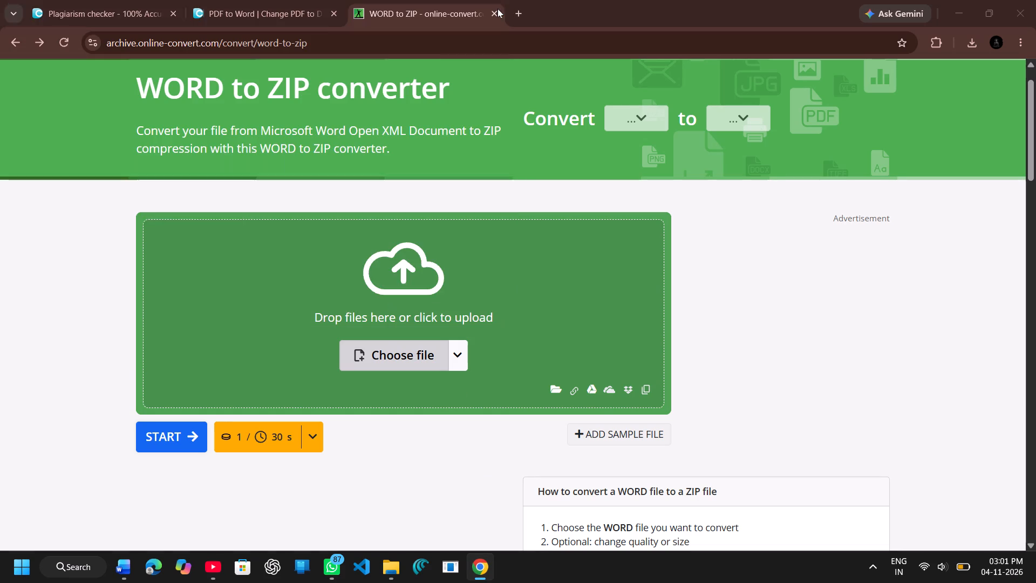
Reopen the converter's file chooser and check the Downloads folder's address history, refreshing the folder listing.
{"action": "left_click", "coordinate": [402, 347]}
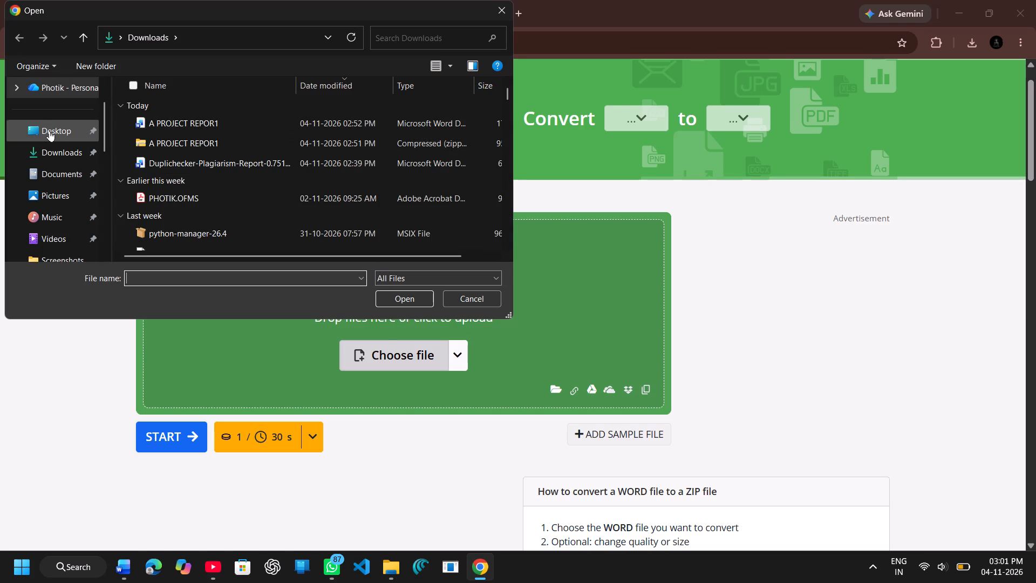
{"action": "scroll", "coordinate": [50, 131], "scroll_direction": "up", "scroll_amount": 1}
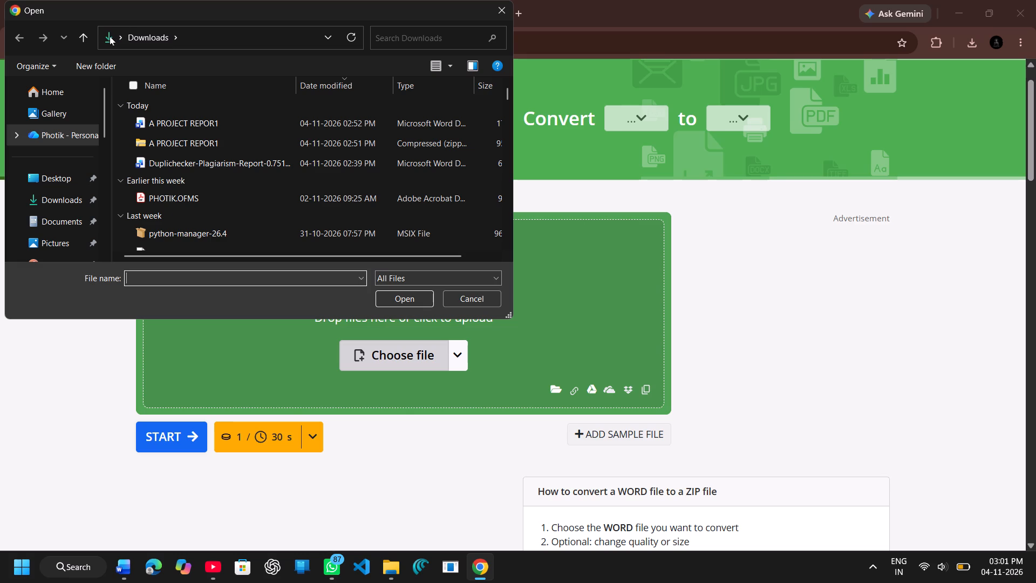
{"action": "left_click_drag", "start_coordinate": [15, 37], "coordinate": [169, 43]}
{"action": "left_click_drag", "start_coordinate": [169, 43], "coordinate": [173, 36]}
{"action": "left_click", "coordinate": [324, 42]}
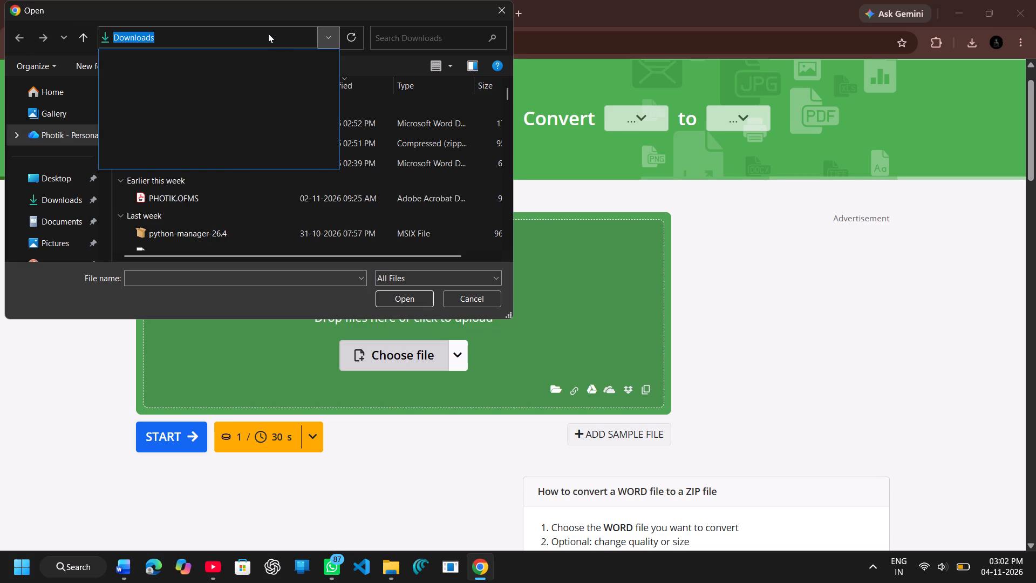
{"action": "left_click", "coordinate": [268, 33]}
{"action": "left_click", "coordinate": [331, 42]}
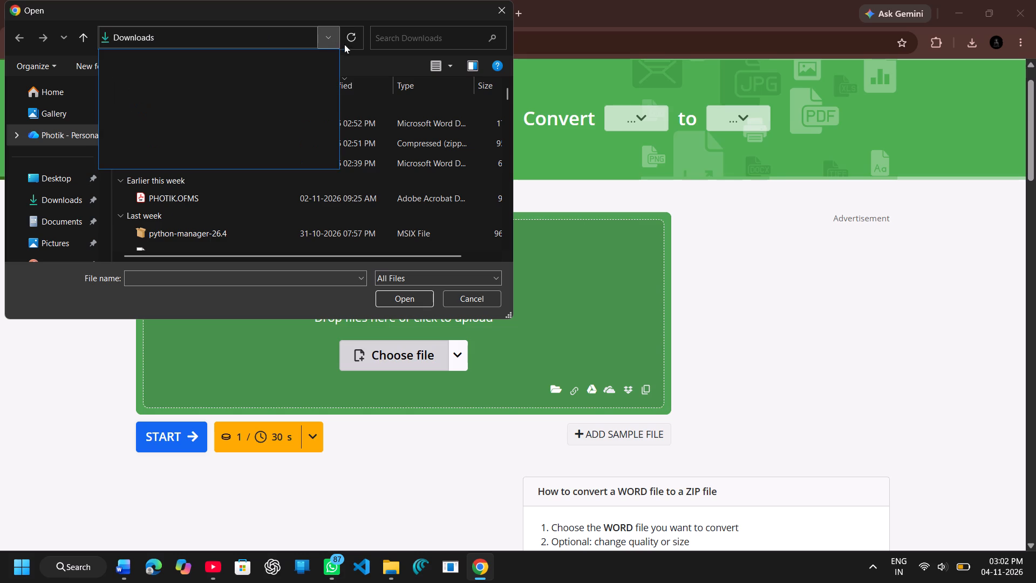
{"action": "left_click", "coordinate": [353, 38]}
{"action": "left_click", "coordinate": [353, 38]}
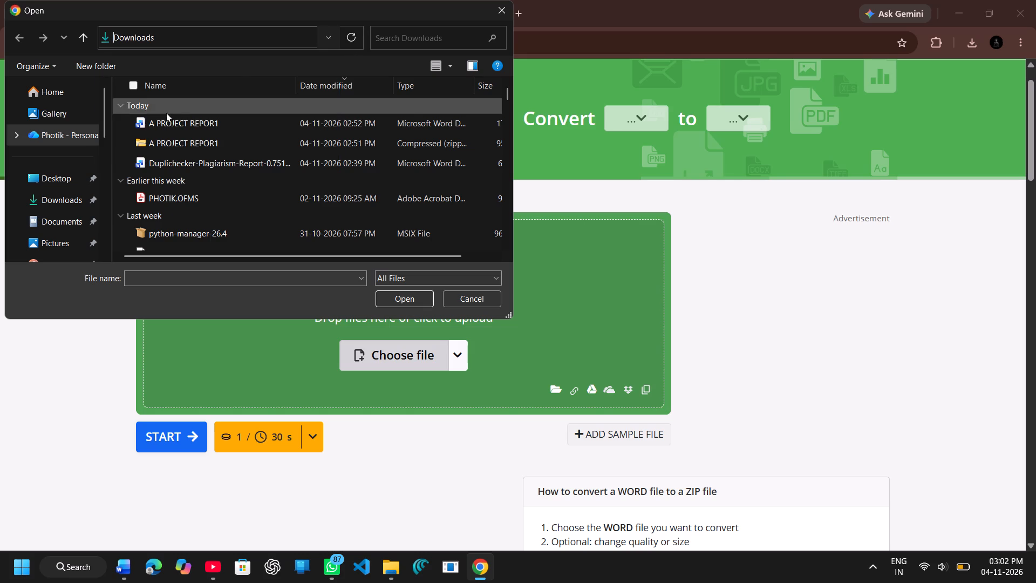
Look through the personal OneDrive folder in the file chooser for A PROJECT REPORT2, and close the chooser.
{"action": "left_click", "coordinate": [53, 128]}
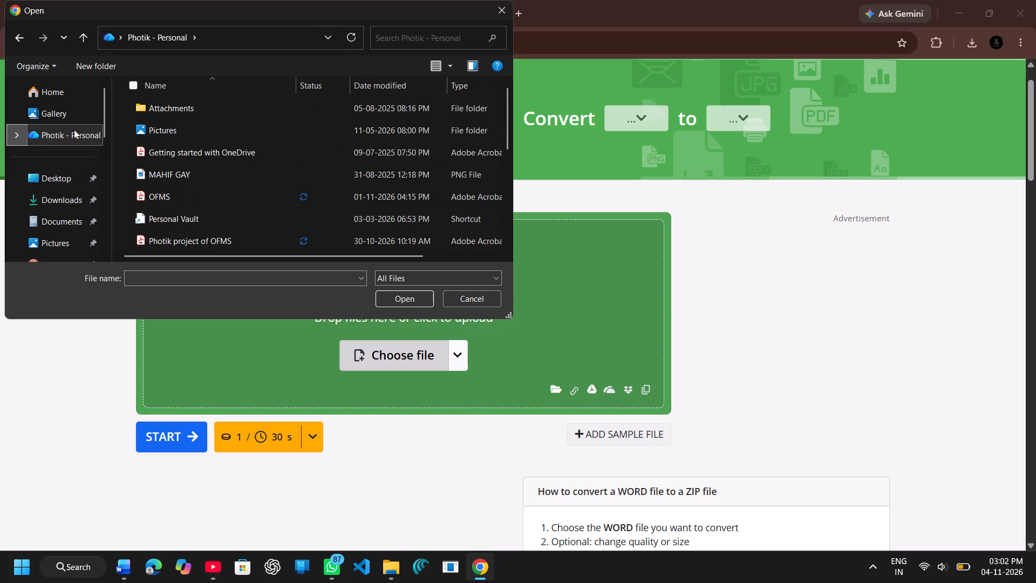
{"action": "scroll", "coordinate": [182, 202], "scroll_direction": "down", "scroll_amount": 1}
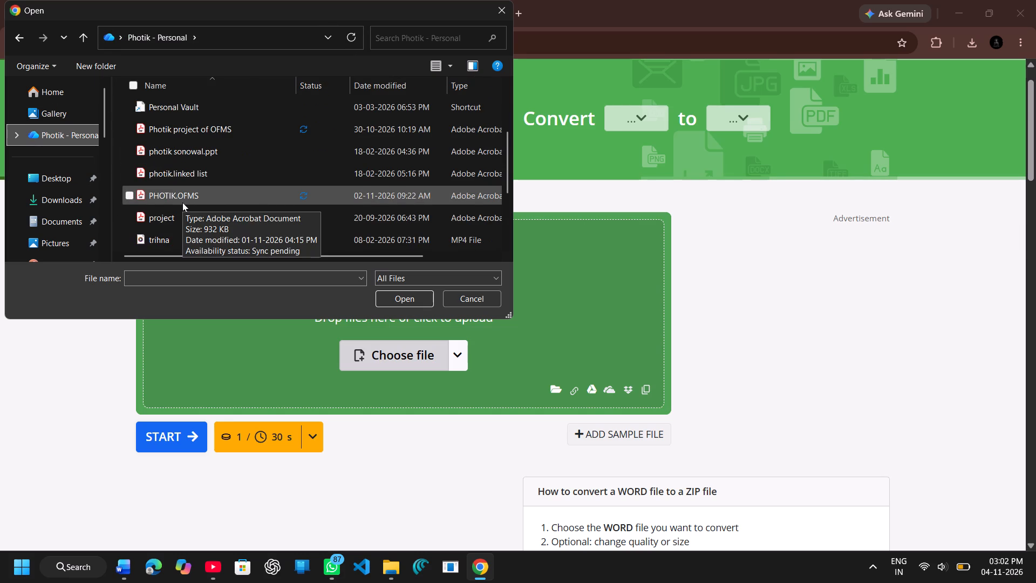
{"action": "scroll", "coordinate": [182, 202], "scroll_direction": "down", "scroll_amount": 2}
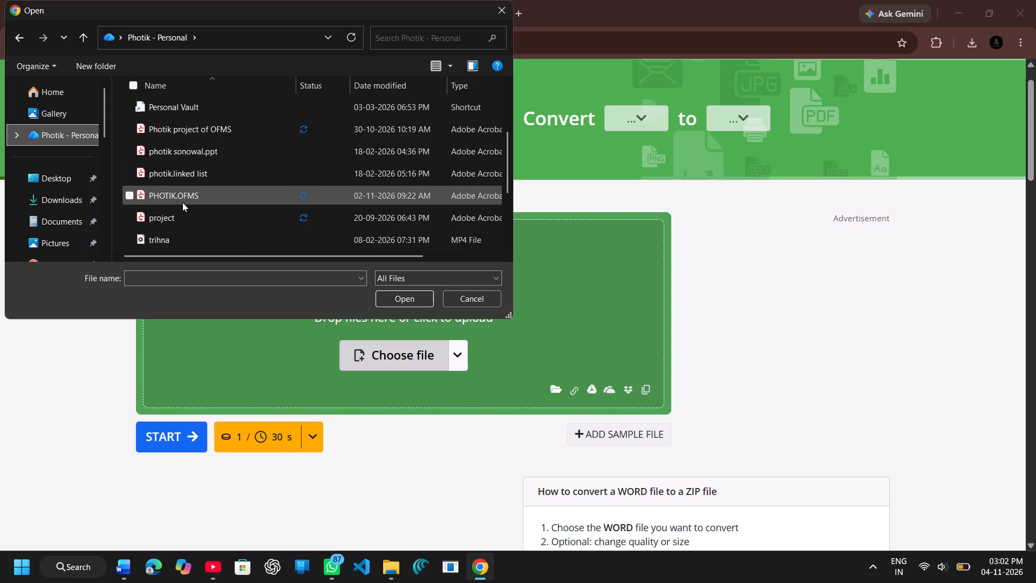
{"action": "scroll", "coordinate": [182, 202], "scroll_direction": "down", "scroll_amount": 3}
{"action": "scroll", "coordinate": [182, 202], "scroll_direction": "up", "scroll_amount": 2}
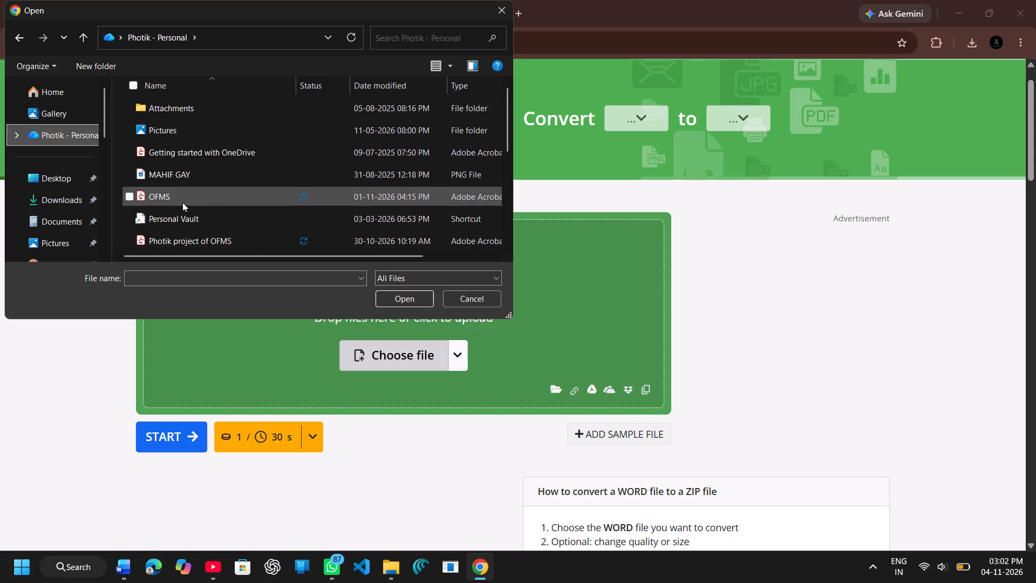
{"action": "scroll", "coordinate": [182, 202], "scroll_direction": "up", "scroll_amount": 3}
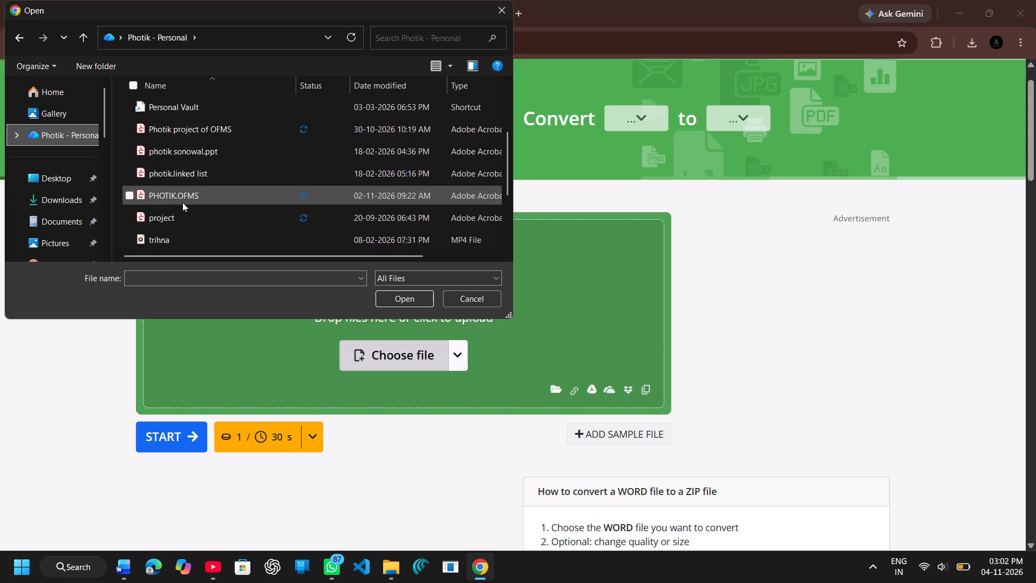
{"action": "scroll", "coordinate": [182, 202], "scroll_direction": "up", "scroll_amount": 5}
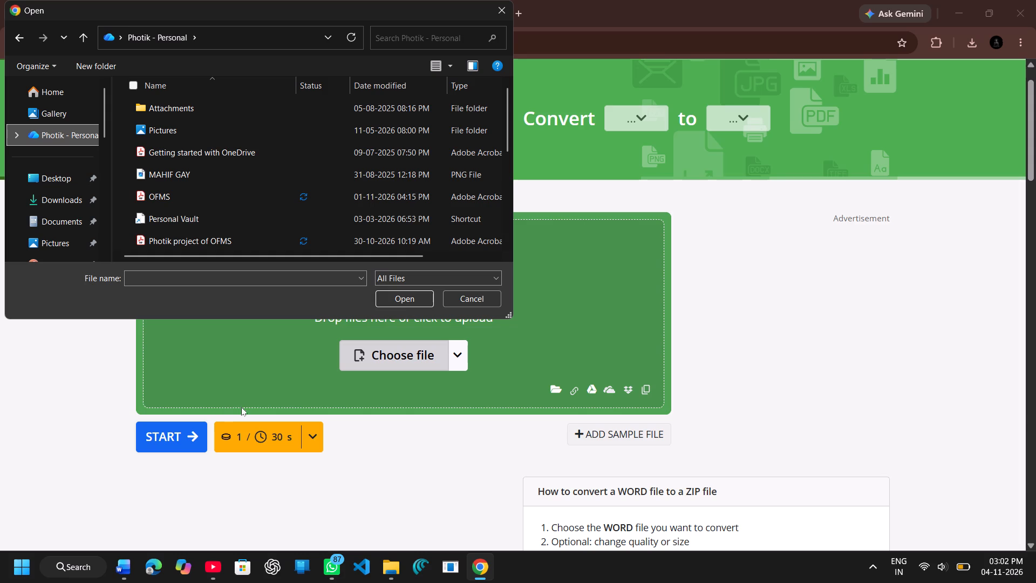
{"action": "left_click", "coordinate": [496, 16]}
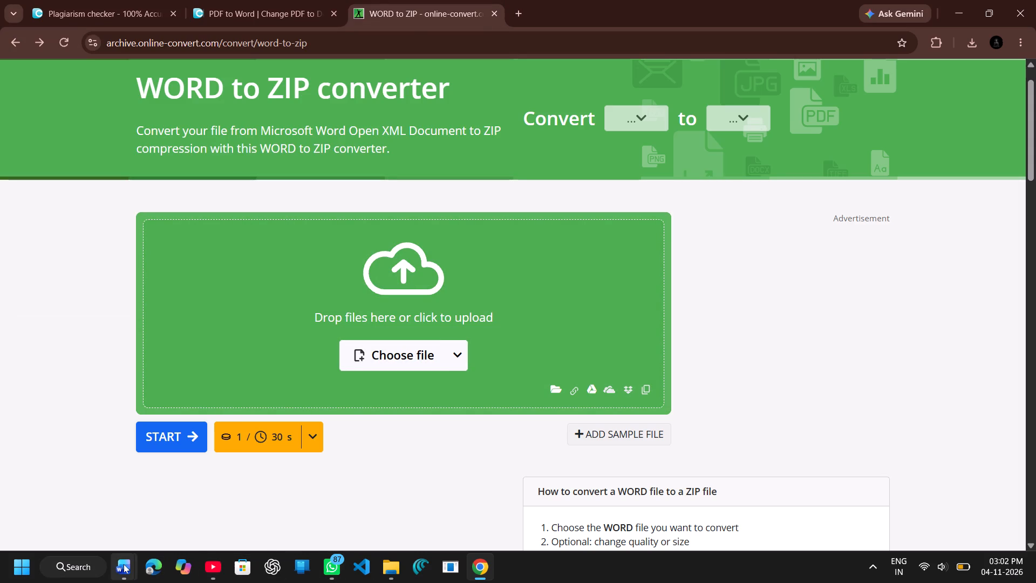
Switch to Word and browse A PROJECT REPORT2's OneDrive move locations, checking Documents and its Desktop subfolder before returning to the top level.
{"action": "left_click", "coordinate": [343, 493]}
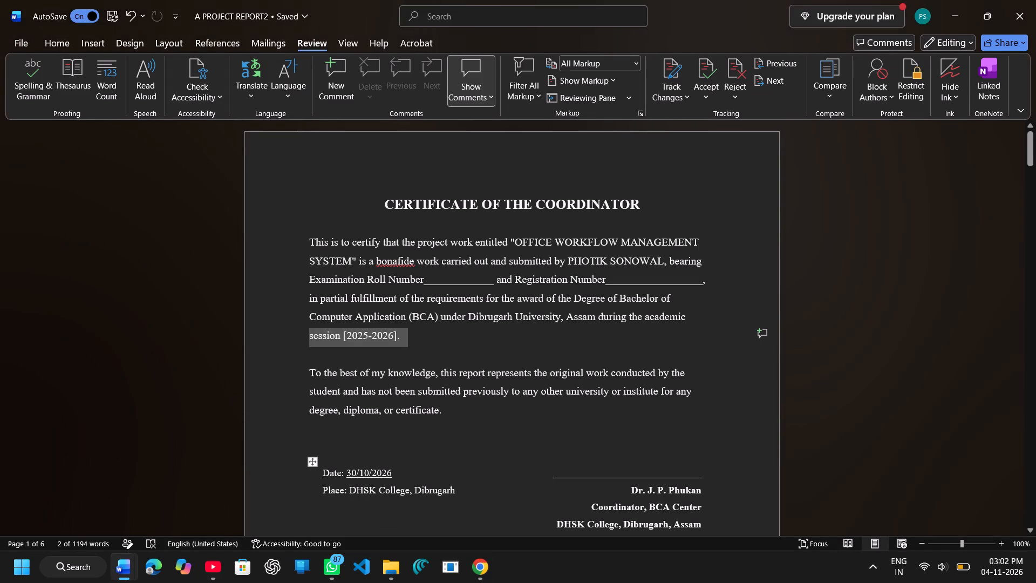
{"action": "left_click", "coordinate": [308, 16]}
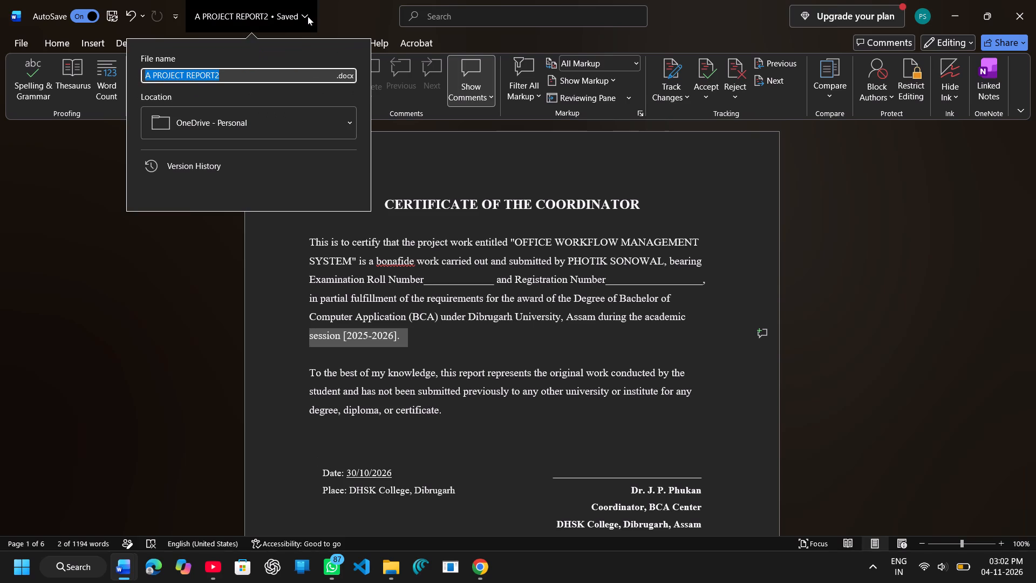
{"action": "left_click", "coordinate": [220, 114]}
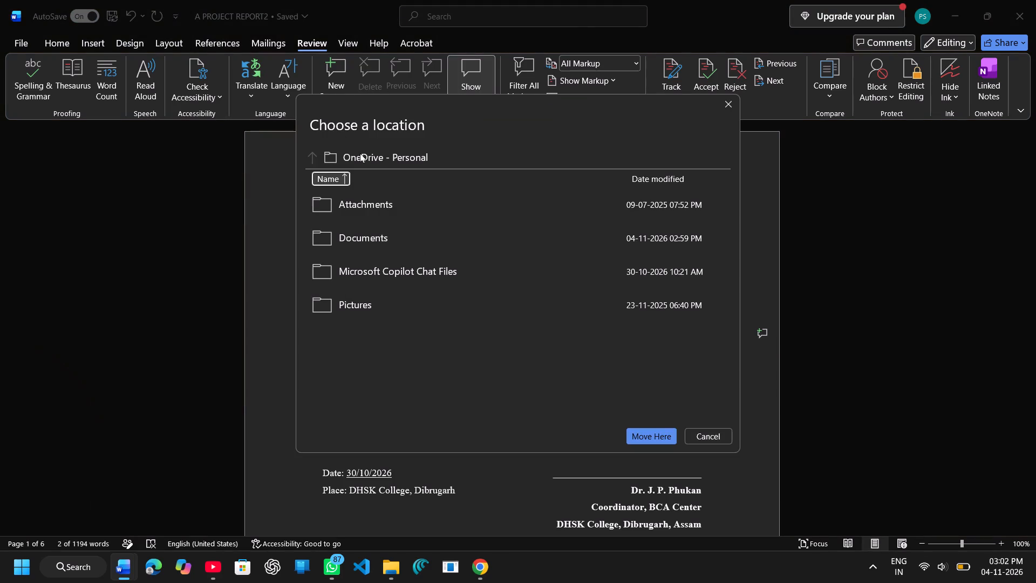
{"action": "left_click", "coordinate": [340, 177]}
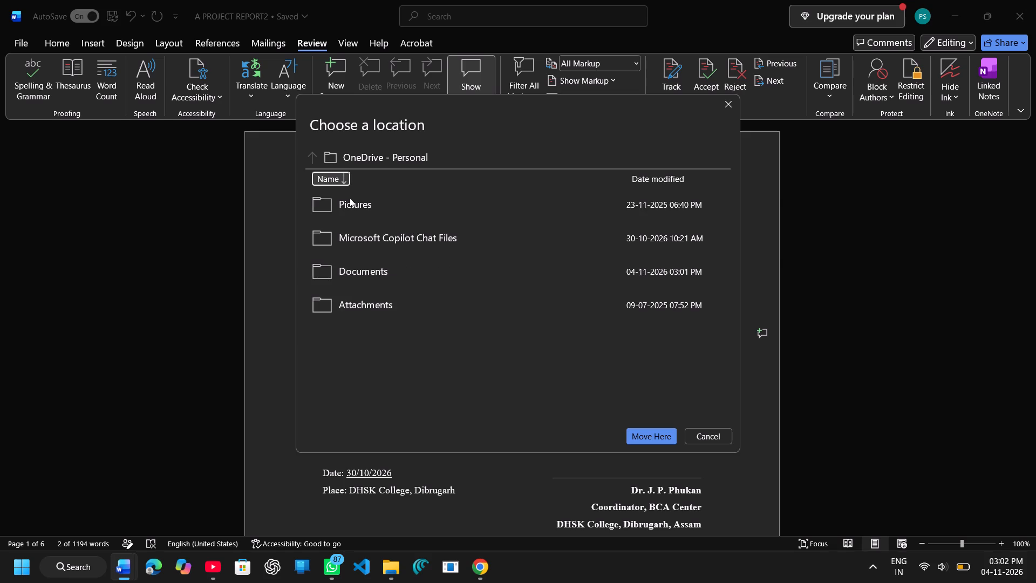
{"action": "left_click", "coordinate": [315, 154]}
{"action": "double_click", "coordinate": [349, 261]}
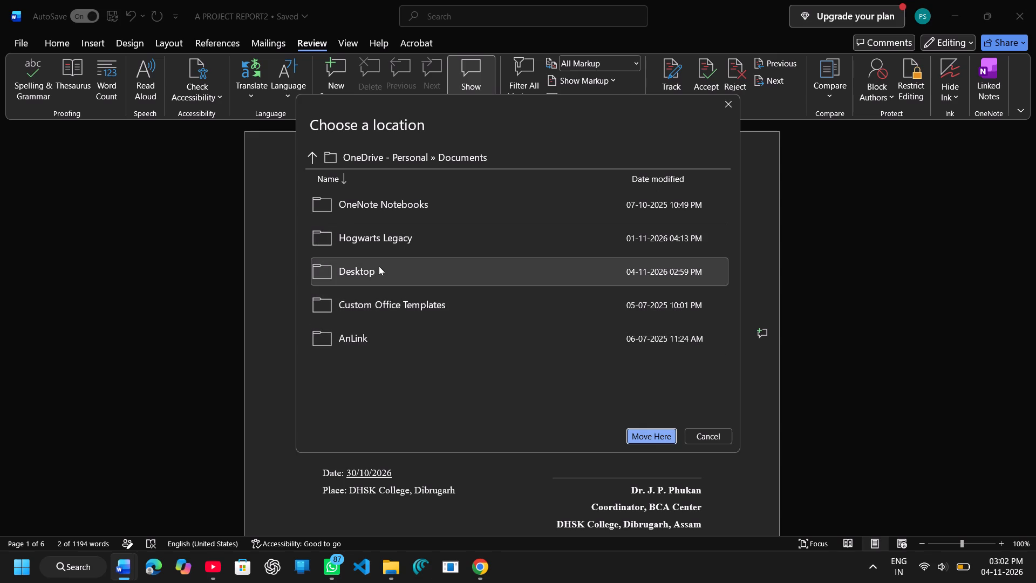
{"action": "scroll", "coordinate": [379, 266], "scroll_direction": "down", "scroll_amount": 3}
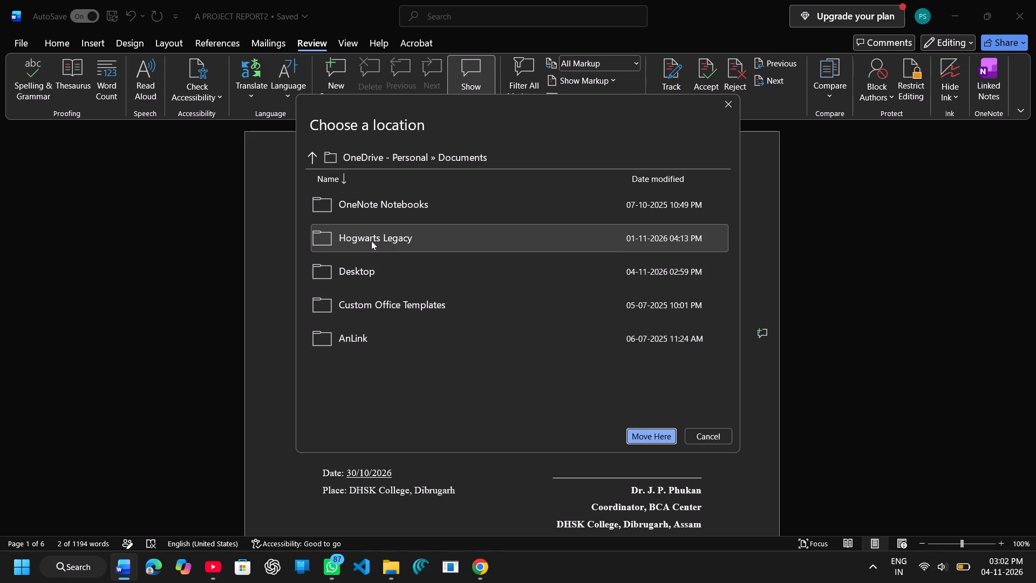
{"action": "left_click", "coordinate": [367, 276]}
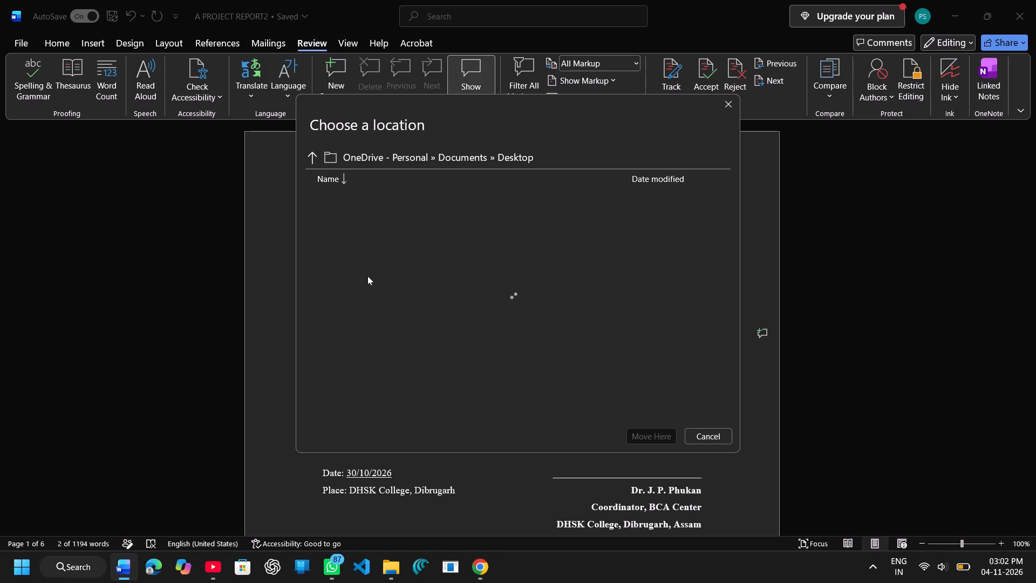
{"action": "left_click", "coordinate": [315, 155]}
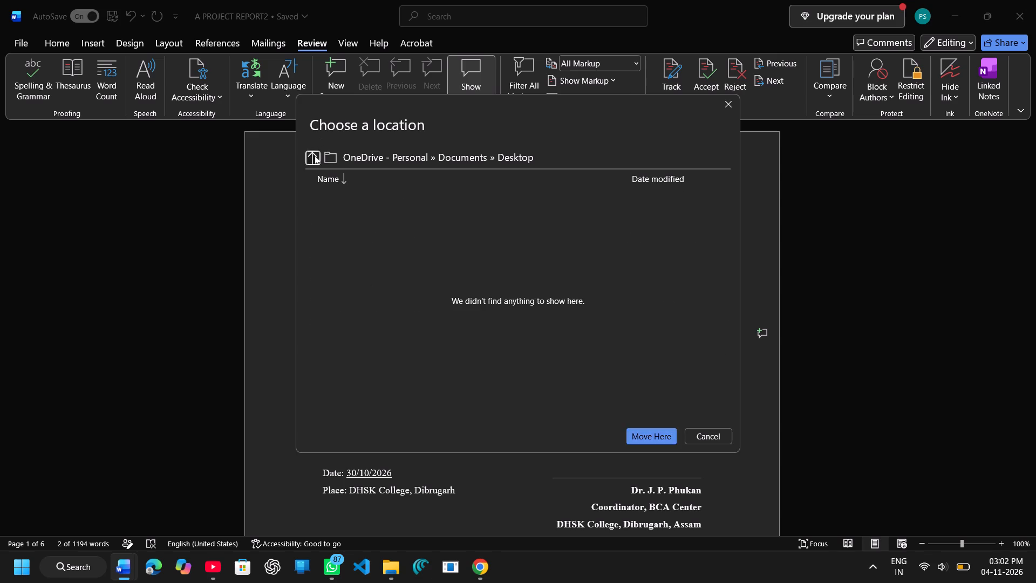
{"action": "left_click", "coordinate": [315, 155]}
{"action": "left_click", "coordinate": [306, 159]}
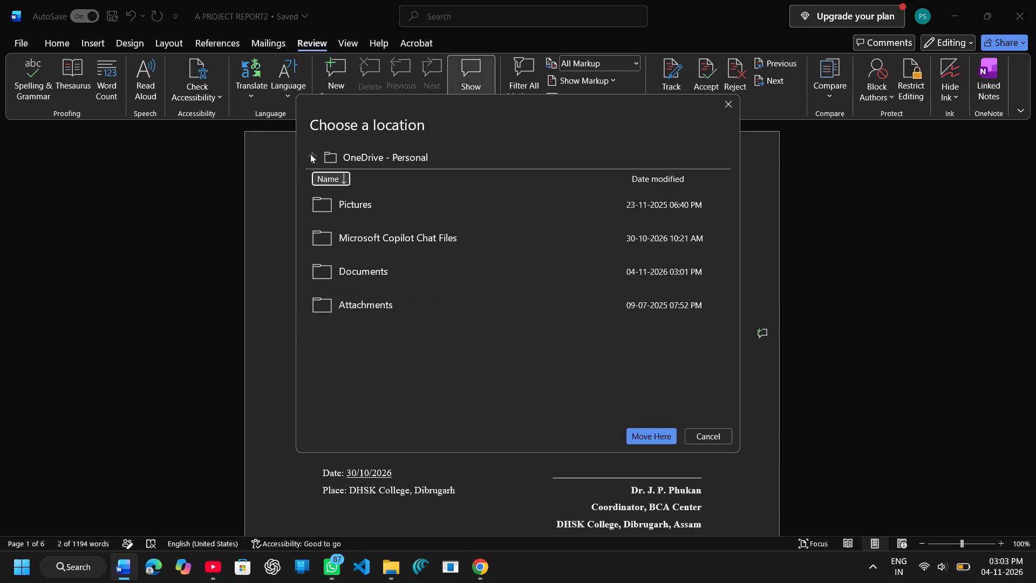
{"action": "left_click", "coordinate": [310, 154]}
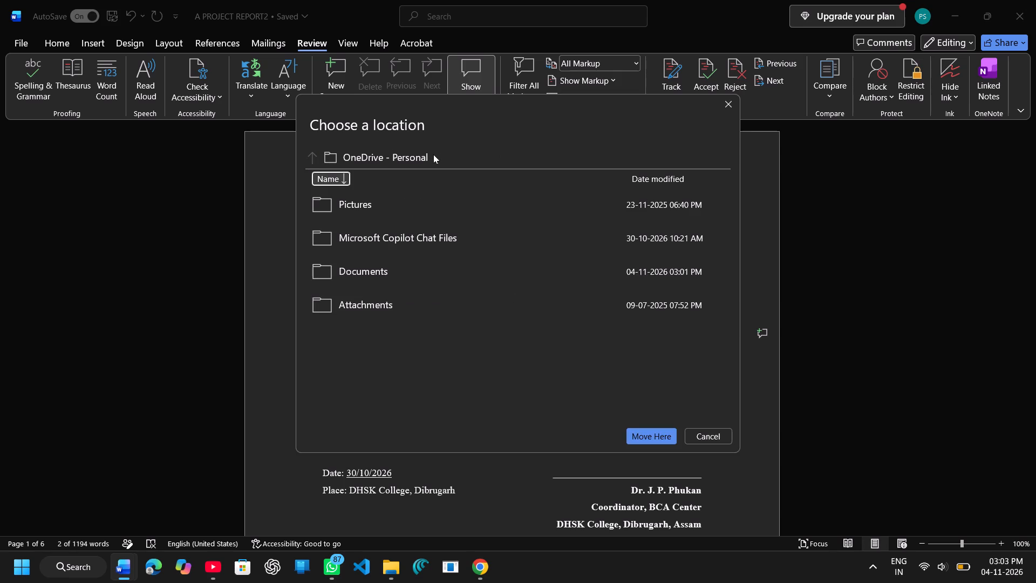
{"action": "left_click", "coordinate": [433, 154]}
{"action": "left_click", "coordinate": [475, 570]}
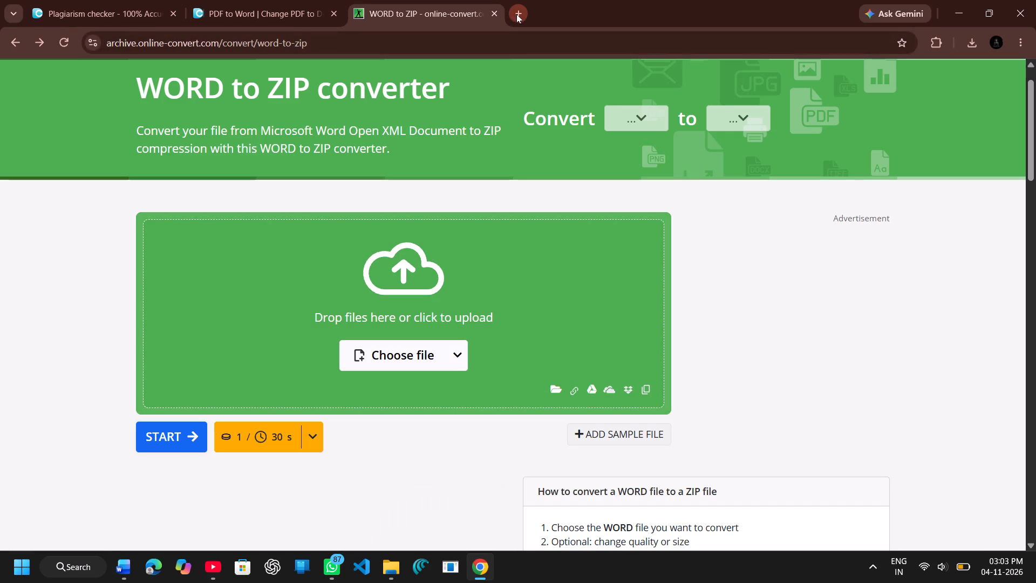
{"action": "left_click", "coordinate": [516, 14]}
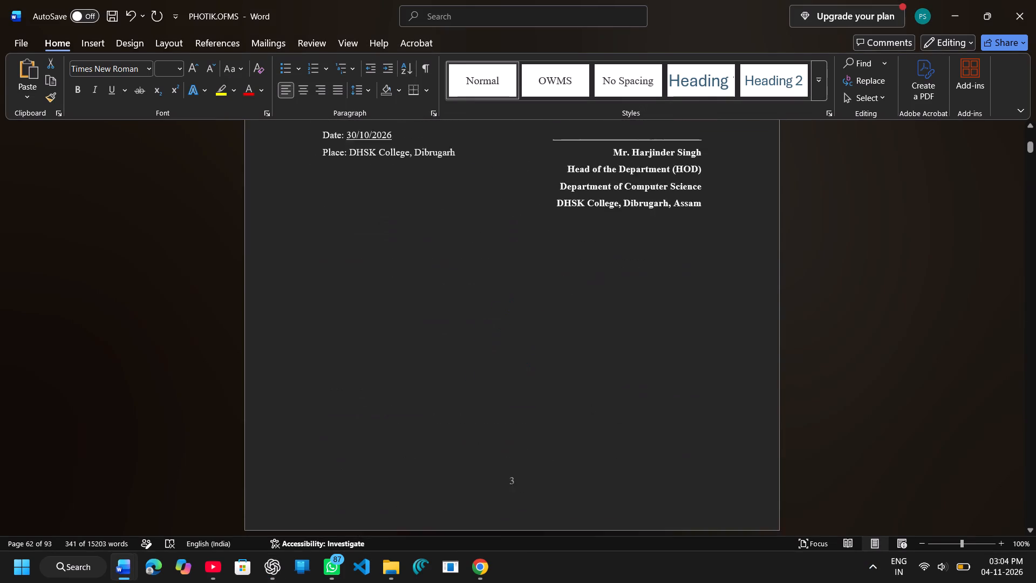
{"action": "scroll", "coordinate": [587, 192], "scroll_direction": "down", "scroll_amount": 6}
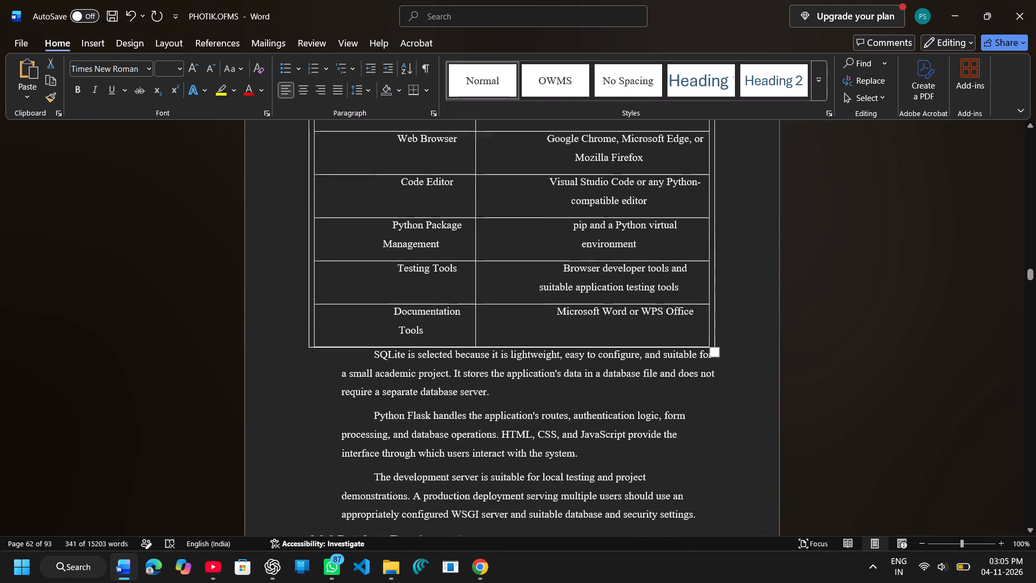
{"action": "scroll", "coordinate": [587, 192], "scroll_direction": "down", "scroll_amount": 6}
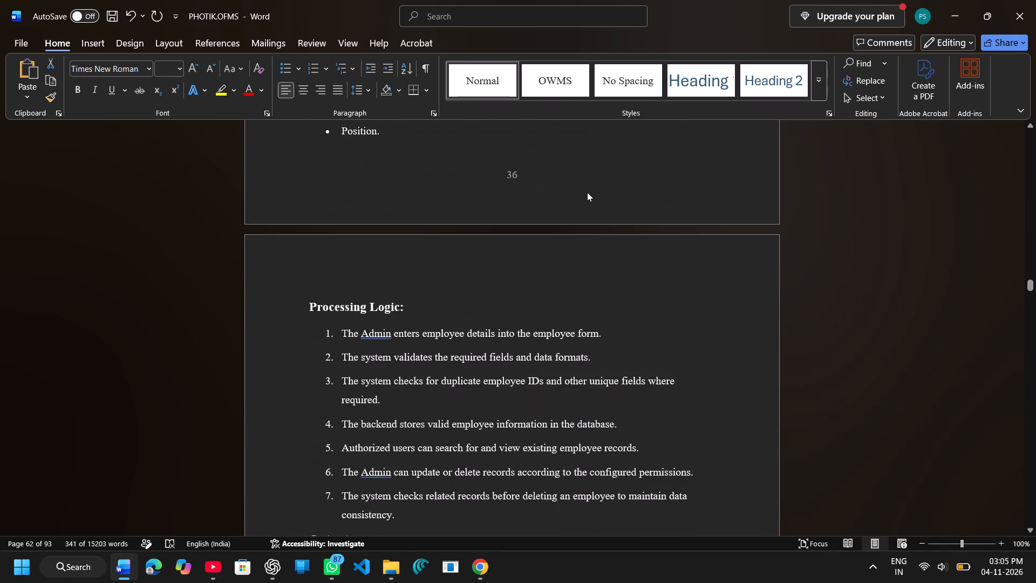
{"action": "scroll", "coordinate": [587, 192], "scroll_direction": "down", "scroll_amount": 6}
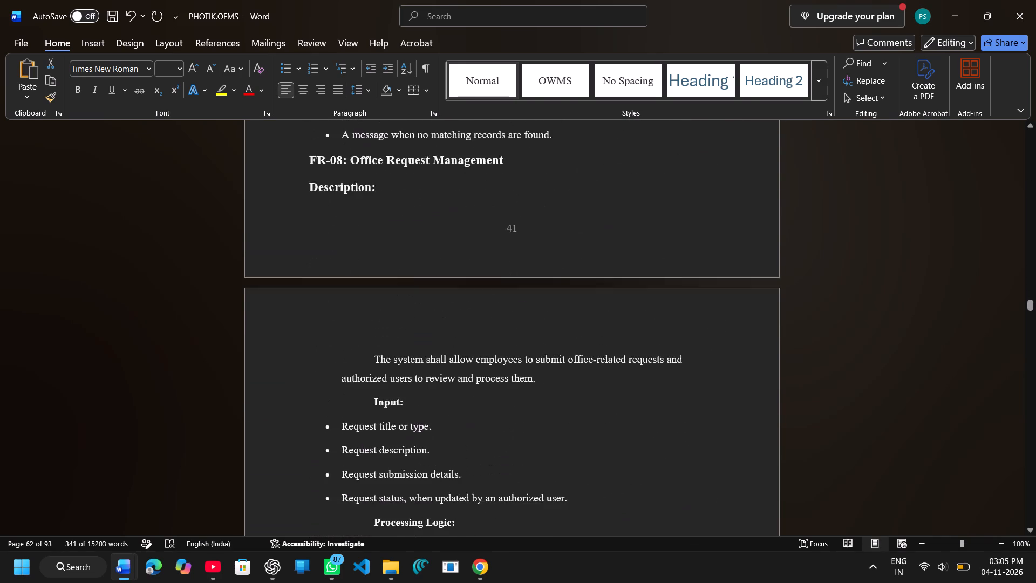
{"action": "scroll", "coordinate": [587, 192], "scroll_direction": "down", "scroll_amount": 5}
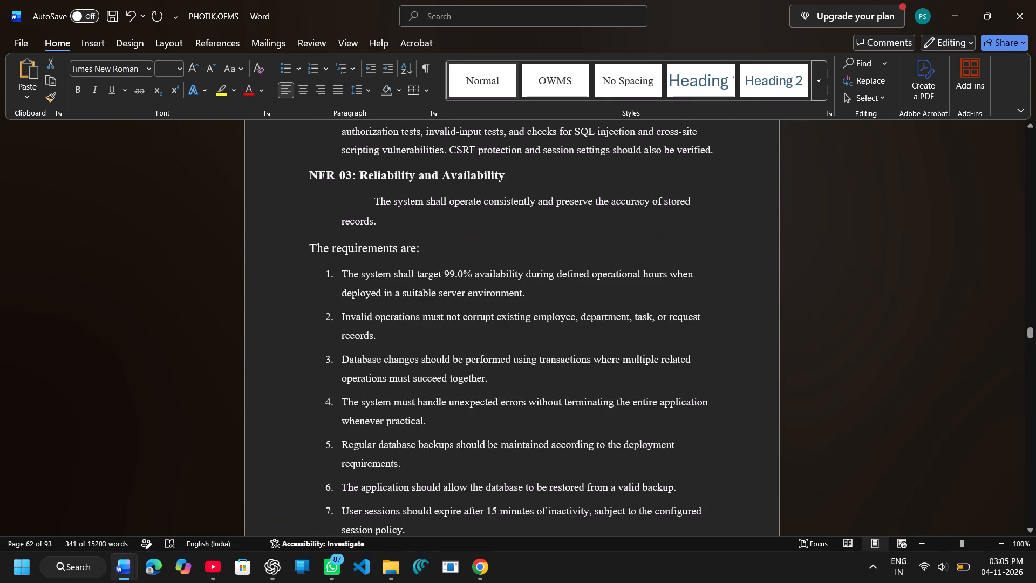
{"action": "scroll", "coordinate": [587, 192], "scroll_direction": "down", "scroll_amount": 4}
{"action": "scroll", "coordinate": [587, 192], "scroll_direction": "up", "scroll_amount": 3}
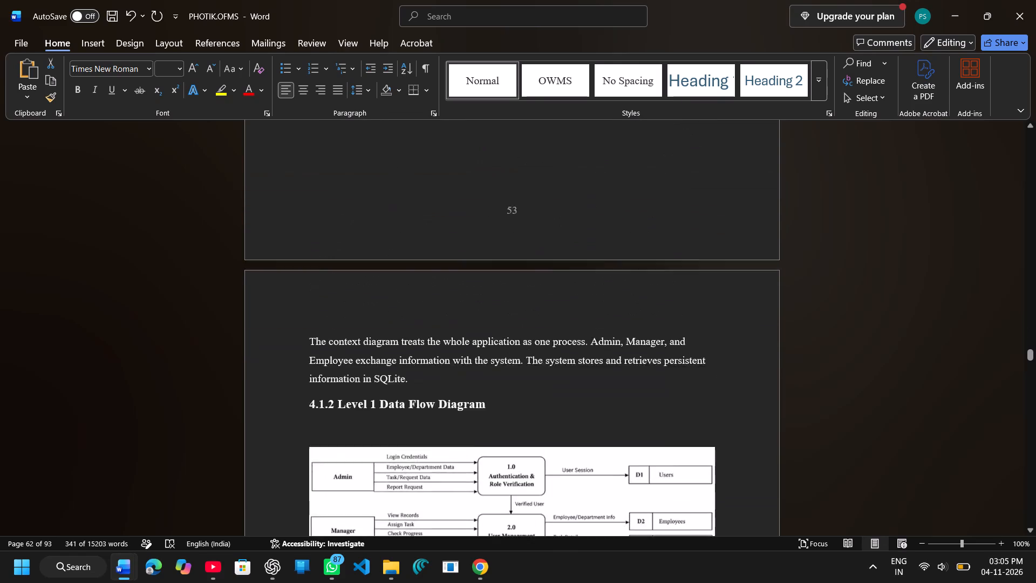
{"action": "scroll", "coordinate": [587, 192], "scroll_direction": "up", "scroll_amount": 20}
{"action": "scroll", "coordinate": [587, 192], "scroll_direction": "up", "scroll_amount": 1}
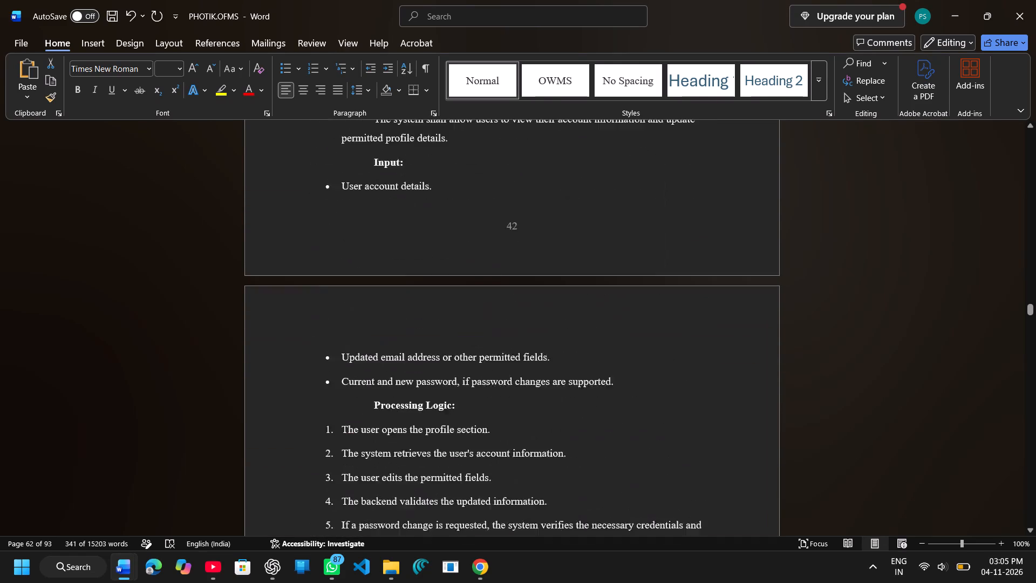
{"action": "scroll", "coordinate": [587, 192], "scroll_direction": "up", "scroll_amount": 6}
{"action": "scroll", "coordinate": [587, 192], "scroll_direction": "down", "scroll_amount": 14}
{"action": "scroll", "coordinate": [587, 192], "scroll_direction": "up", "scroll_amount": 1}
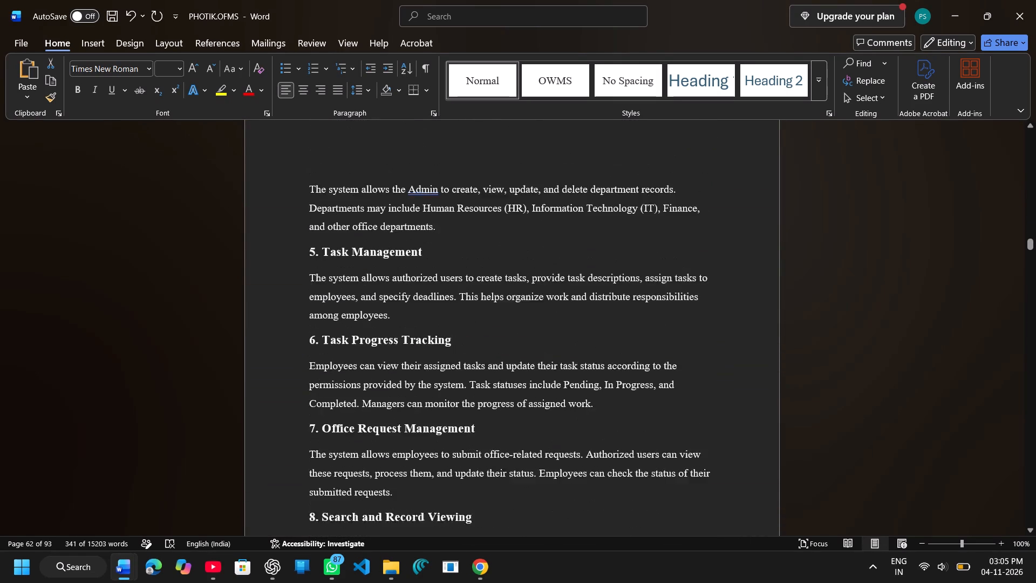
{"action": "scroll", "coordinate": [587, 192], "scroll_direction": "up", "scroll_amount": 5}
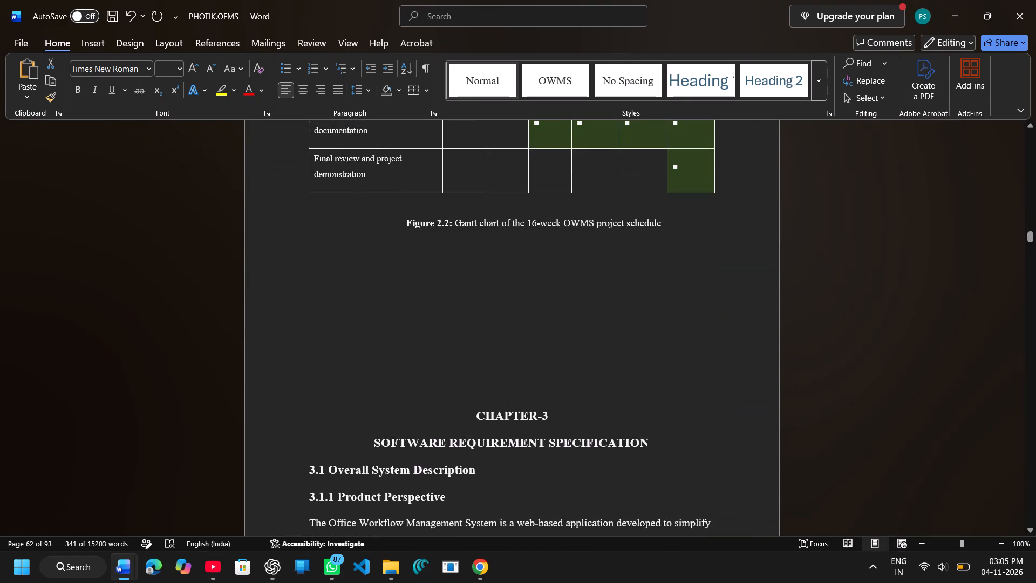
{"action": "scroll", "coordinate": [587, 192], "scroll_direction": "up", "scroll_amount": 3}
In section 2.2's Gantt chart table, replace the word Weeks with DAYS in the 1–2 column header.
{"action": "scroll", "coordinate": [587, 192], "scroll_direction": "down", "scroll_amount": 1}
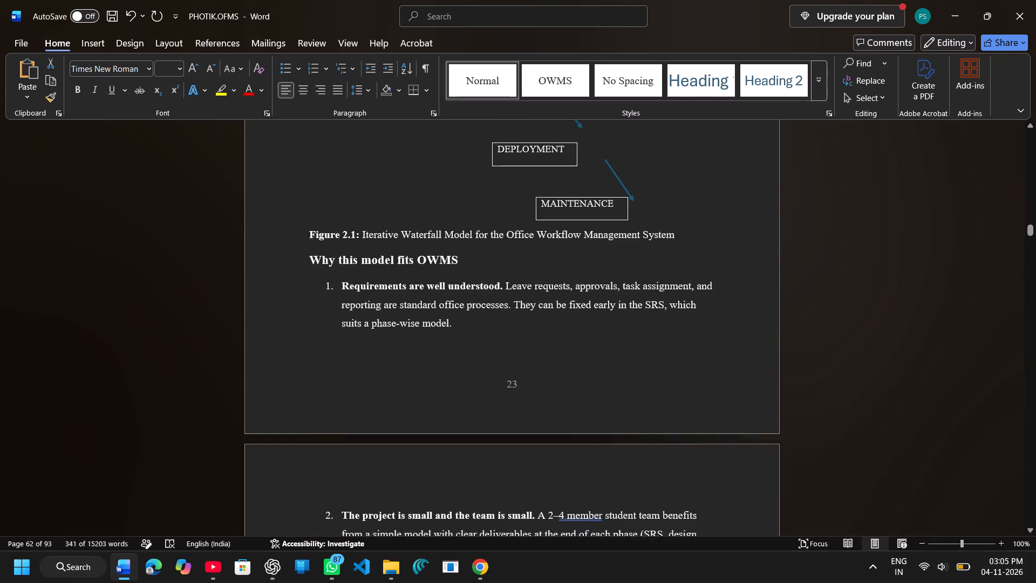
{"action": "scroll", "coordinate": [587, 192], "scroll_direction": "down", "scroll_amount": 2}
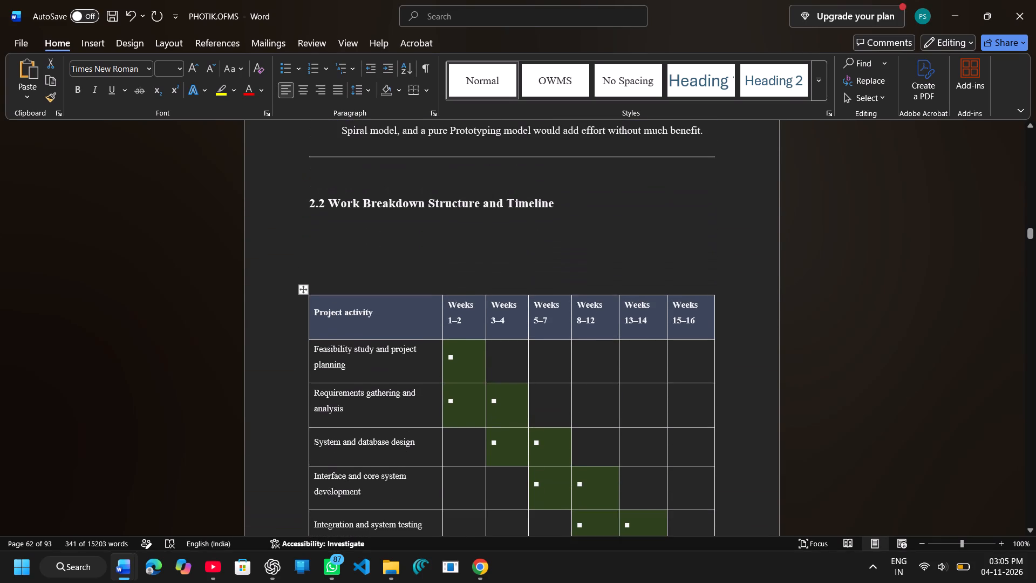
{"action": "left_click", "coordinate": [471, 307]}
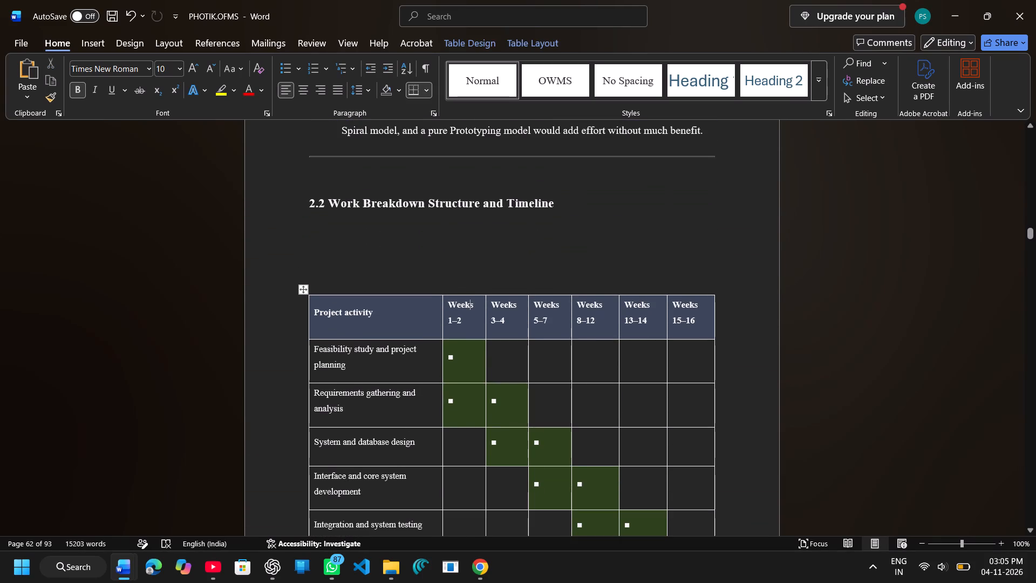
{"action": "left_click", "coordinate": [474, 307]}
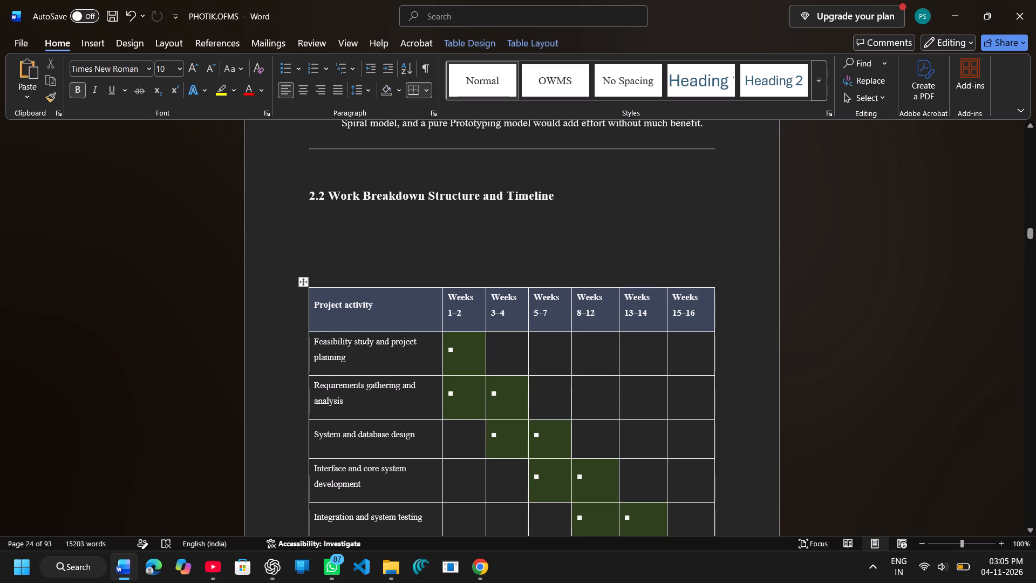
{"action": "key", "text": "BackSpace"}
{"action": "key", "text": "BackSpace"}
{"action": "key", "text": "BackSpace"}
{"action": "key", "text": "BackSpace"}
{"action": "key", "text": "BackSpace"}
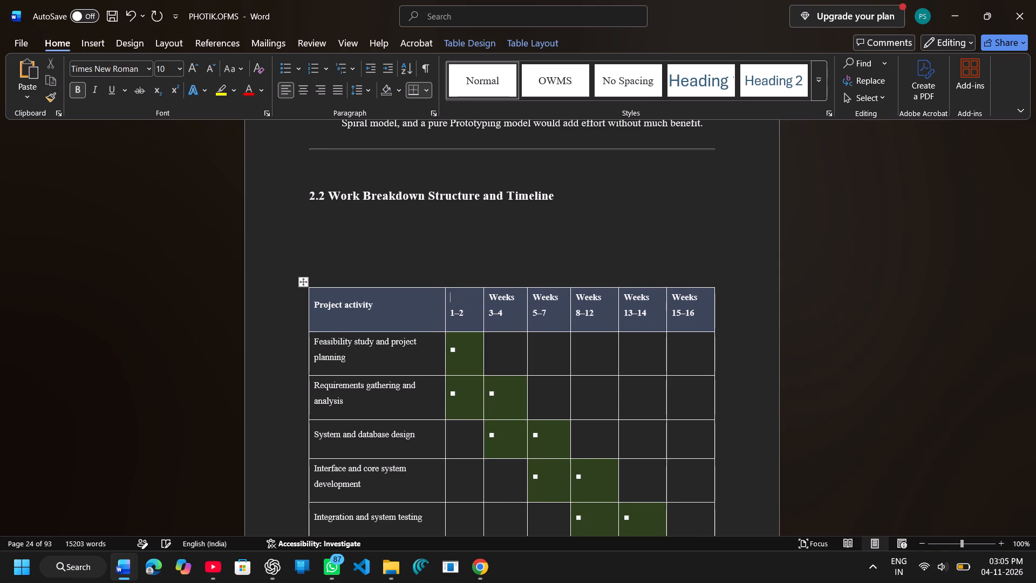
{"action": "type", "text": "DAYS"}
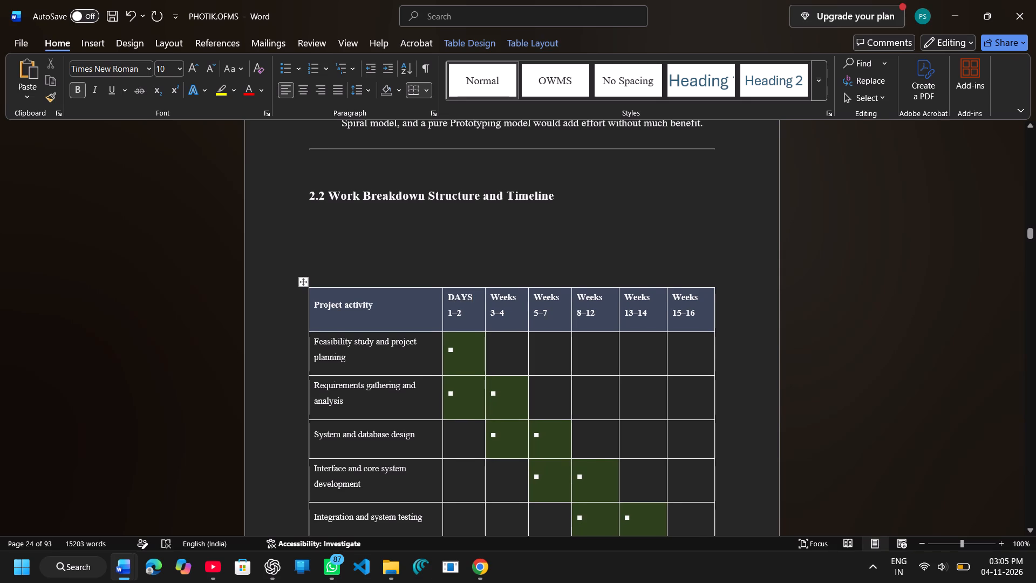
{"action": "left_click", "coordinate": [517, 295]}
Switch to the other open SRS document, examine its Figure 2.2 project schedule Gantt chart, and close that document.
{"action": "left_click", "coordinate": [190, 511]}
{"action": "scroll", "coordinate": [498, 297], "scroll_direction": "up", "scroll_amount": 18}
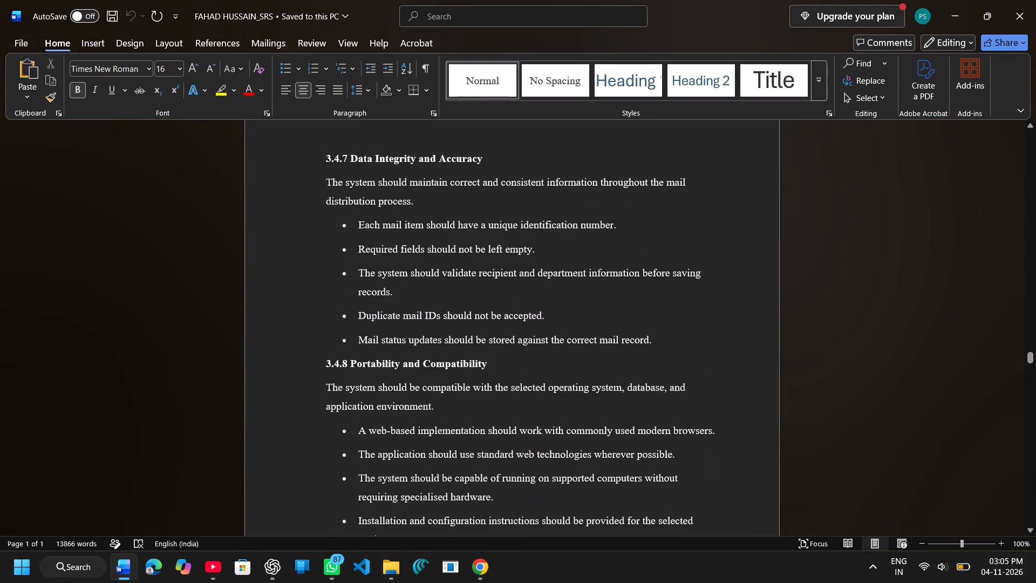
{"action": "scroll", "coordinate": [498, 297], "scroll_direction": "up", "scroll_amount": 6}
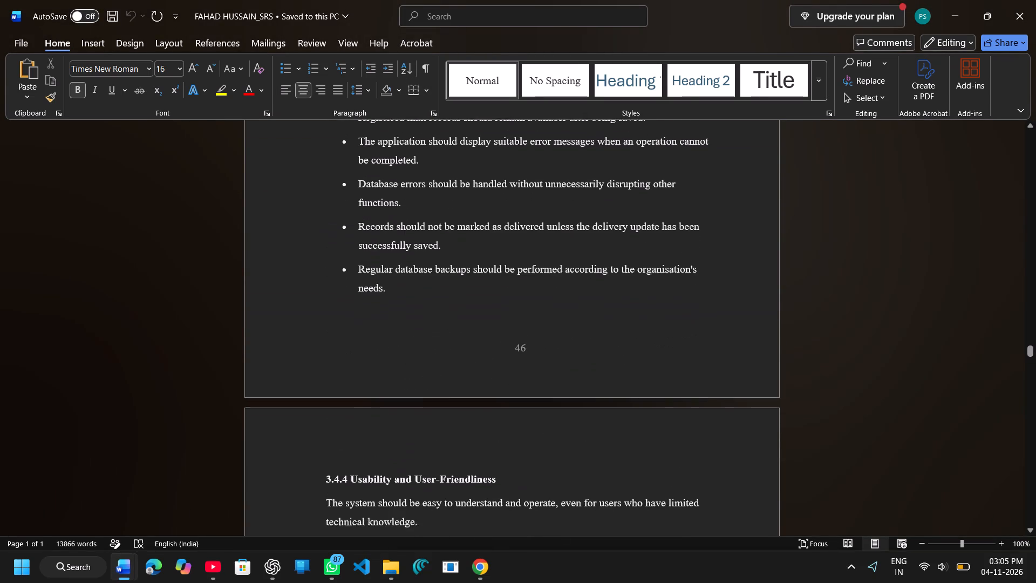
{"action": "scroll", "coordinate": [498, 297], "scroll_direction": "up", "scroll_amount": 5}
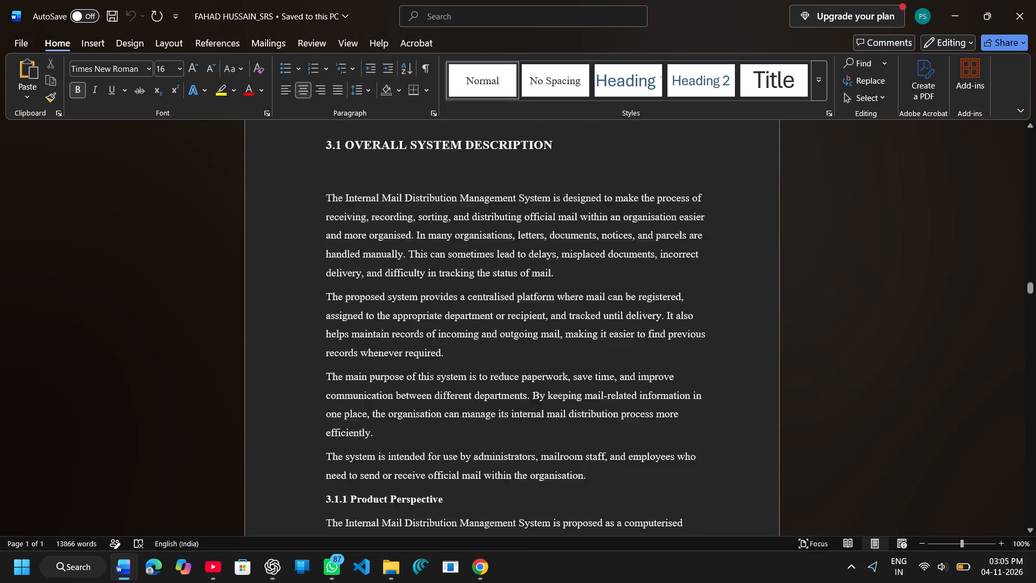
{"action": "scroll", "coordinate": [498, 297], "scroll_direction": "up", "scroll_amount": 2}
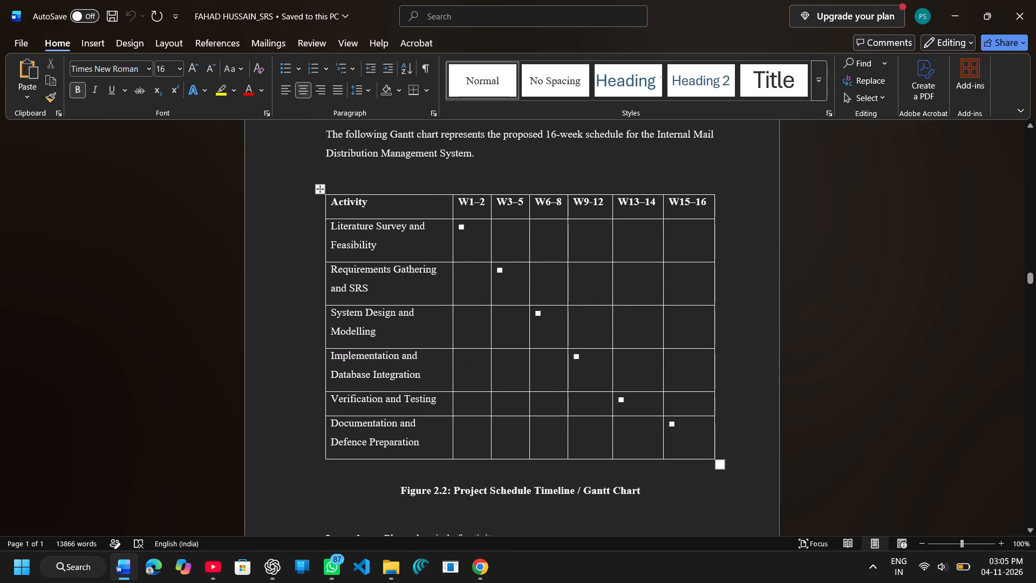
{"action": "left_click", "coordinate": [1013, 20]}
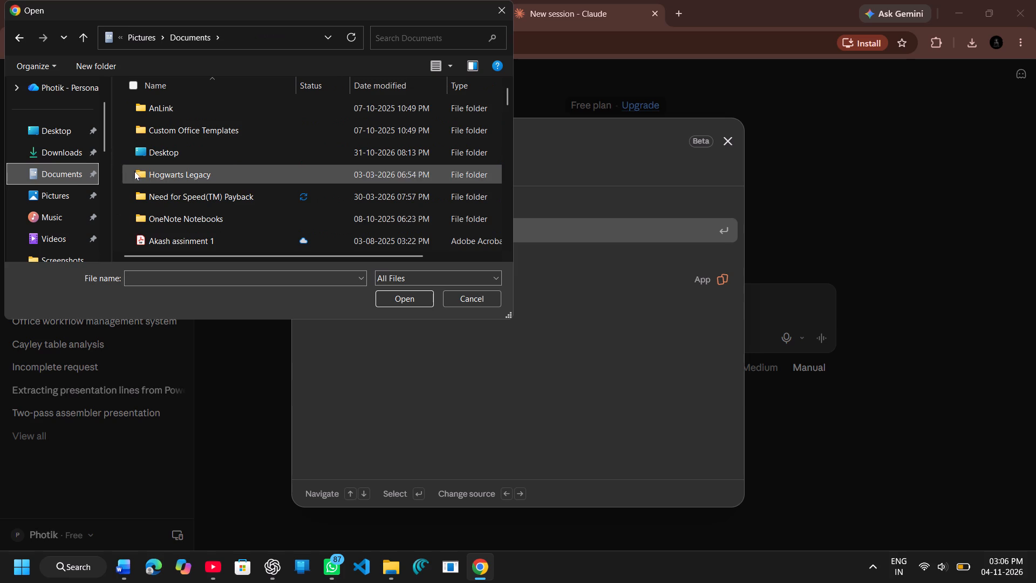
Look through the Documents folder's file list for the file to upload to the Claude session.
{"action": "scroll", "coordinate": [152, 186], "scroll_direction": "up", "scroll_amount": 1}
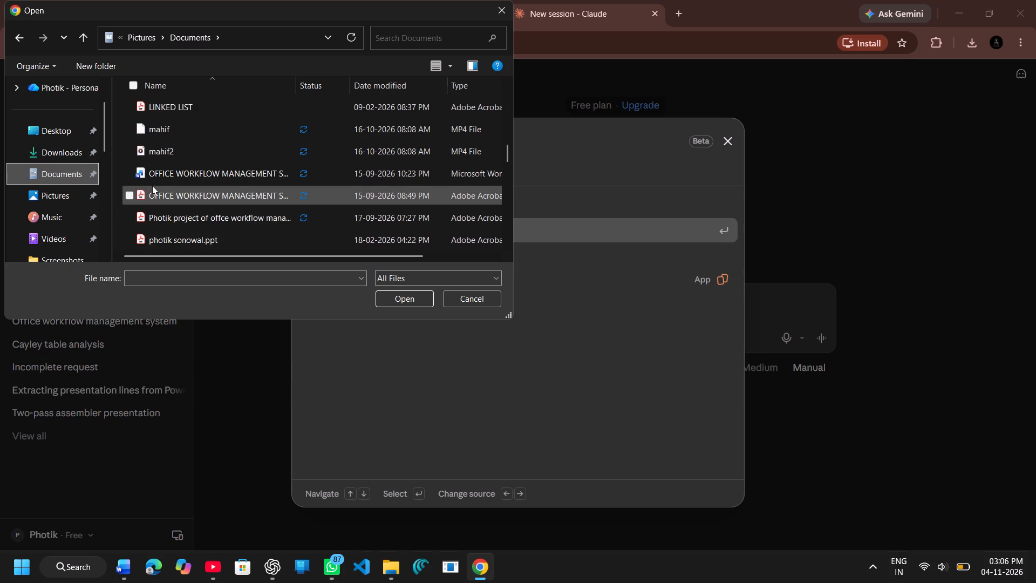
{"action": "scroll", "coordinate": [152, 186], "scroll_direction": "up", "scroll_amount": 1}
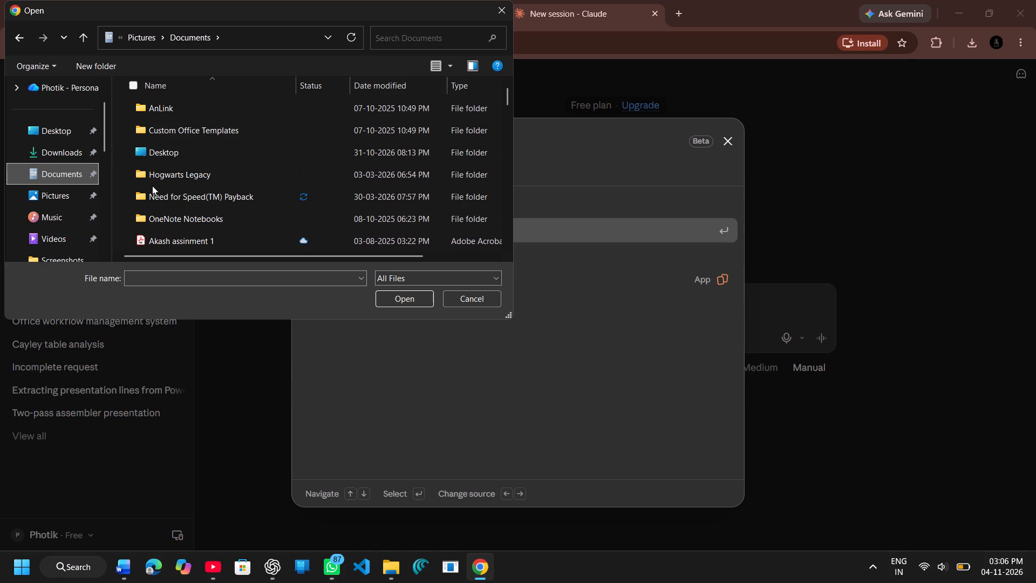
{"action": "scroll", "coordinate": [152, 186], "scroll_direction": "down", "scroll_amount": 1}
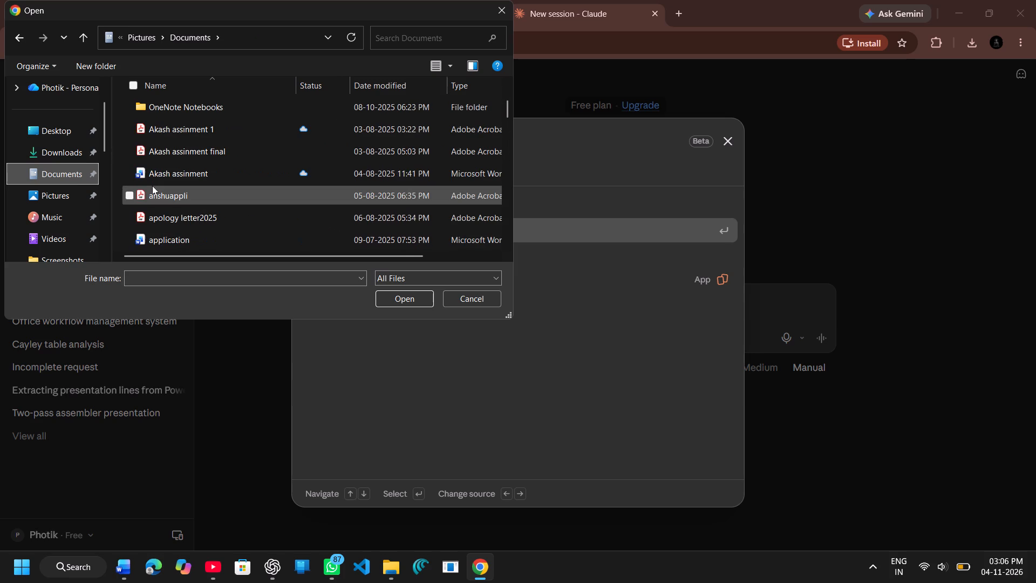
{"action": "scroll", "coordinate": [152, 186], "scroll_direction": "down", "scroll_amount": 2}
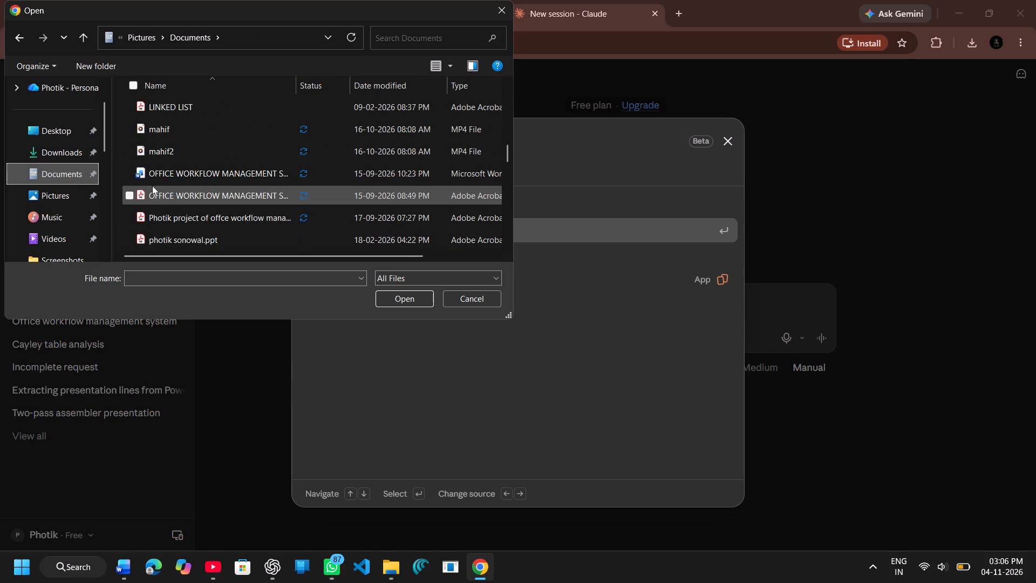
{"action": "scroll", "coordinate": [152, 186], "scroll_direction": "down", "scroll_amount": 2}
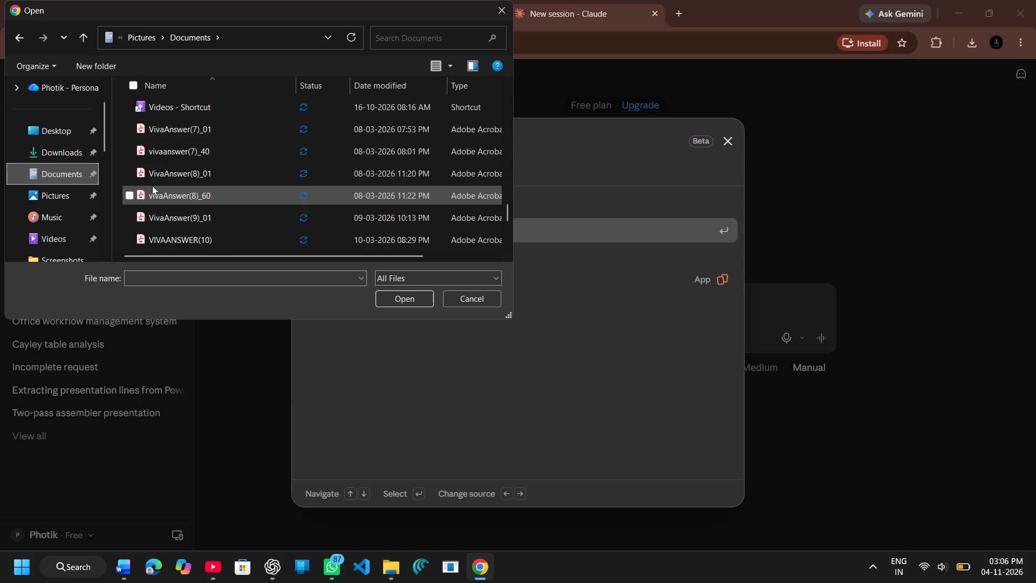
{"action": "scroll", "coordinate": [152, 186], "scroll_direction": "down", "scroll_amount": 2}
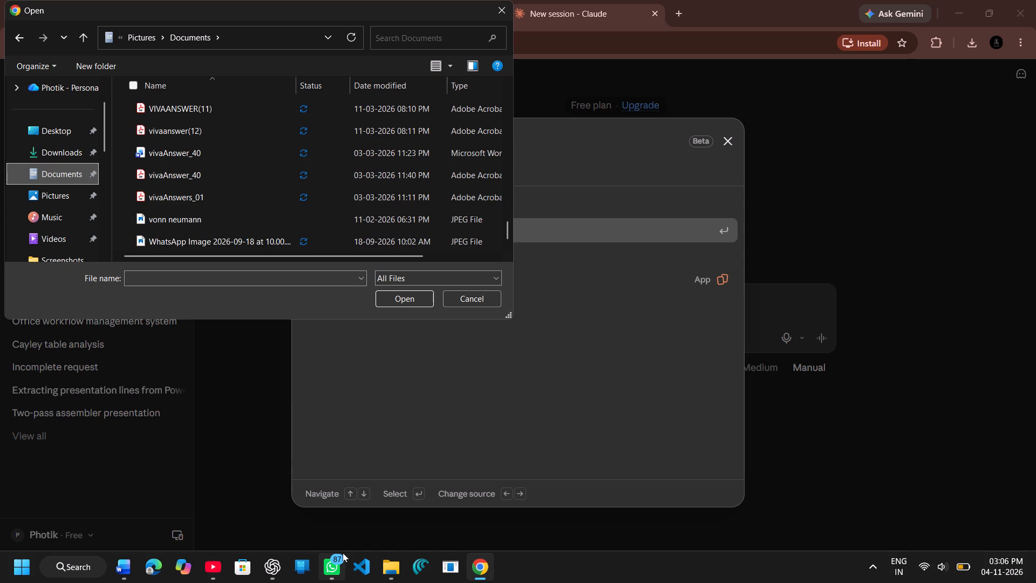
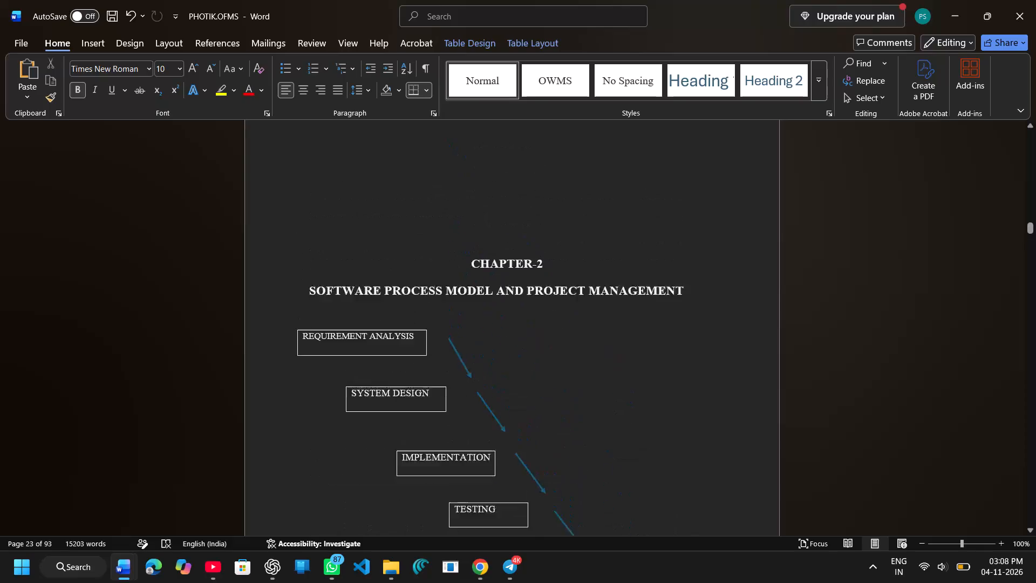
Review the PHOTIK.OFMS report from the Chapter 2 heading back through Chapter 1 and the table of contents, returning to the Chapter 1 introduction.
{"action": "scroll", "coordinate": [339, 307], "scroll_direction": "up", "scroll_amount": 3}
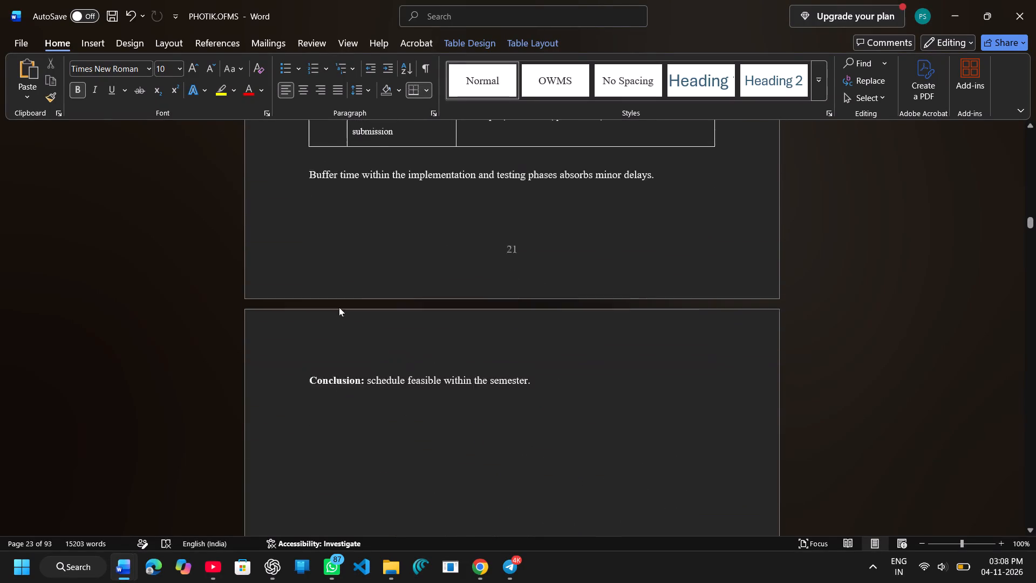
{"action": "scroll", "coordinate": [339, 307], "scroll_direction": "up", "scroll_amount": 1}
{"action": "scroll", "coordinate": [339, 307], "scroll_direction": "down", "scroll_amount": 1}
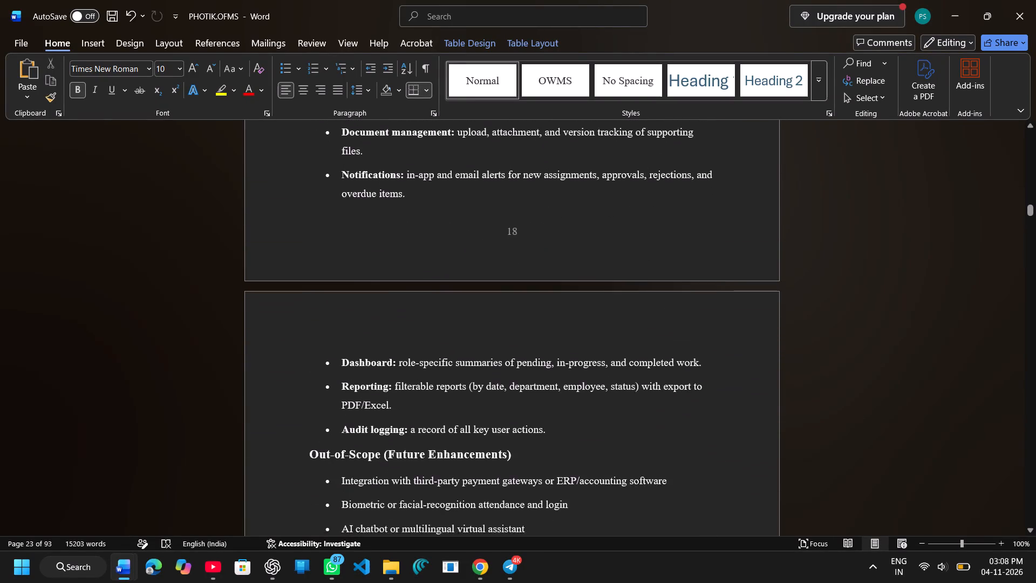
{"action": "scroll", "coordinate": [339, 307], "scroll_direction": "down", "scroll_amount": 1}
{"action": "scroll", "coordinate": [339, 307], "scroll_direction": "up", "scroll_amount": 6}
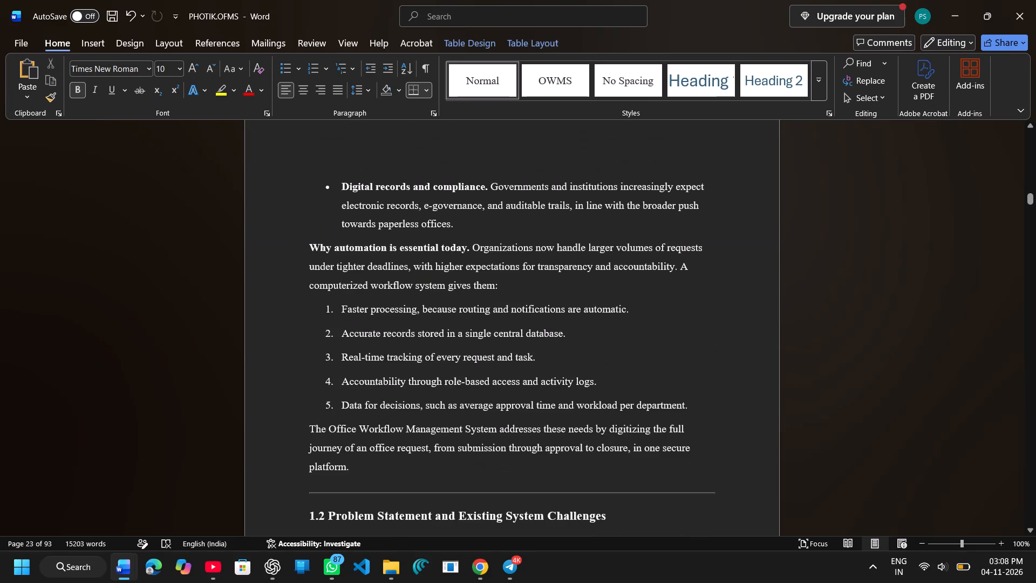
{"action": "scroll", "coordinate": [339, 307], "scroll_direction": "up", "scroll_amount": 5}
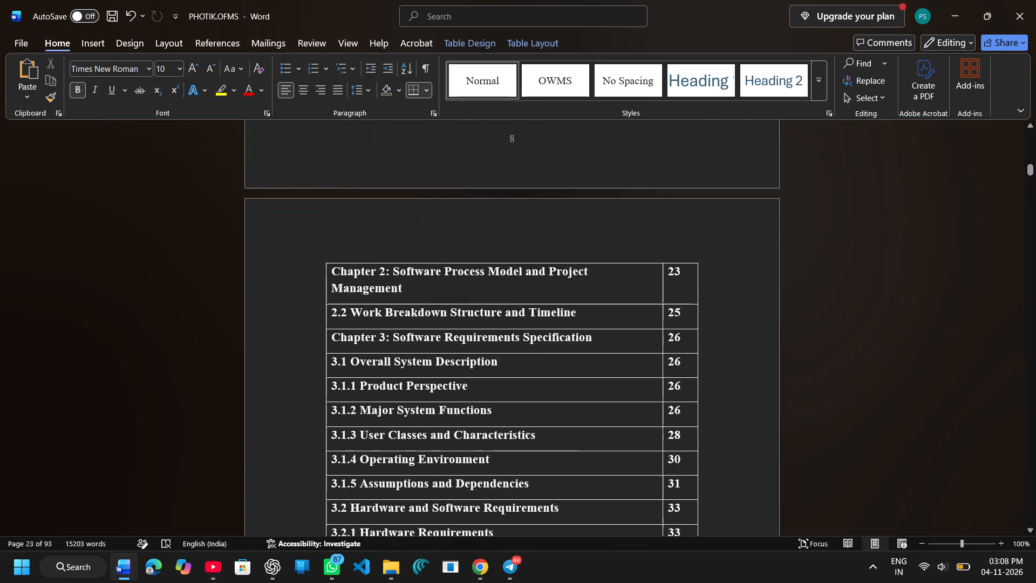
{"action": "scroll", "coordinate": [339, 307], "scroll_direction": "down", "scroll_amount": 6}
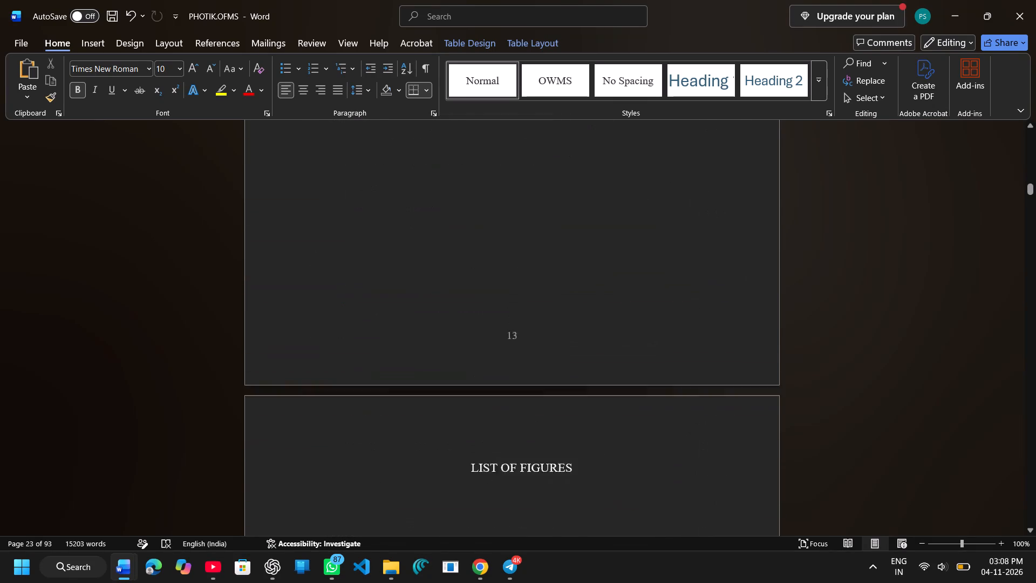
{"action": "scroll", "coordinate": [339, 307], "scroll_direction": "down", "scroll_amount": 1}
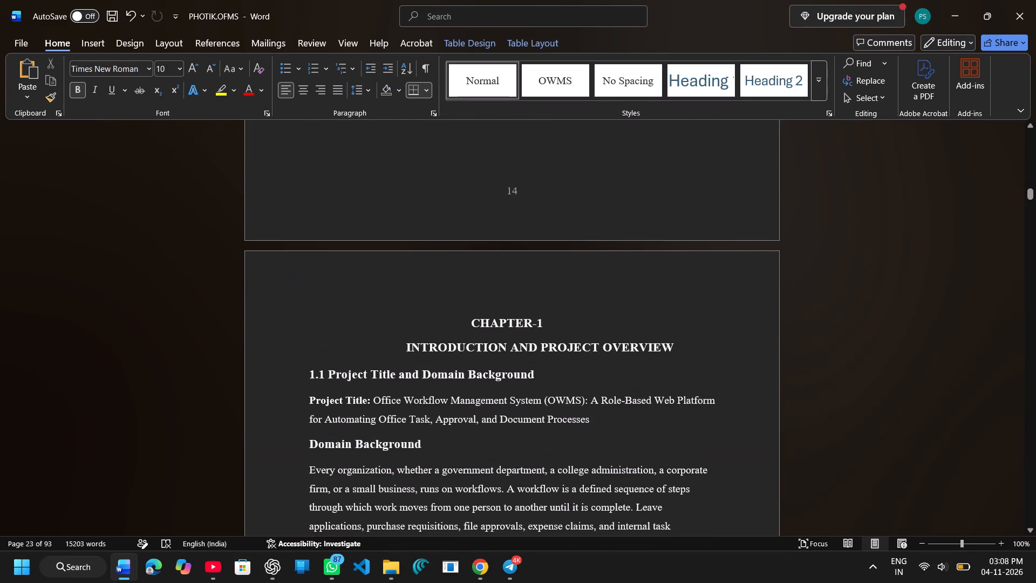
{"action": "scroll", "coordinate": [339, 307], "scroll_direction": "down", "scroll_amount": 1}
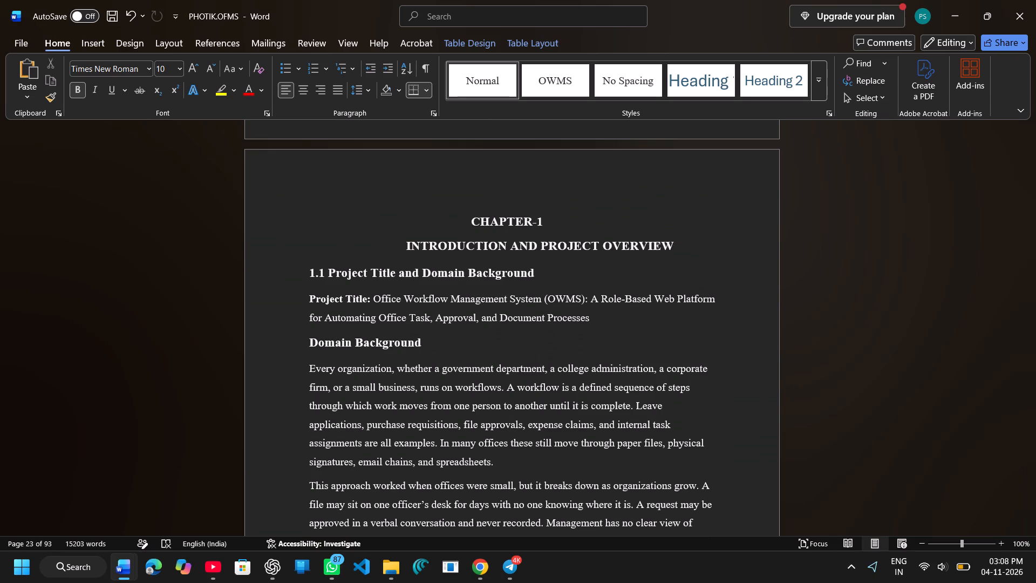
Review Chapter 1 from the domain background to schedule feasibility, and continue to the Gantt chart table in section 2.2.
{"action": "scroll", "coordinate": [339, 307], "scroll_direction": "down", "scroll_amount": 3}
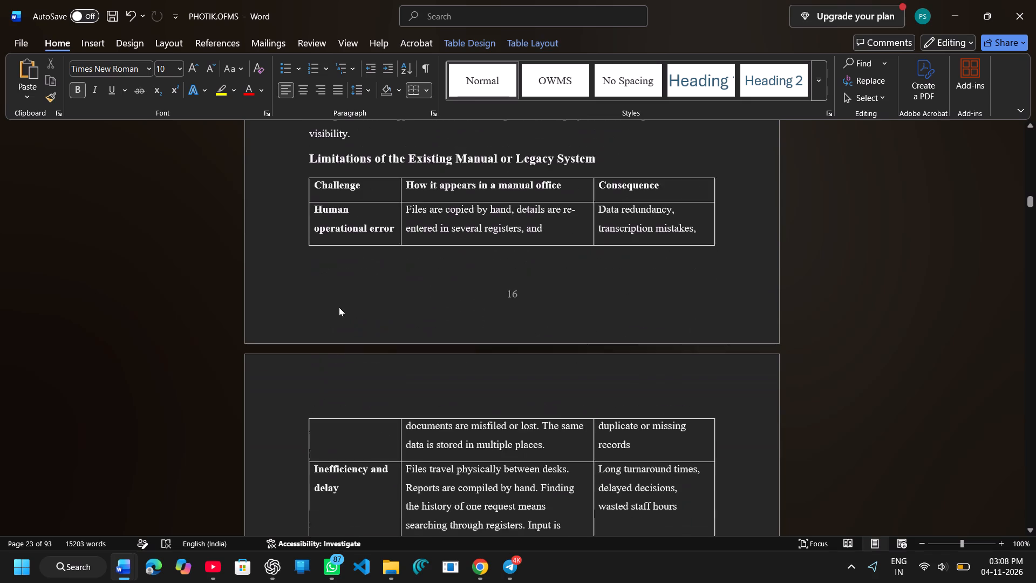
{"action": "scroll", "coordinate": [339, 307], "scroll_direction": "down", "scroll_amount": 3}
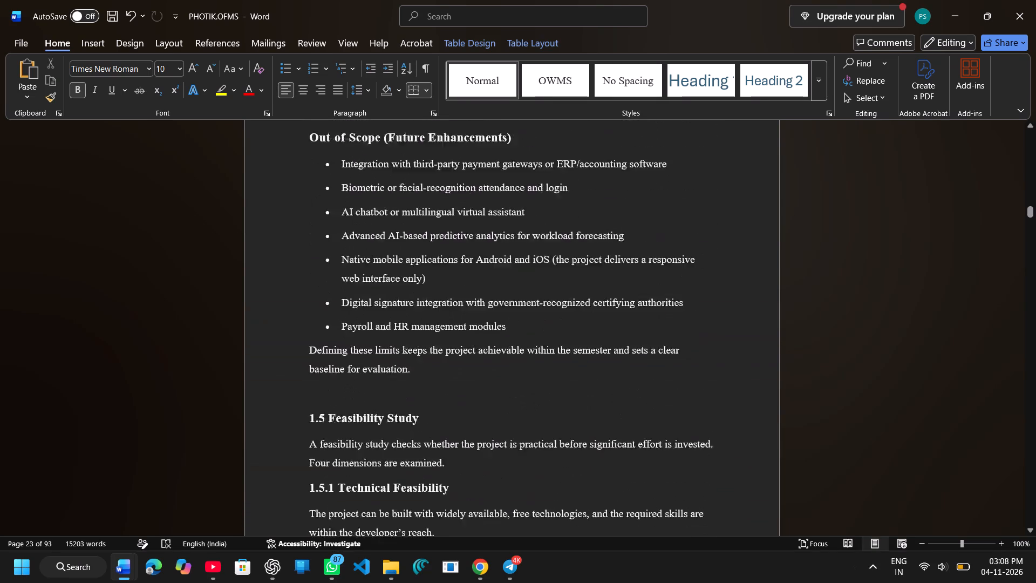
{"action": "scroll", "coordinate": [339, 307], "scroll_direction": "down", "scroll_amount": 3}
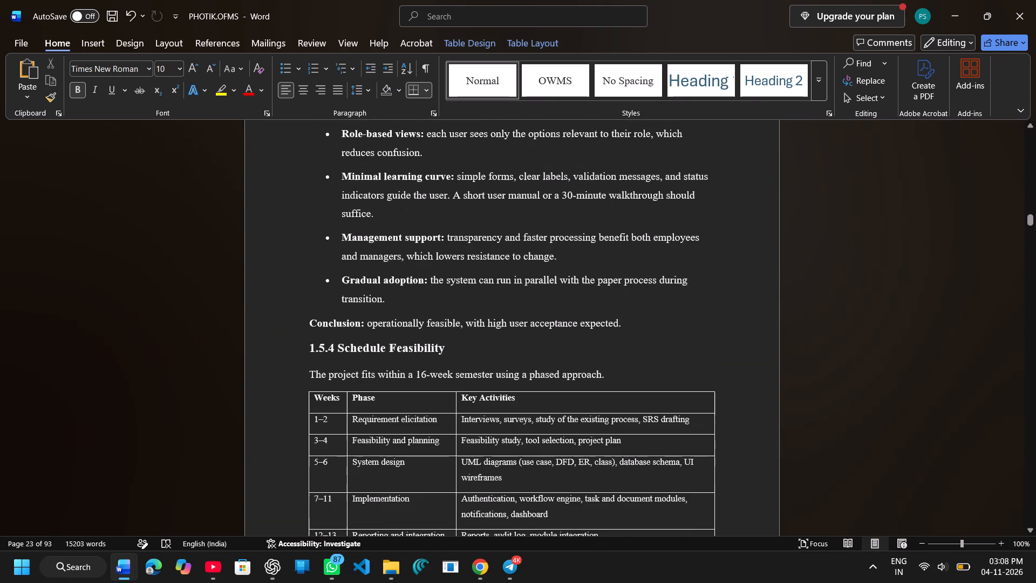
{"action": "left_click", "coordinate": [339, 307]}
{"action": "scroll", "coordinate": [339, 307], "scroll_direction": "down", "scroll_amount": 1}
{"action": "scroll", "coordinate": [339, 307], "scroll_direction": "up", "scroll_amount": 1}
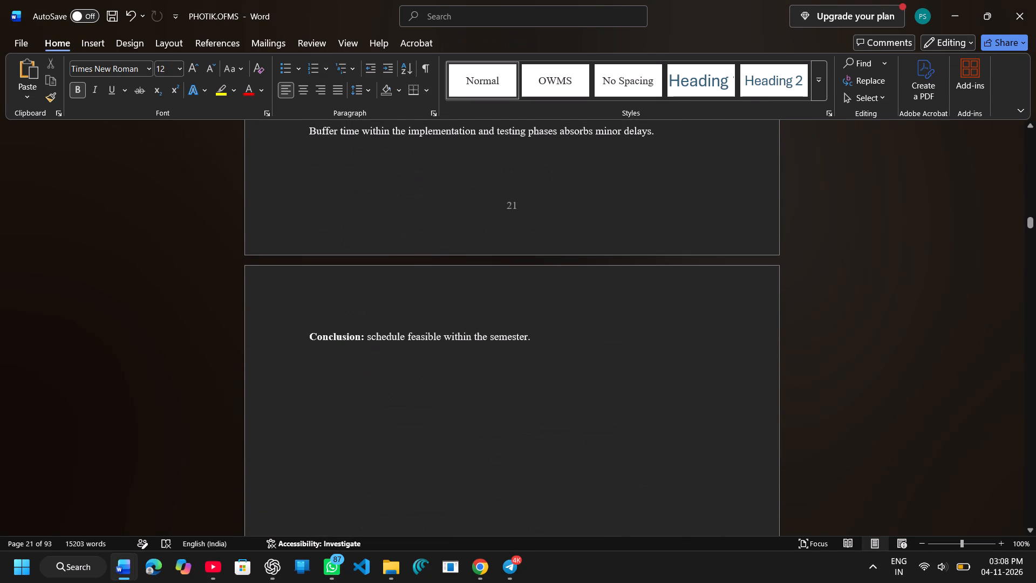
{"action": "scroll", "coordinate": [339, 307], "scroll_direction": "up", "scroll_amount": 1}
{"action": "scroll", "coordinate": [339, 307], "scroll_direction": "down", "scroll_amount": 2}
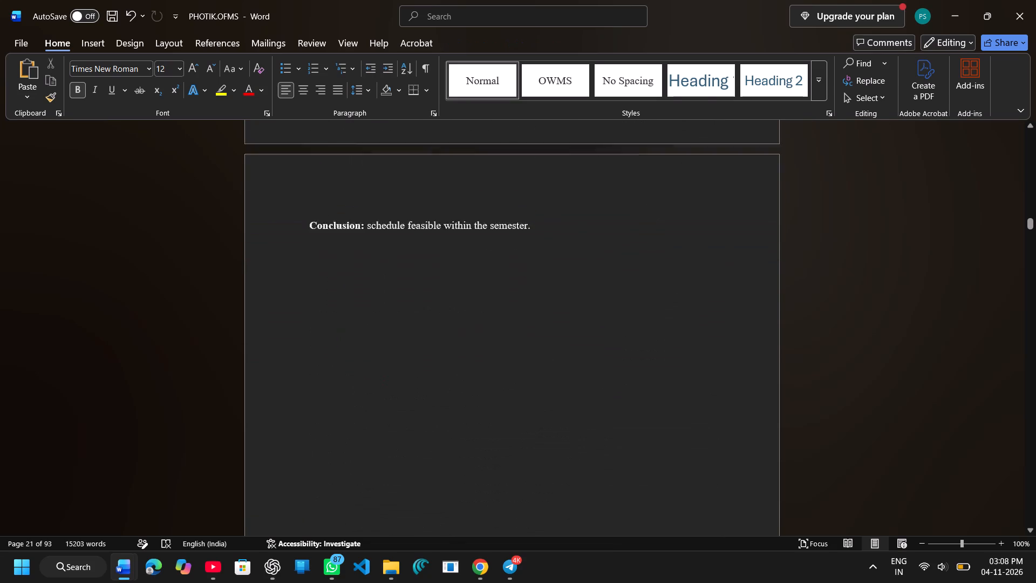
{"action": "scroll", "coordinate": [339, 307], "scroll_direction": "down", "scroll_amount": 2}
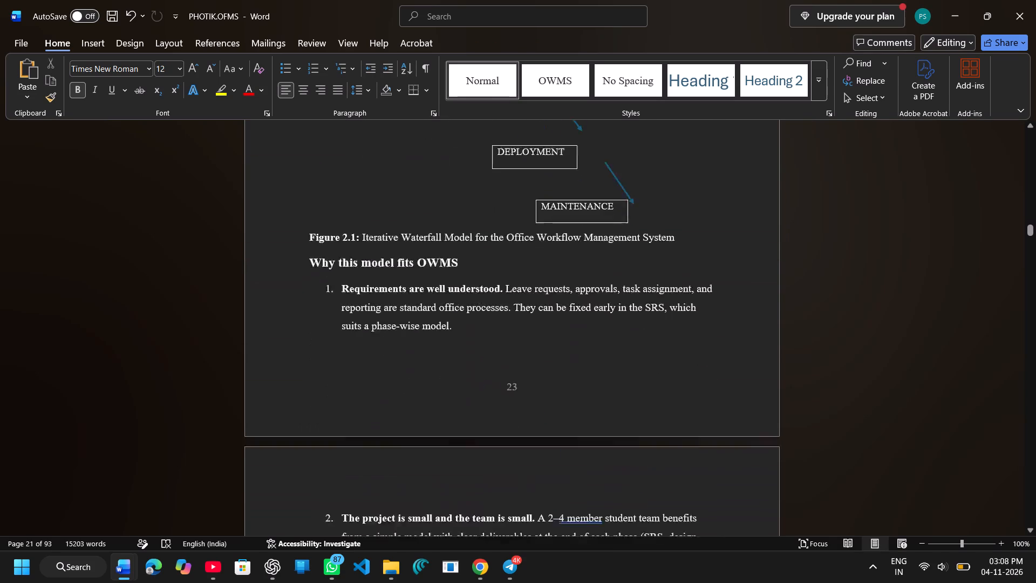
{"action": "scroll", "coordinate": [339, 307], "scroll_direction": "down", "scroll_amount": 2}
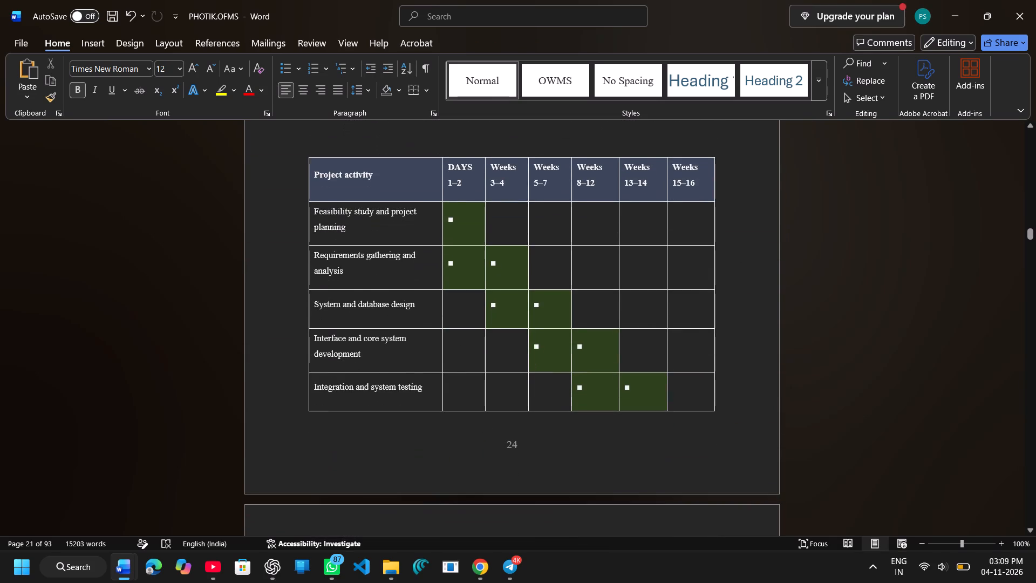
Replace the word Weeks with DAYS in the Gantt chart table's 3–4 column header.
{"action": "left_click", "coordinate": [521, 184]}
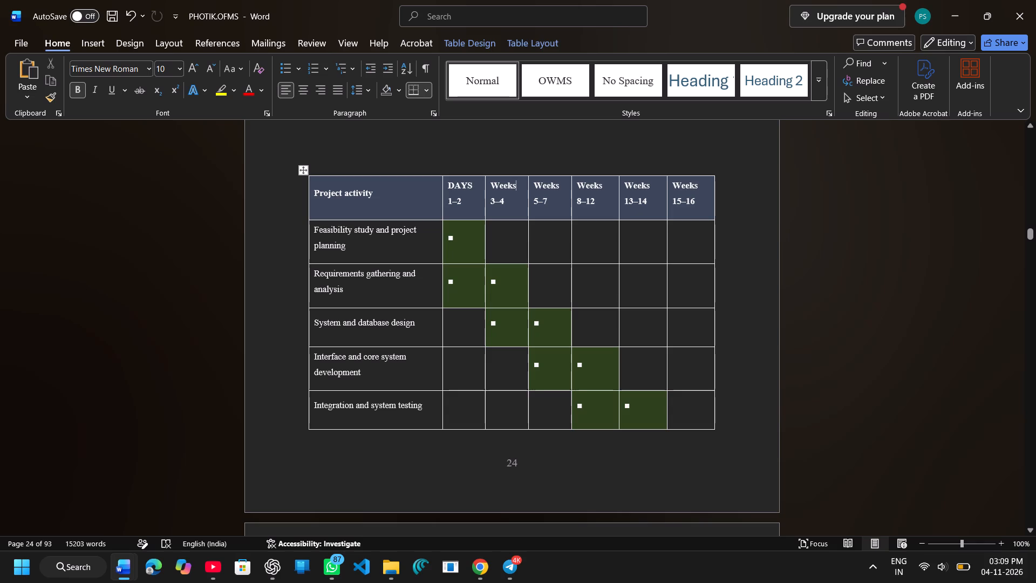
{"action": "left_click", "coordinate": [521, 184]}
{"action": "key", "text": "BackSpace"}
{"action": "key", "text": "BackSpace"}
{"action": "key", "text": "BackSpace"}
{"action": "key", "text": "BackSpace"}
{"action": "key", "text": "BackSpace"}
{"action": "key", "text": "BackSpace"}
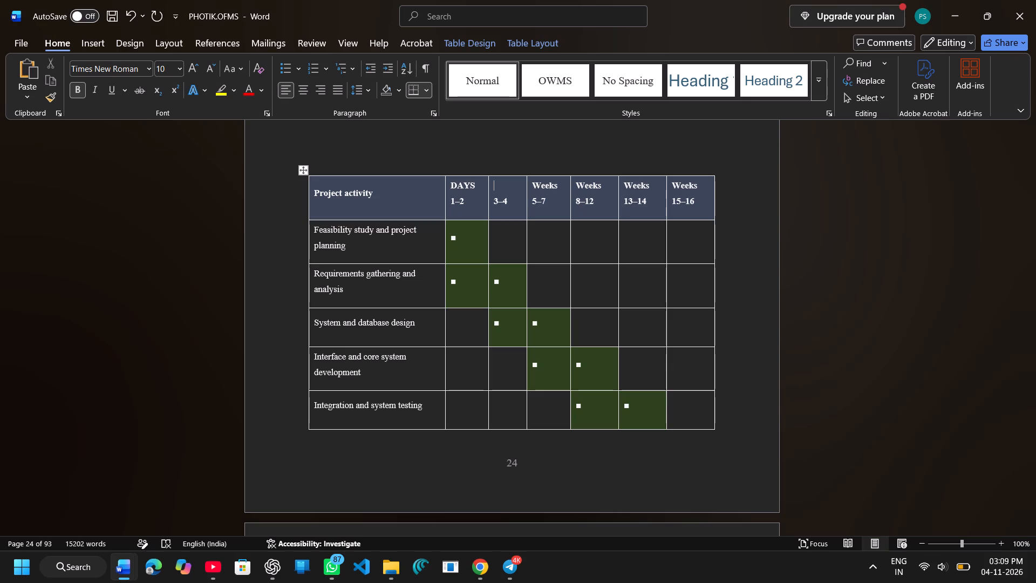
{"action": "type", "text": "DA"}
{"action": "type", "text": "YS"}
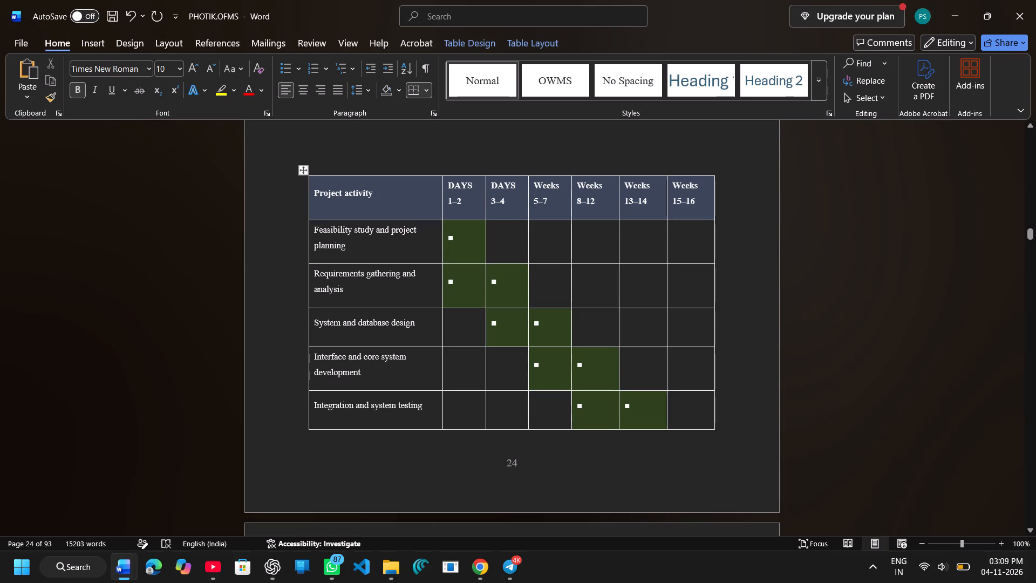
Replace the word Weeks with DAYS in the Gantt chart table's 5–7 column header.
{"action": "left_click", "coordinate": [556, 185]}
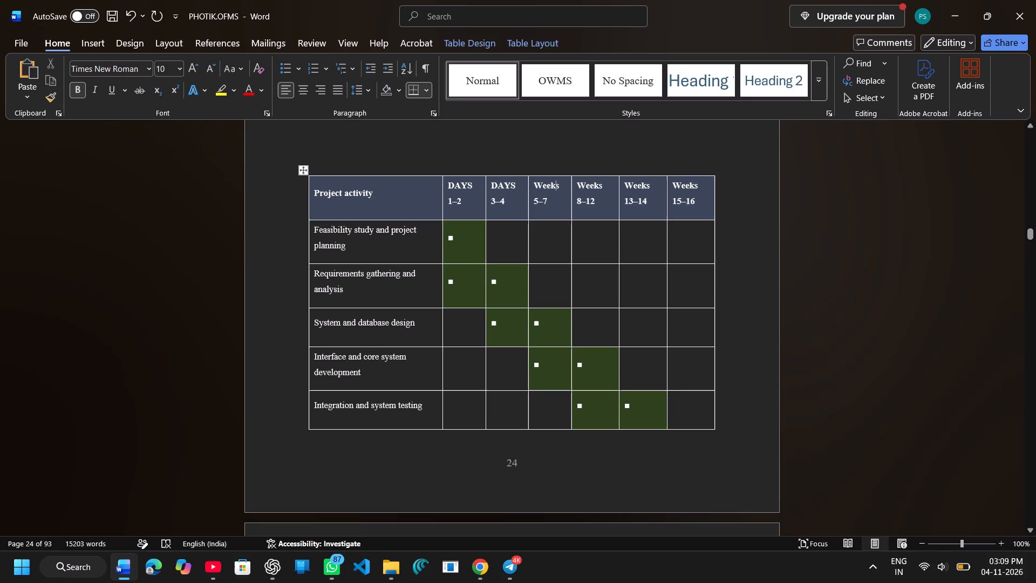
{"action": "left_click", "coordinate": [559, 187]}
{"action": "key", "text": "BackSpace"}
{"action": "key", "text": "BackSpace"}
{"action": "key", "text": "BackSpace"}
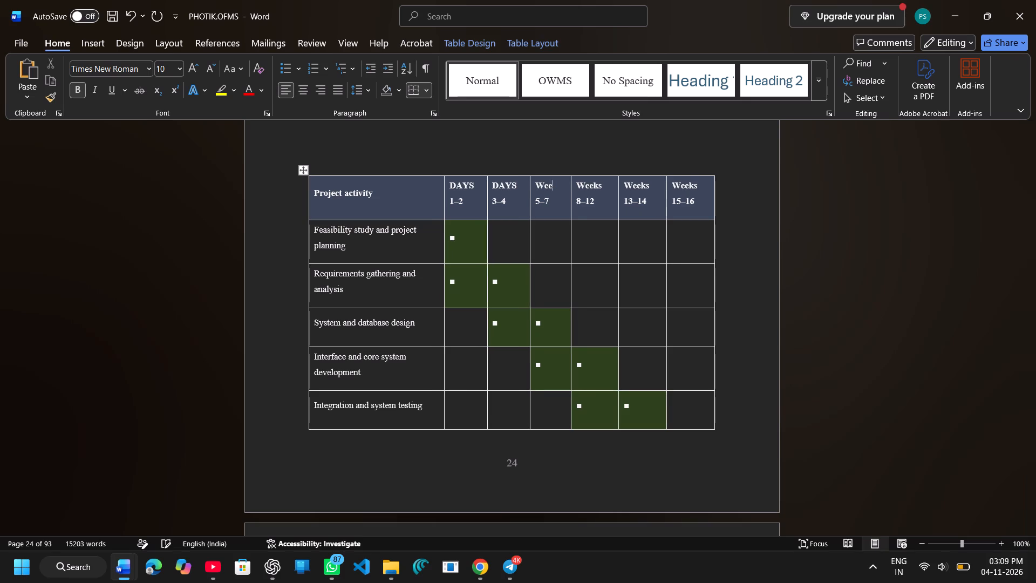
{"action": "key", "text": "BackSpace"}
{"action": "key", "text": "BackSpace"}
{"action": "type", "text": "DAYS"}
Replace the word Weeks with DAYS in the Gantt chart table's 8–12 column header.
{"action": "left_click", "coordinate": [606, 187]}
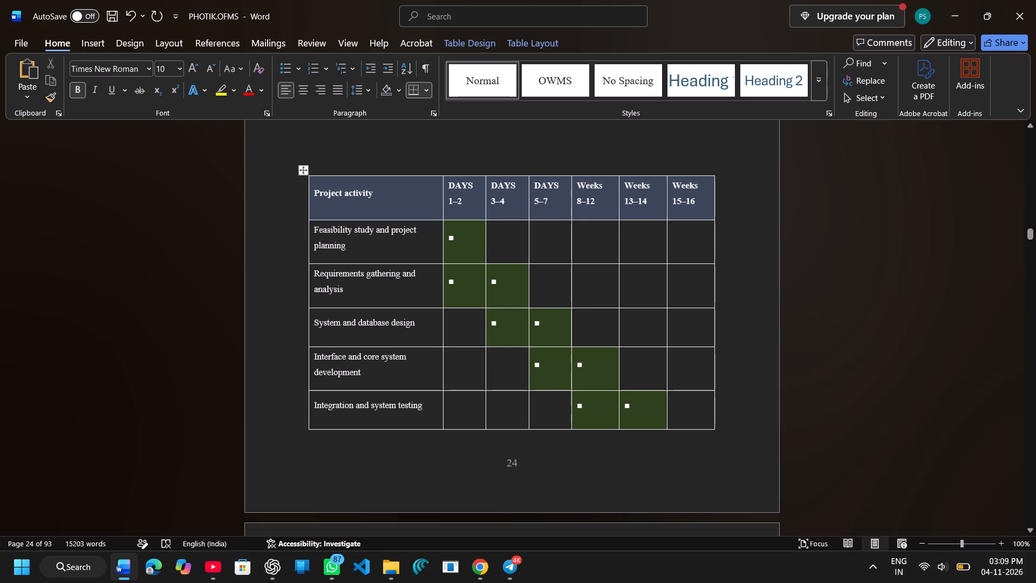
{"action": "key", "text": "BackSpace"}
{"action": "key", "text": "BackSpace"}
{"action": "key", "text": "BackSpace"}
{"action": "key", "text": "BackSpace"}
{"action": "key", "text": "BackSpace"}
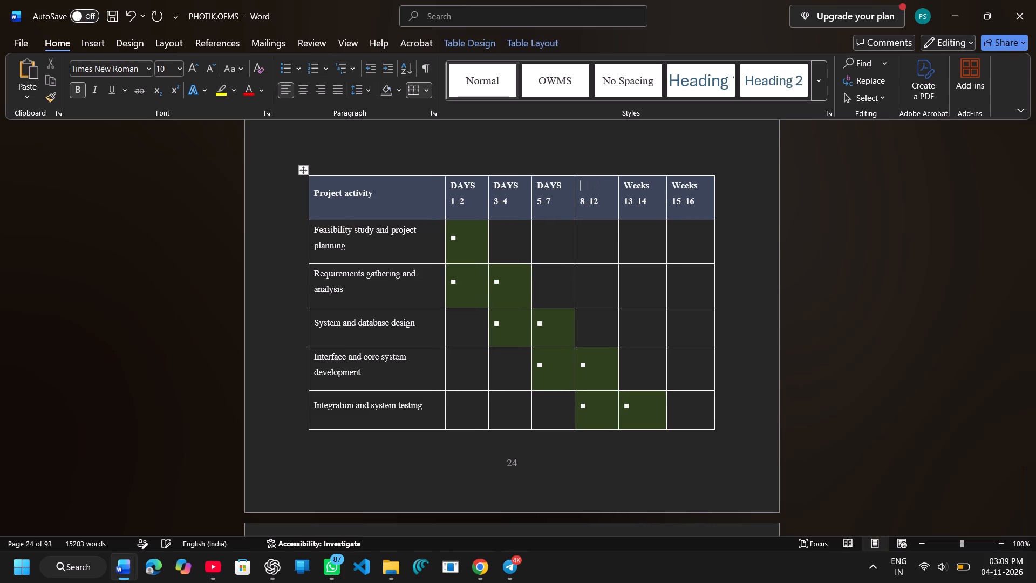
{"action": "type", "text": "DAYS"}
Replace the word Weeks with DAYS in the Gantt chart table's 13–14 column header.
{"action": "left_click", "coordinate": [654, 185]}
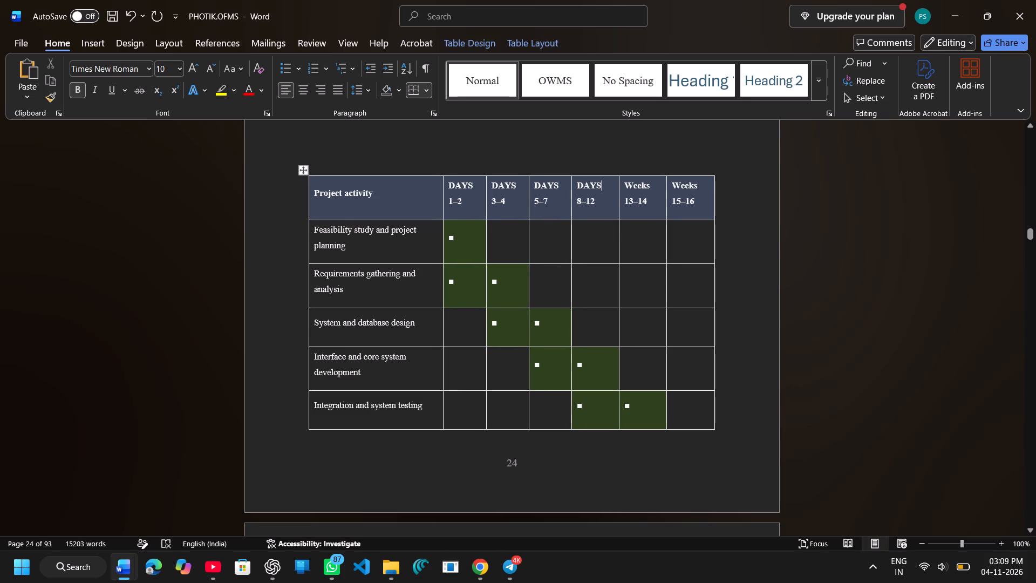
{"action": "key", "text": "BackSpace"}
{"action": "key", "text": "BackSpace"}
{"action": "key", "text": "BackSpace"}
{"action": "key", "text": "BackSpace"}
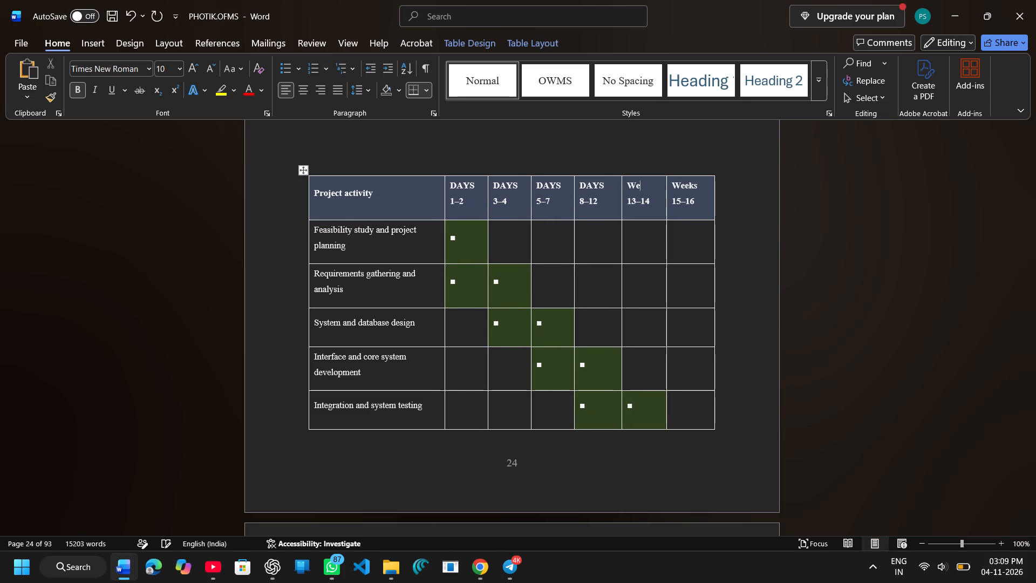
{"action": "key", "text": "BackSpace"}
{"action": "type", "text": "DYS"}
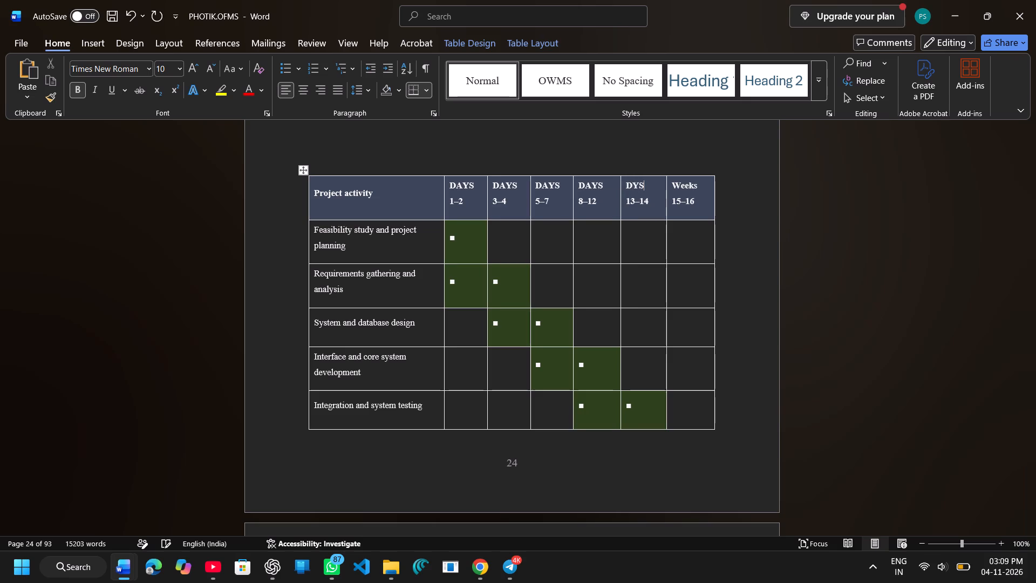
{"action": "key", "text": "BackSpace"}
{"action": "key", "text": "BackSpace"}
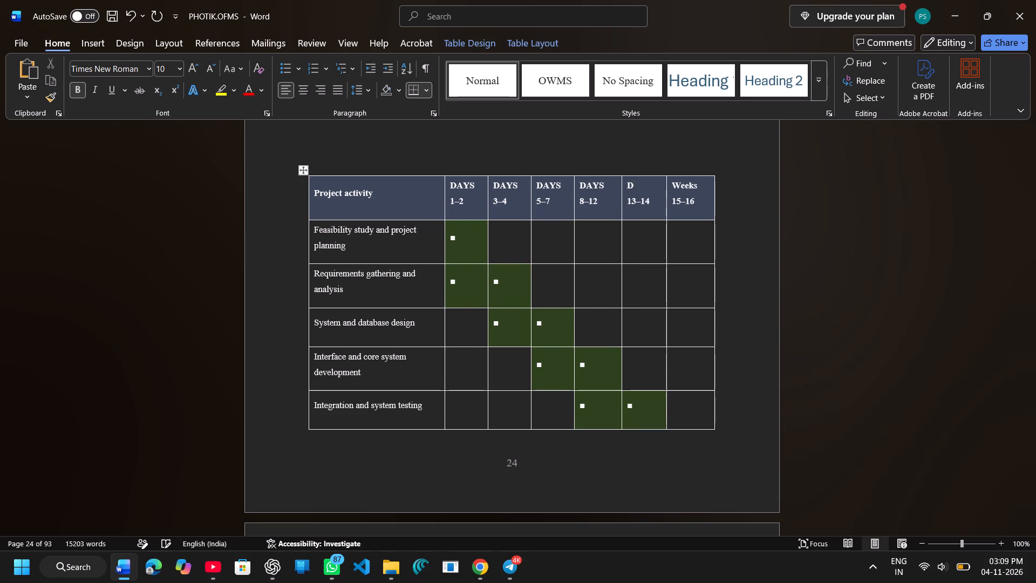
{"action": "type", "text": "AYS"}
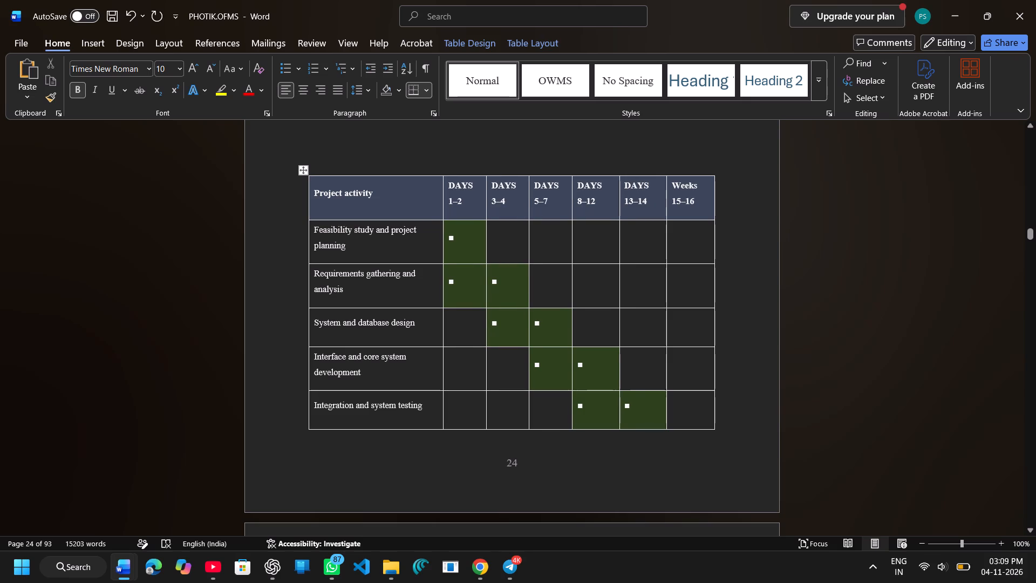
Replace the word Weeks with DAYS in the Gantt chart table's 15–16 column header.
{"action": "left_click", "coordinate": [698, 186]}
{"action": "key", "text": "BackSpace"}
{"action": "key", "text": "BackSpace"}
{"action": "key", "text": "BackSpace"}
{"action": "key", "text": "BackSpace"}
{"action": "key", "text": "BackSpace"}
{"action": "type", "text": "DAYS"}
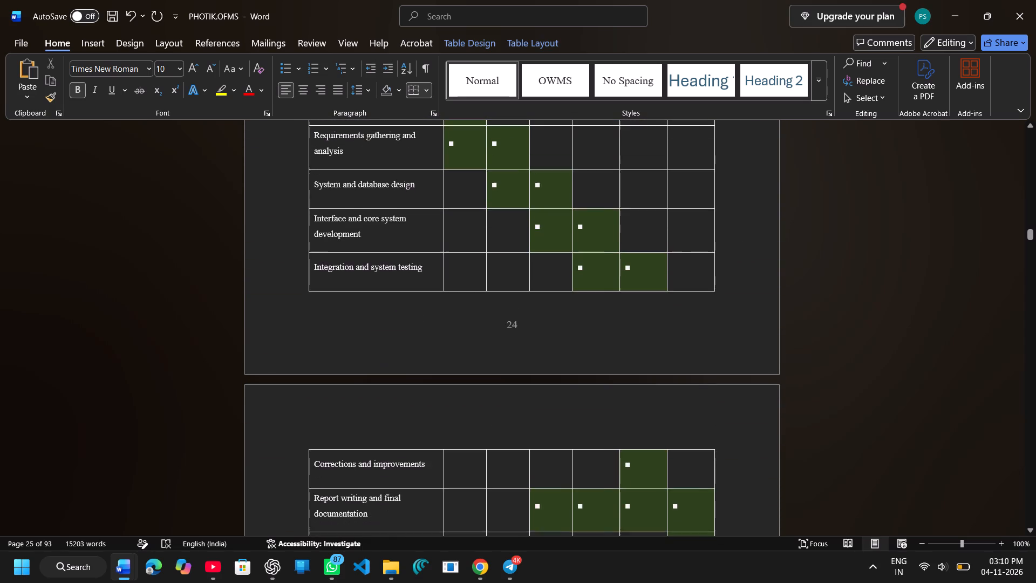
Look ahead into Chapter 3, and go back to check the Gantt chart's column headers, activity rows and Figure 2.2 caption.
{"action": "scroll", "coordinate": [582, 278], "scroll_direction": "down", "scroll_amount": 1}
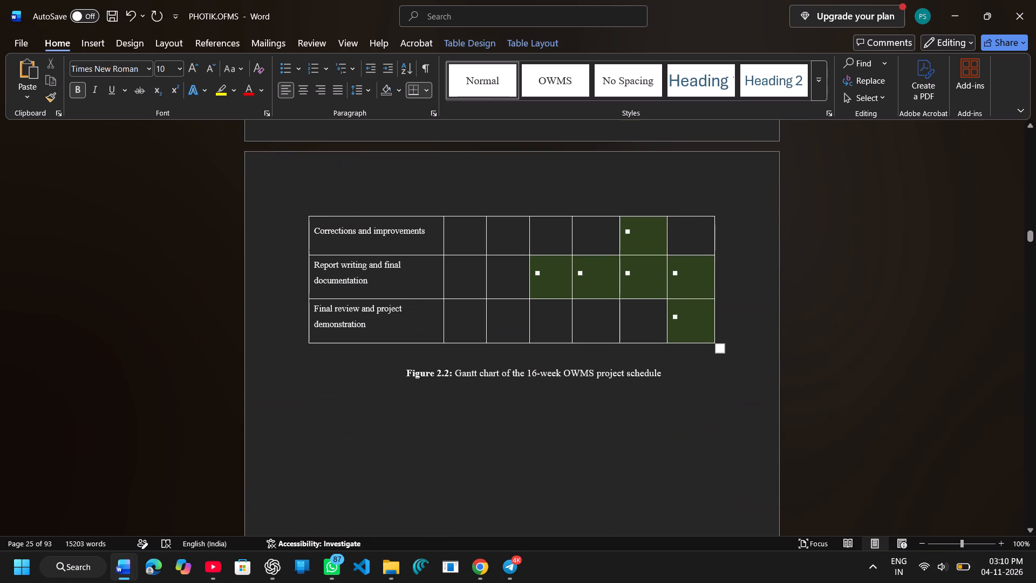
{"action": "scroll", "coordinate": [582, 278], "scroll_direction": "down", "scroll_amount": 2}
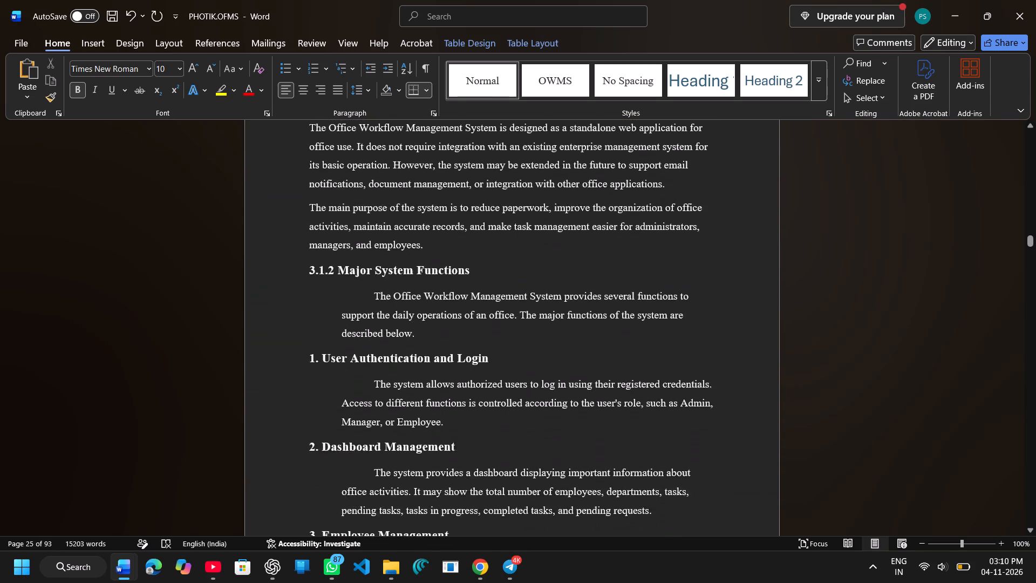
{"action": "scroll", "coordinate": [582, 278], "scroll_direction": "down", "scroll_amount": 3}
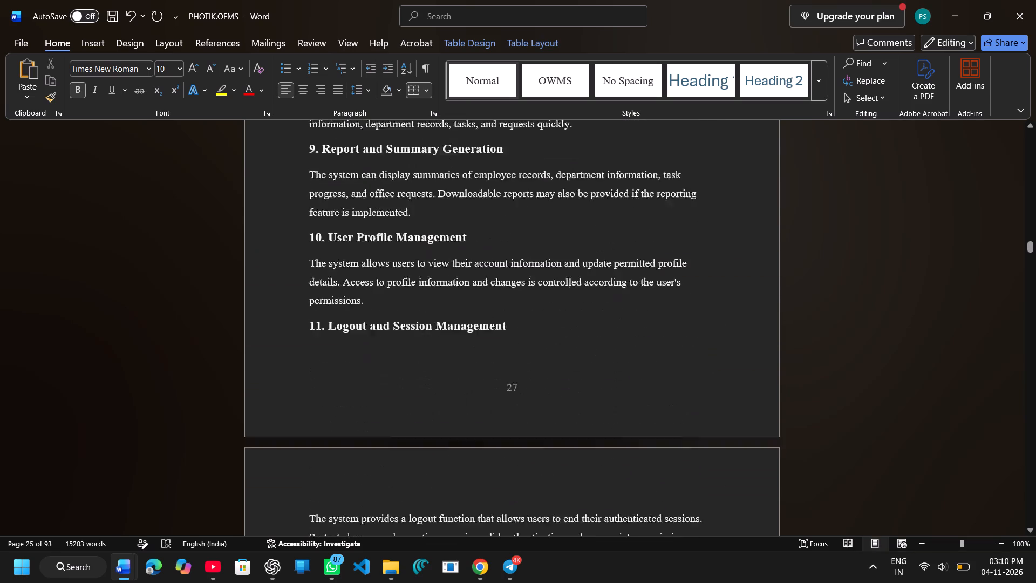
{"action": "scroll", "coordinate": [582, 278], "scroll_direction": "down", "scroll_amount": 3}
{"action": "scroll", "coordinate": [582, 278], "scroll_direction": "up", "scroll_amount": 2}
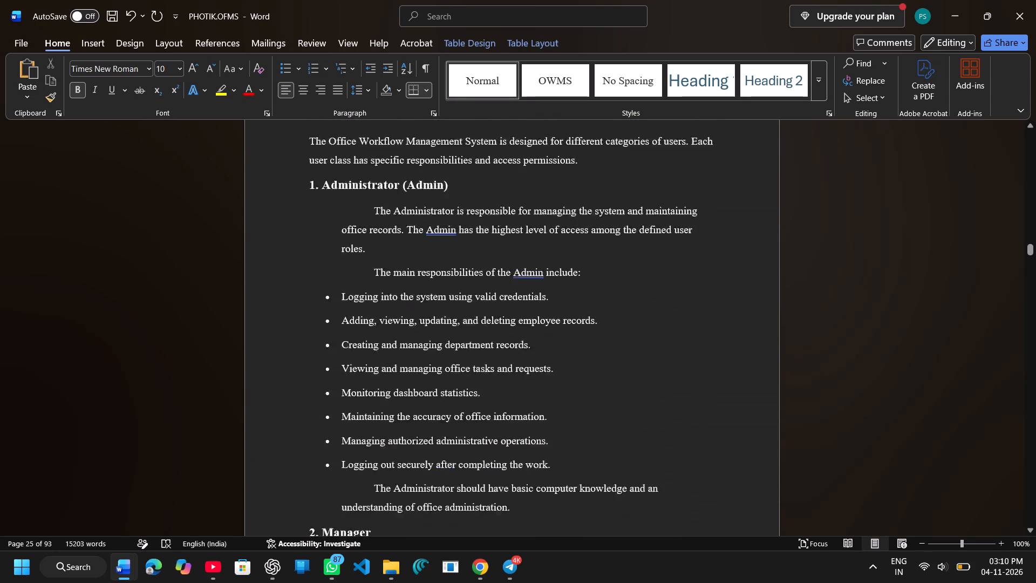
{"action": "scroll", "coordinate": [582, 278], "scroll_direction": "up", "scroll_amount": 7}
{"action": "scroll", "coordinate": [582, 278], "scroll_direction": "down", "scroll_amount": 1}
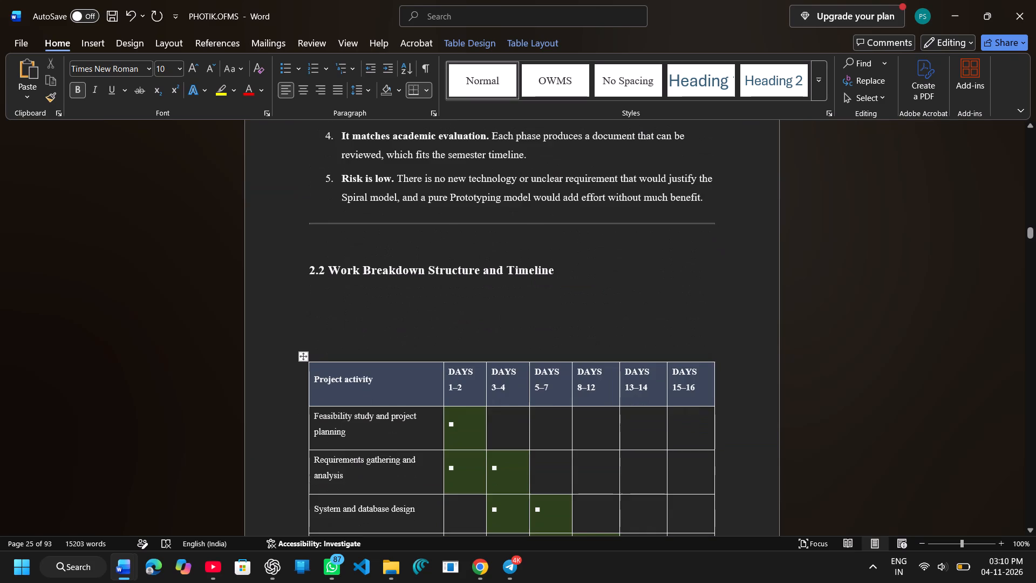
{"action": "scroll", "coordinate": [582, 278], "scroll_direction": "down", "scroll_amount": 2}
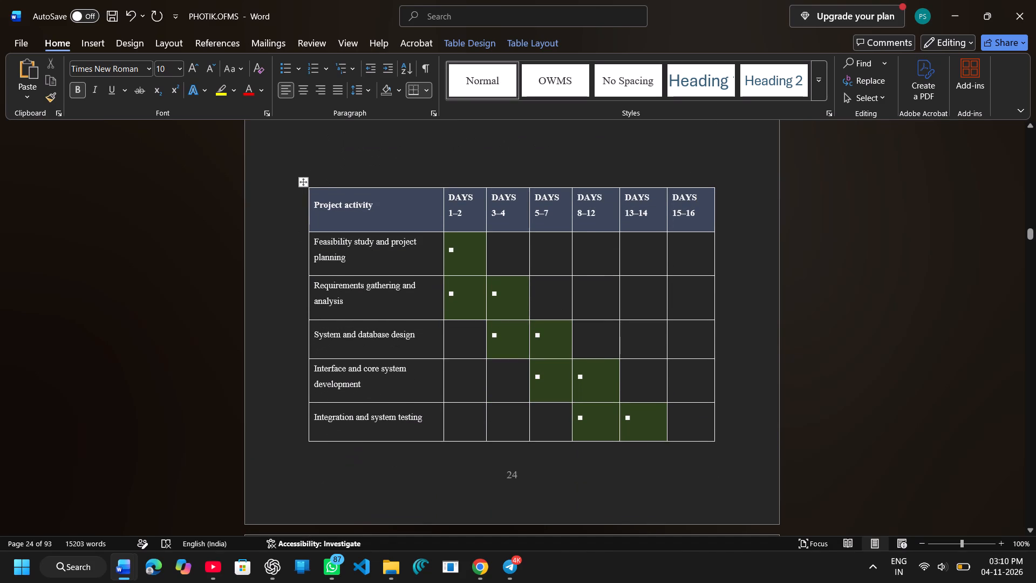
{"action": "scroll", "coordinate": [582, 278], "scroll_direction": "down", "scroll_amount": 3}
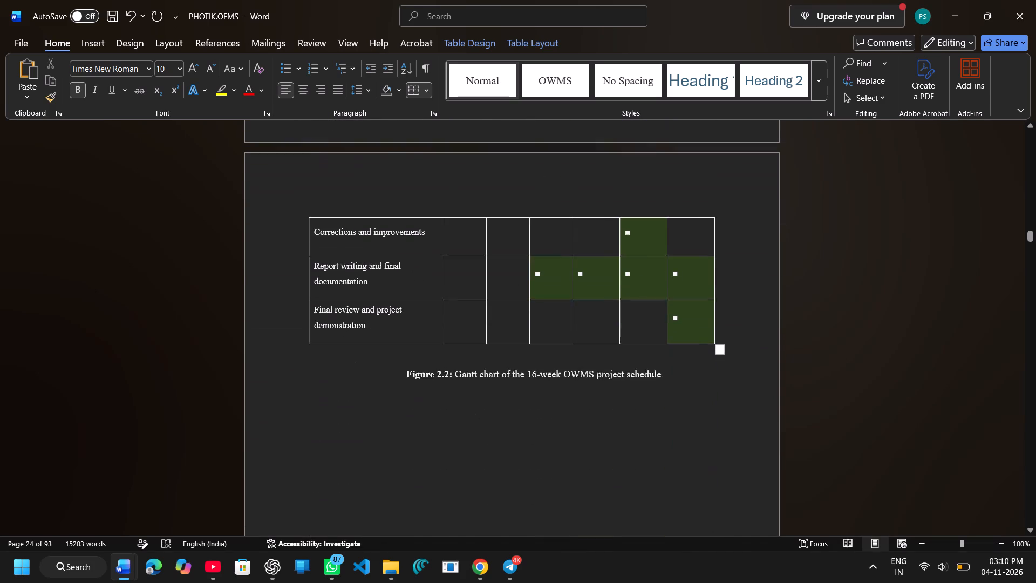
Review Chapter 3's product perspective, system functions, user classes and dependencies, and continue through the report to Chapter 6.
{"action": "scroll", "coordinate": [582, 278], "scroll_direction": "down", "scroll_amount": 3}
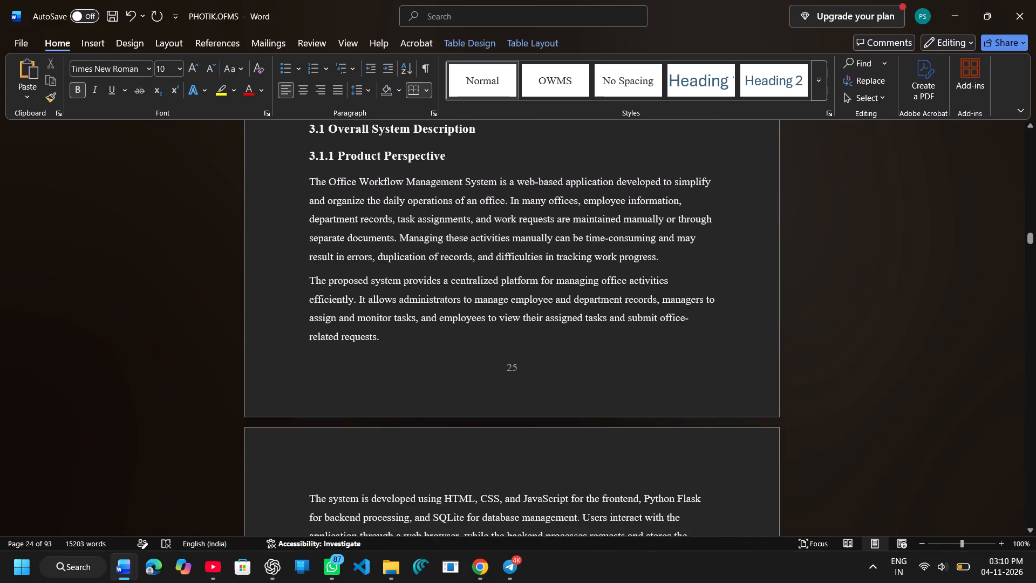
{"action": "scroll", "coordinate": [582, 278], "scroll_direction": "down", "scroll_amount": 3}
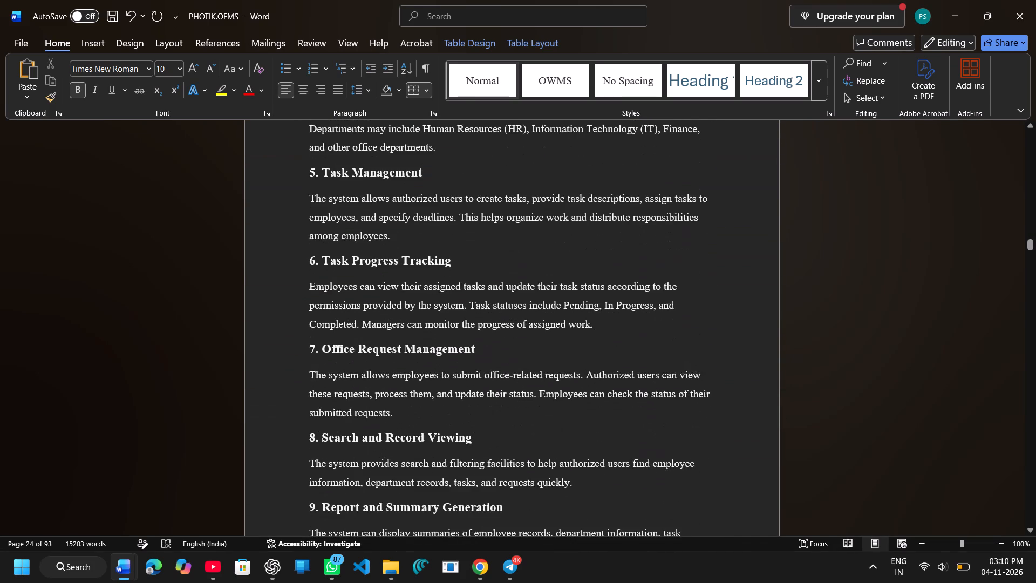
{"action": "scroll", "coordinate": [582, 278], "scroll_direction": "down", "scroll_amount": 2}
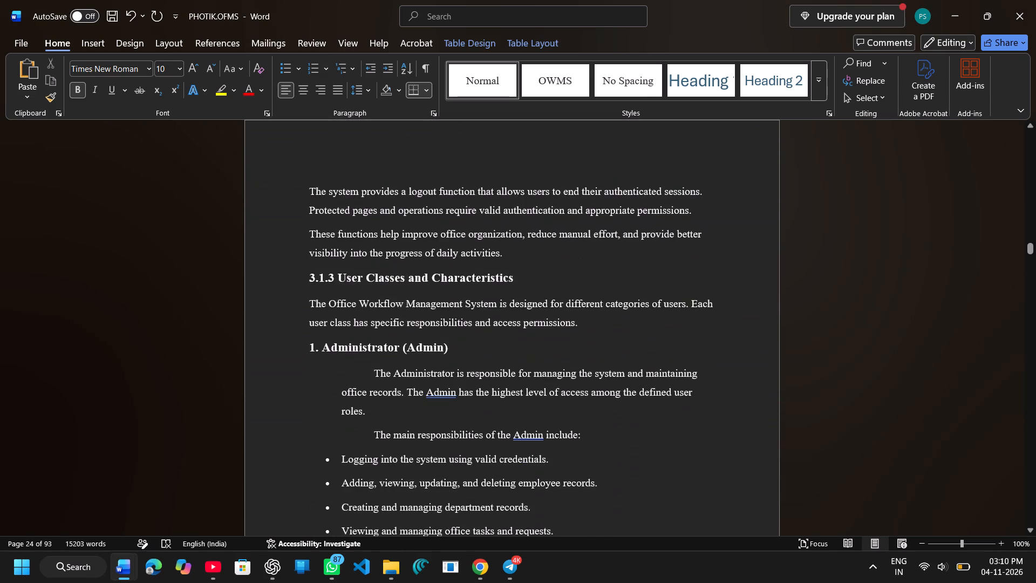
{"action": "scroll", "coordinate": [582, 278], "scroll_direction": "down", "scroll_amount": 2}
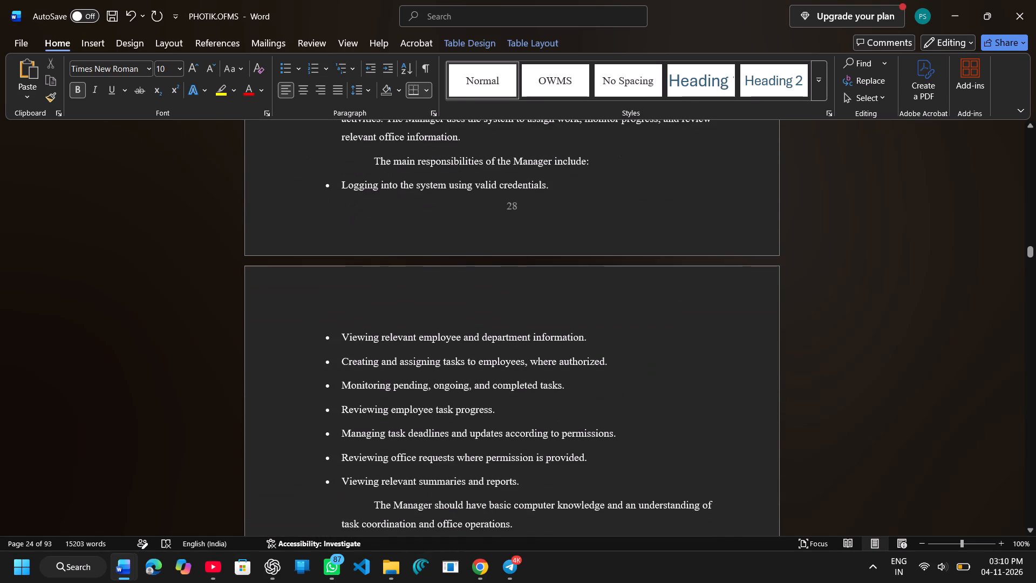
{"action": "scroll", "coordinate": [582, 278], "scroll_direction": "down", "scroll_amount": 2}
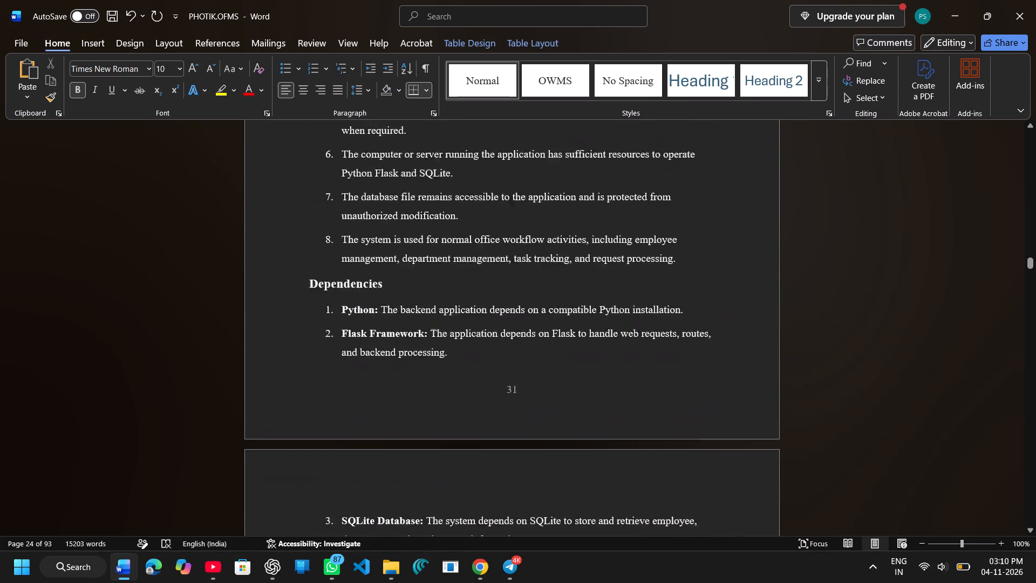
{"action": "scroll", "coordinate": [582, 278], "scroll_direction": "down", "scroll_amount": 2}
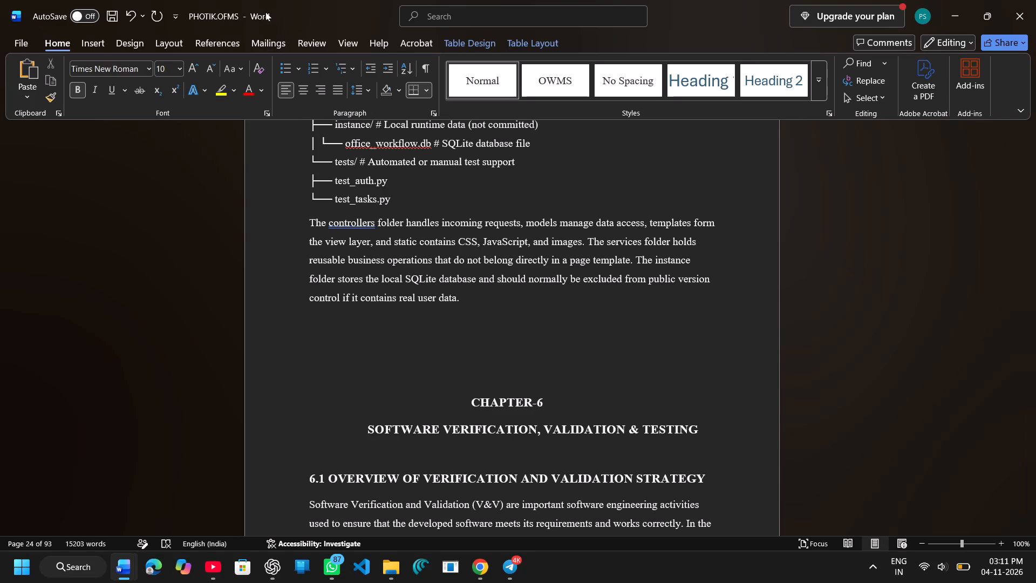
Save the PHOTIK.OFMS document and upload a copy of it to OneDrive - Personal.
{"action": "key", "text": "ctrl+s"}
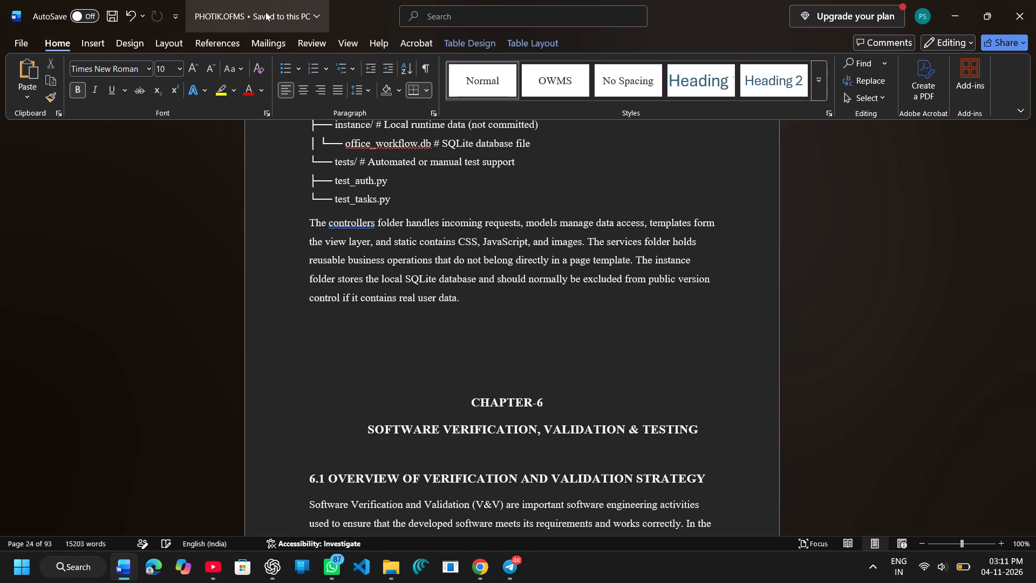
{"action": "left_click", "coordinate": [319, 18]}
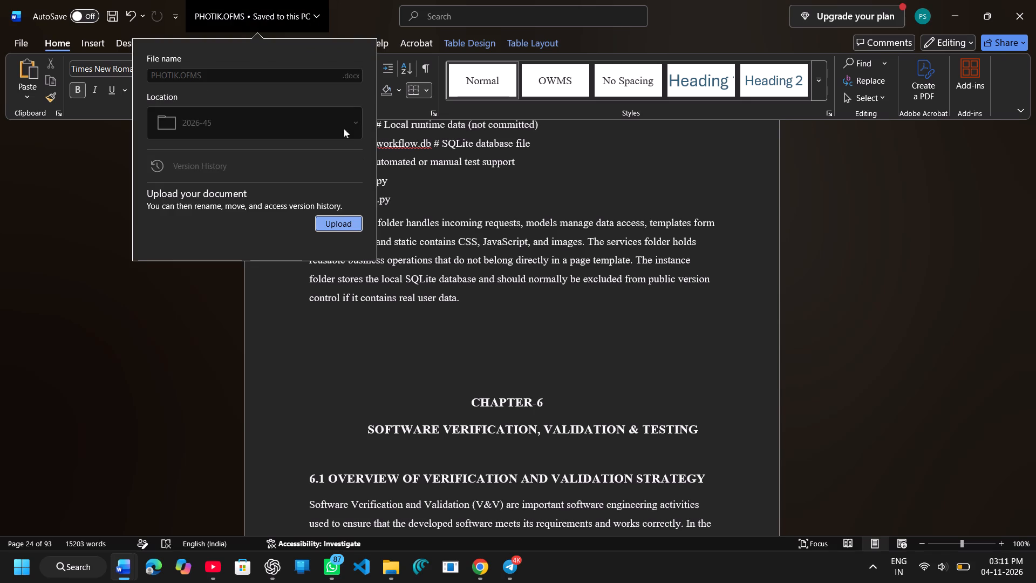
{"action": "left_click", "coordinate": [335, 218]}
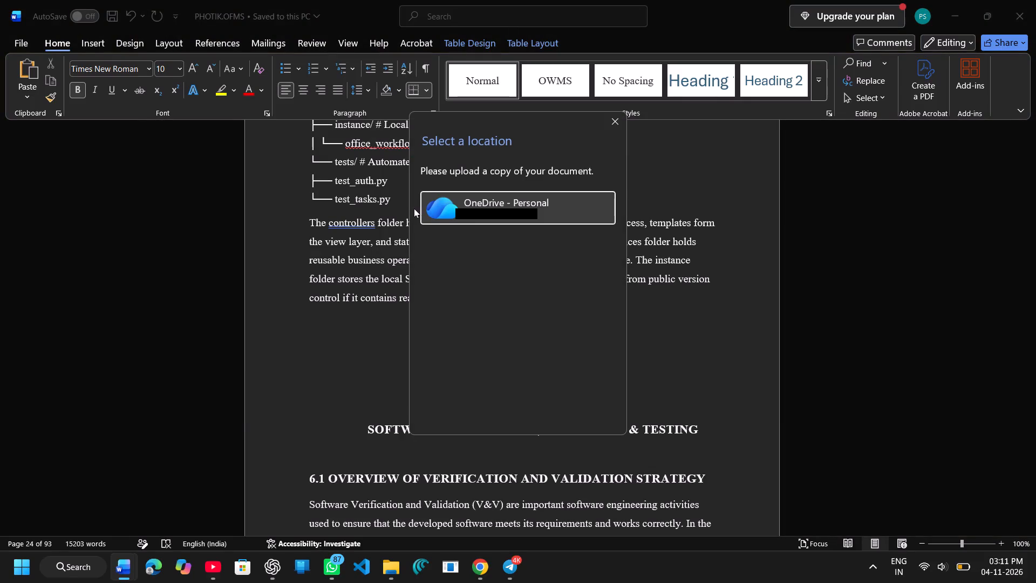
{"action": "left_click", "coordinate": [457, 208]}
{"action": "double_click", "coordinate": [457, 208]}
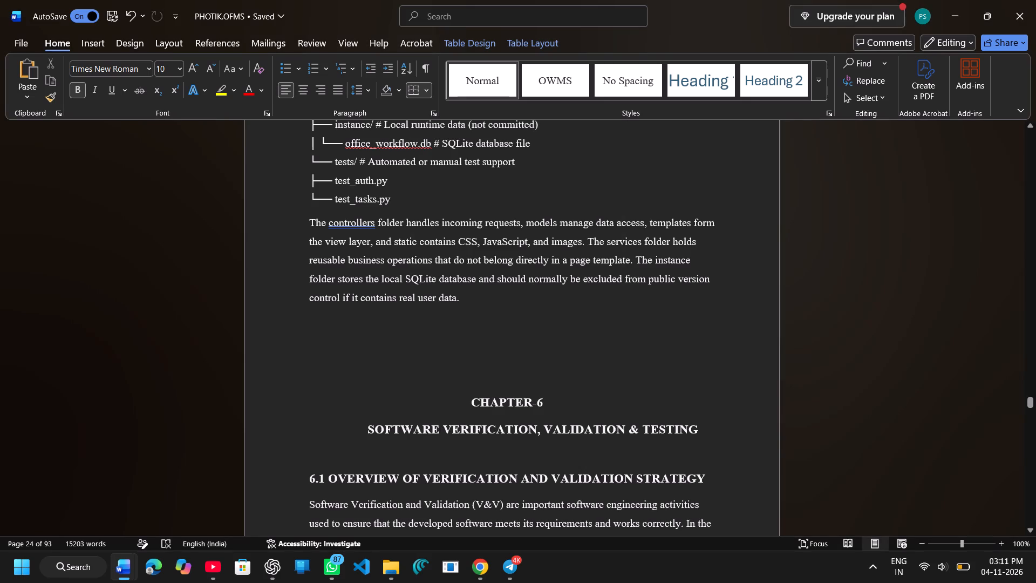
Look back from Chapter 6 through Chapter 5's coding standards and Chapter 4's database tables, UML diagrams, data dictionary and data flow diagrams.
{"action": "scroll", "coordinate": [523, 281], "scroll_direction": "right", "scroll_amount": 1}
{"action": "scroll", "coordinate": [523, 281], "scroll_direction": "up", "scroll_amount": 1, "text": "ctrl"}
{"action": "scroll", "coordinate": [523, 281], "scroll_direction": "right", "scroll_amount": 1, "text": "ctrl"}
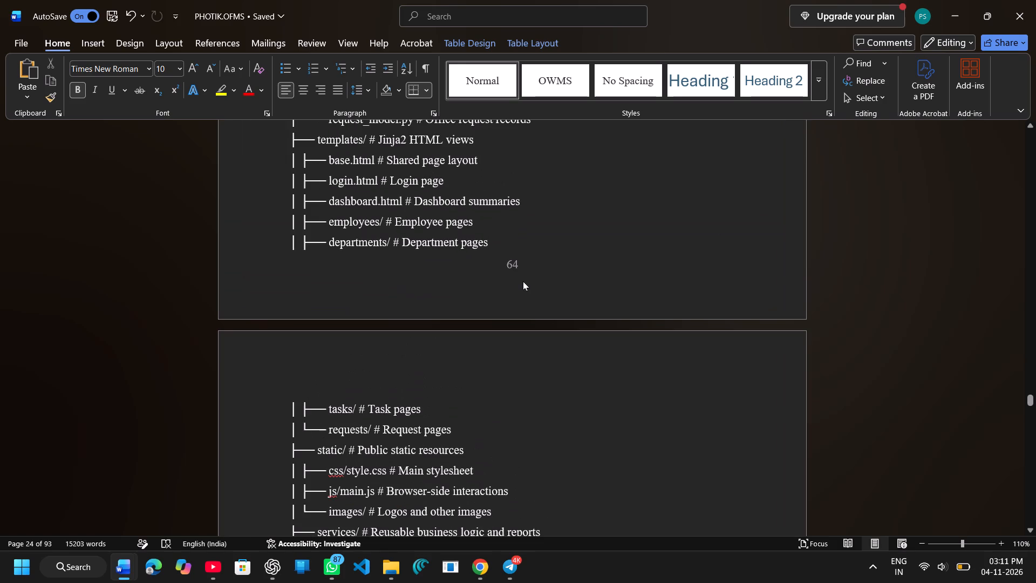
{"action": "scroll", "coordinate": [523, 281], "scroll_direction": "right", "scroll_amount": 1, "text": "ctrl"}
{"action": "scroll", "coordinate": [523, 281], "scroll_direction": "up", "scroll_amount": 1}
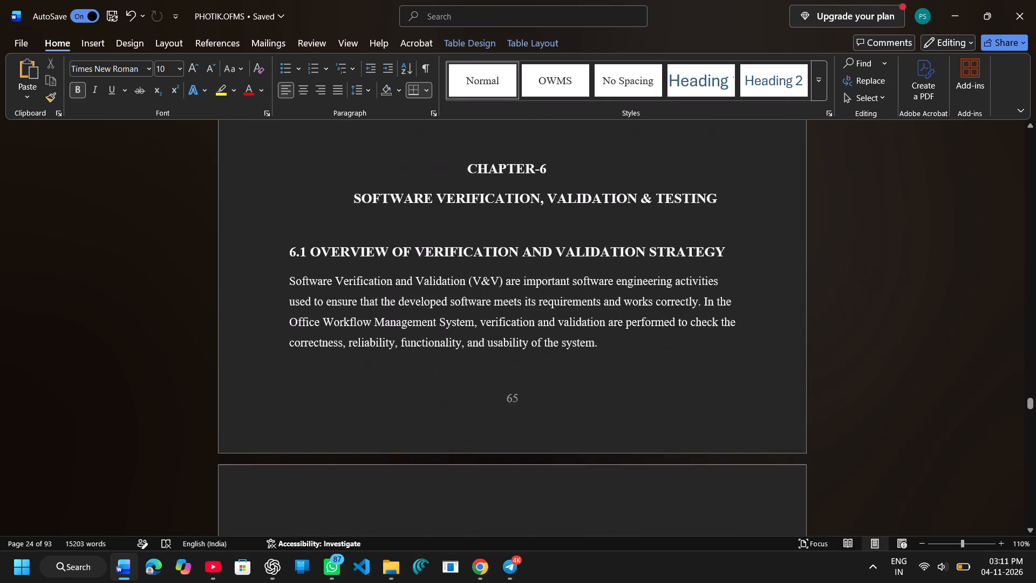
{"action": "scroll", "coordinate": [523, 281], "scroll_direction": "up", "scroll_amount": 3}
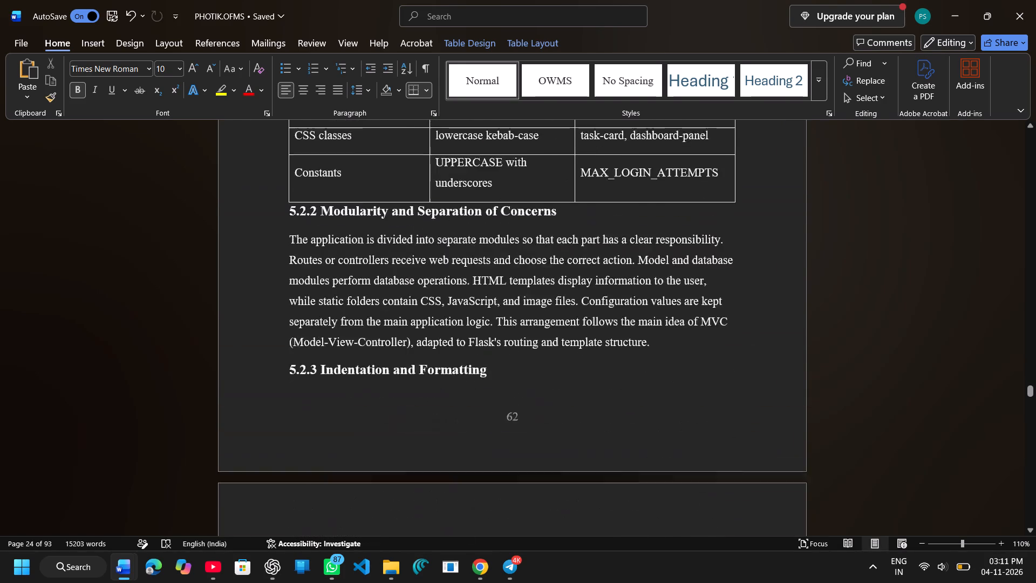
{"action": "scroll", "coordinate": [523, 281], "scroll_direction": "up", "scroll_amount": 4}
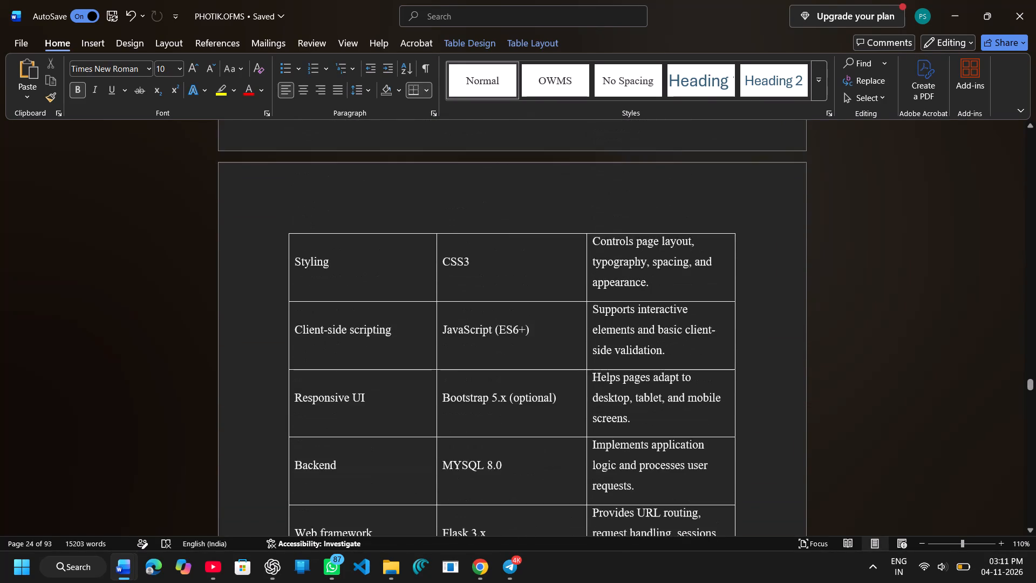
{"action": "scroll", "coordinate": [523, 281], "scroll_direction": "up", "scroll_amount": 2}
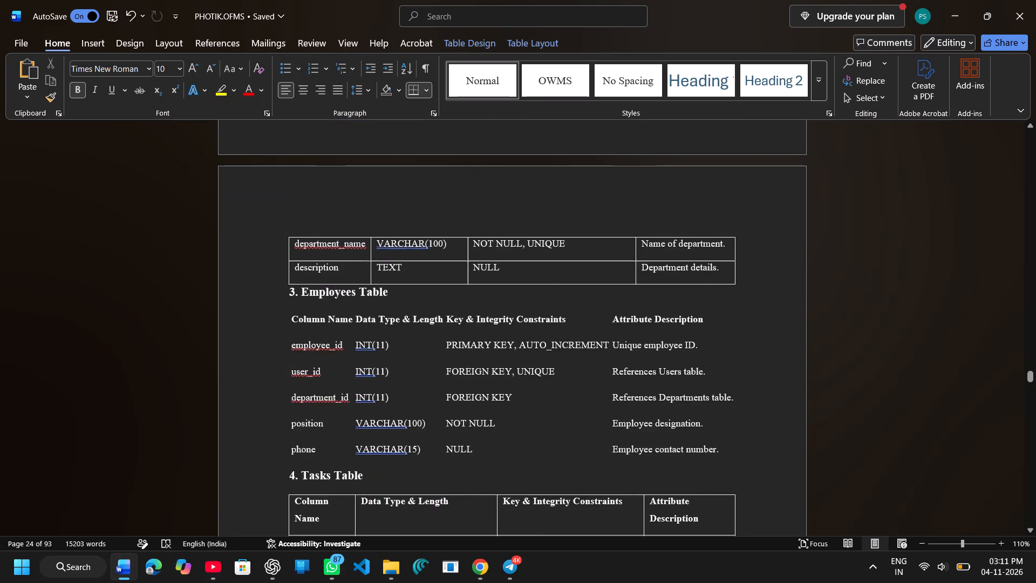
{"action": "scroll", "coordinate": [523, 281], "scroll_direction": "up", "scroll_amount": 1}
{"action": "scroll", "coordinate": [523, 281], "scroll_direction": "down", "scroll_amount": 3, "text": "ctrl"}
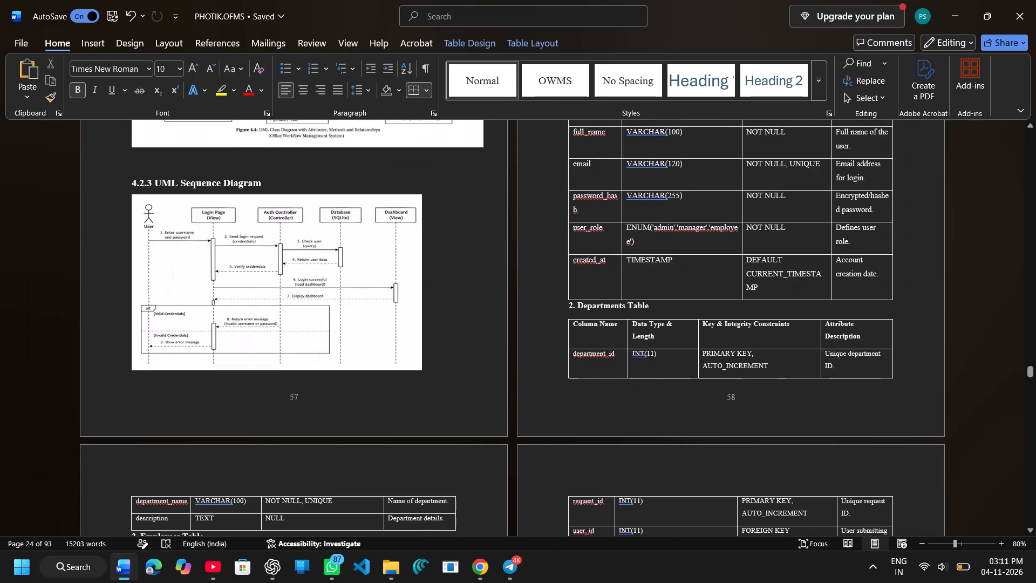
{"action": "scroll", "coordinate": [523, 281], "scroll_direction": "up", "scroll_amount": 2}
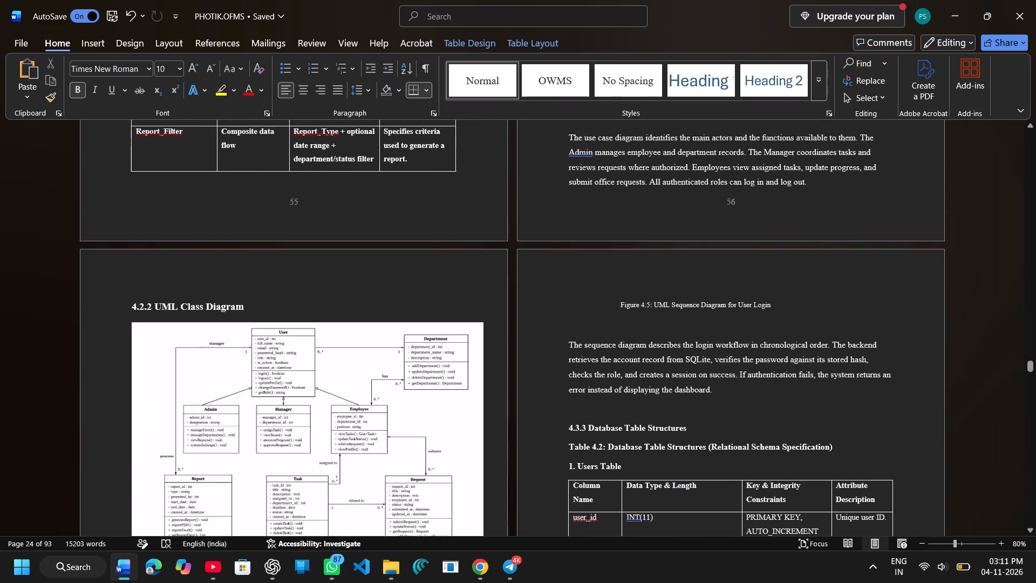
{"action": "scroll", "coordinate": [523, 281], "scroll_direction": "up", "scroll_amount": 2}
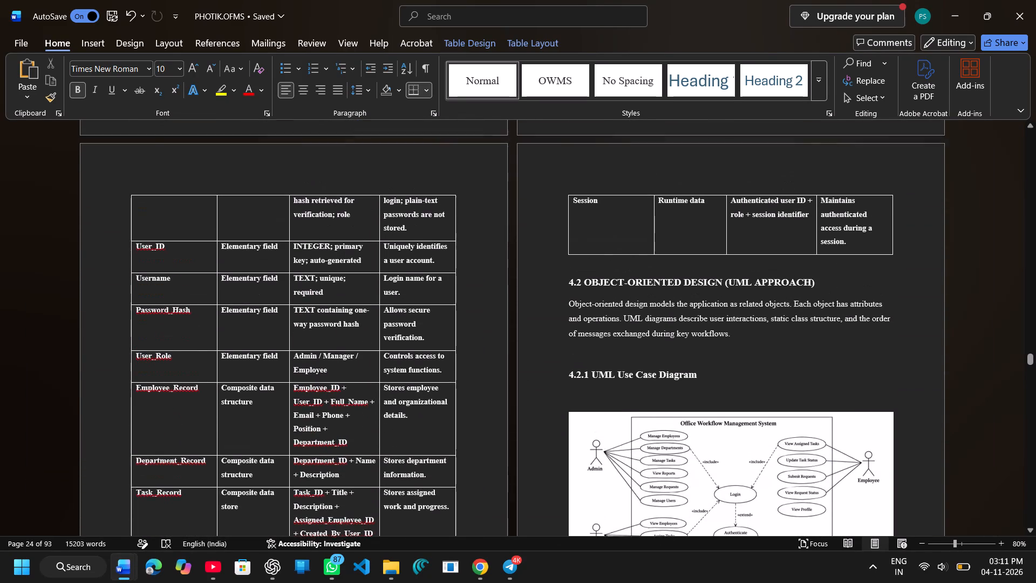
{"action": "scroll", "coordinate": [523, 281], "scroll_direction": "up", "scroll_amount": 2}
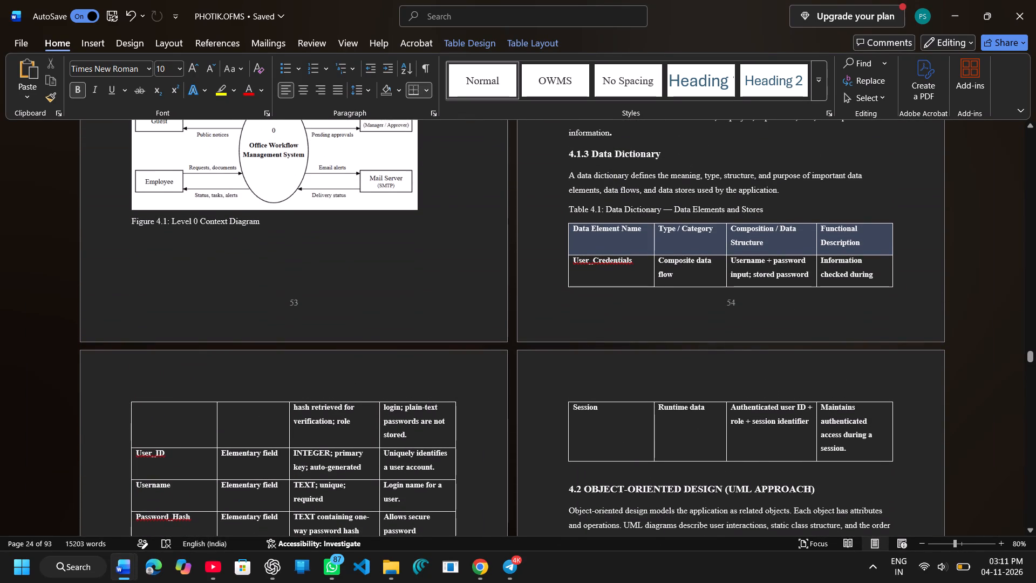
{"action": "scroll", "coordinate": [512, 283], "scroll_direction": "up", "scroll_amount": 1}
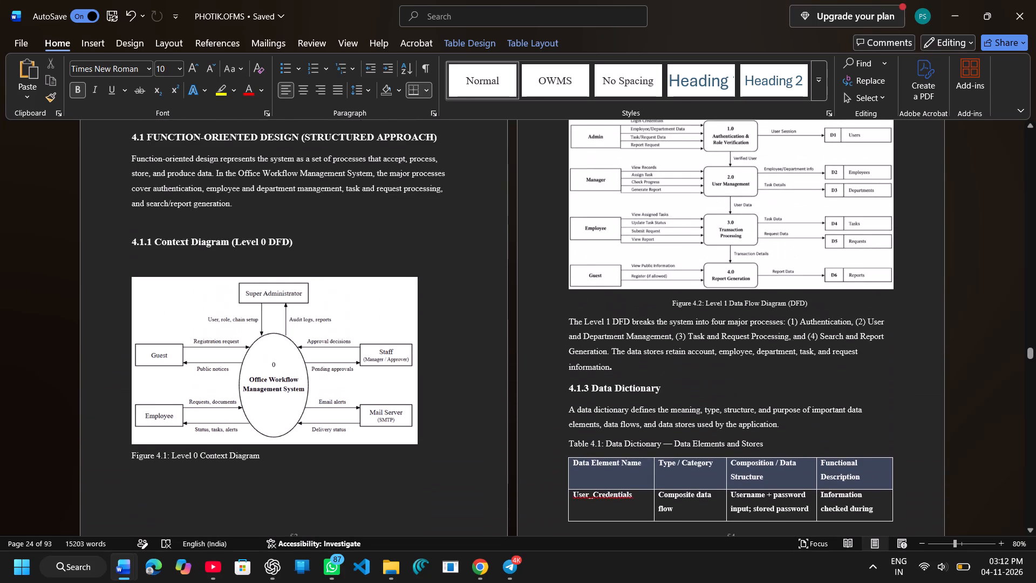
{"action": "scroll", "coordinate": [512, 283], "scroll_direction": "up", "scroll_amount": 2}
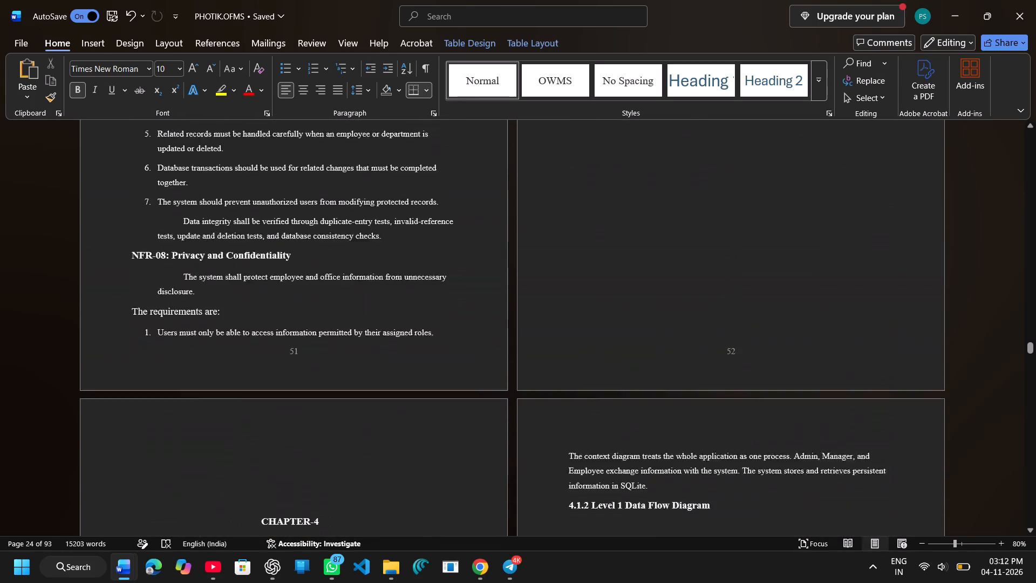
Look back through Chapter 3's non-functional and functional requirements to its hardware and software requirements, dependencies and user classes.
{"action": "scroll", "coordinate": [512, 283], "scroll_direction": "up", "scroll_amount": 3}
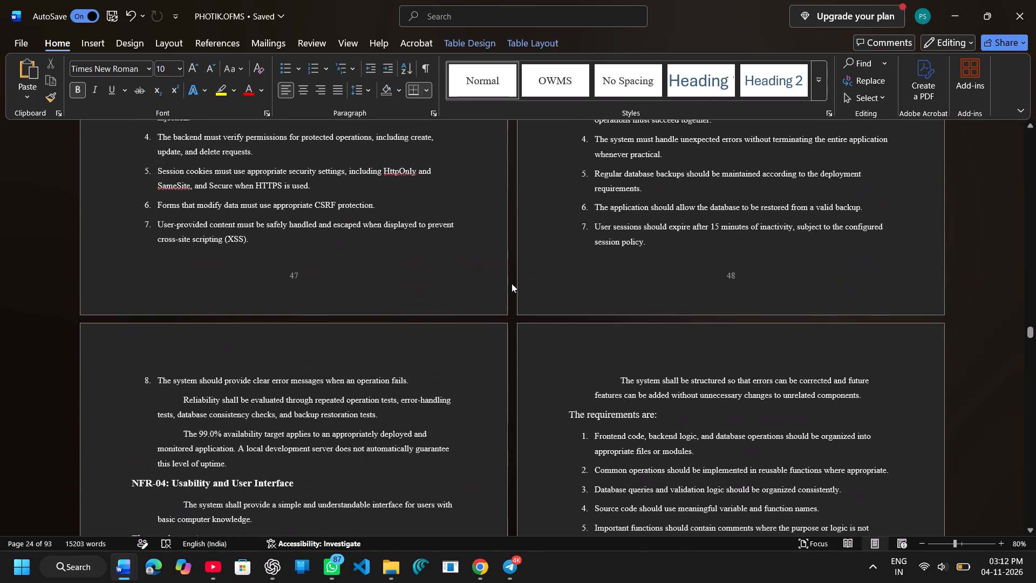
{"action": "scroll", "coordinate": [512, 283], "scroll_direction": "up", "scroll_amount": 4}
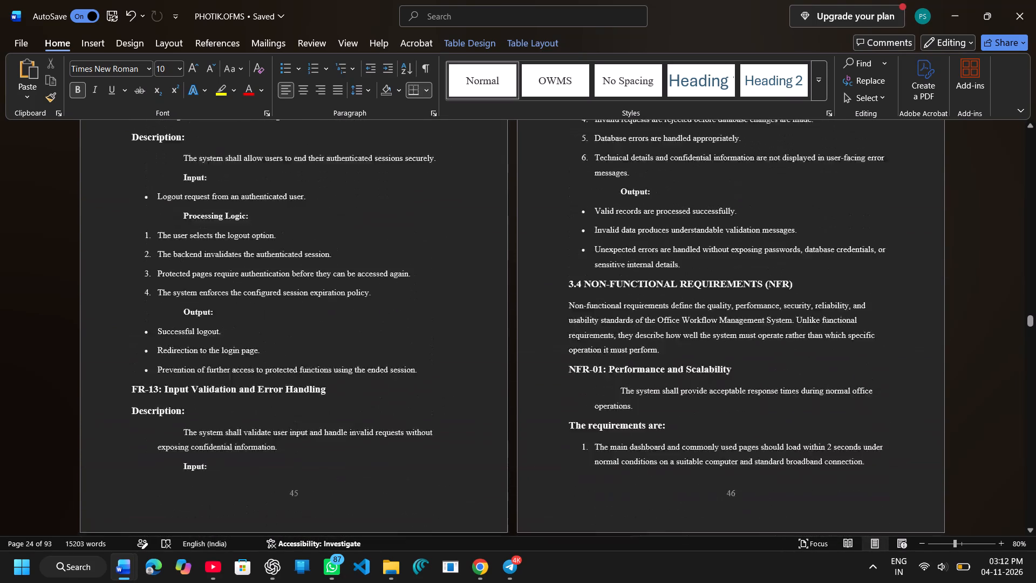
{"action": "scroll", "coordinate": [512, 283], "scroll_direction": "up", "scroll_amount": 3}
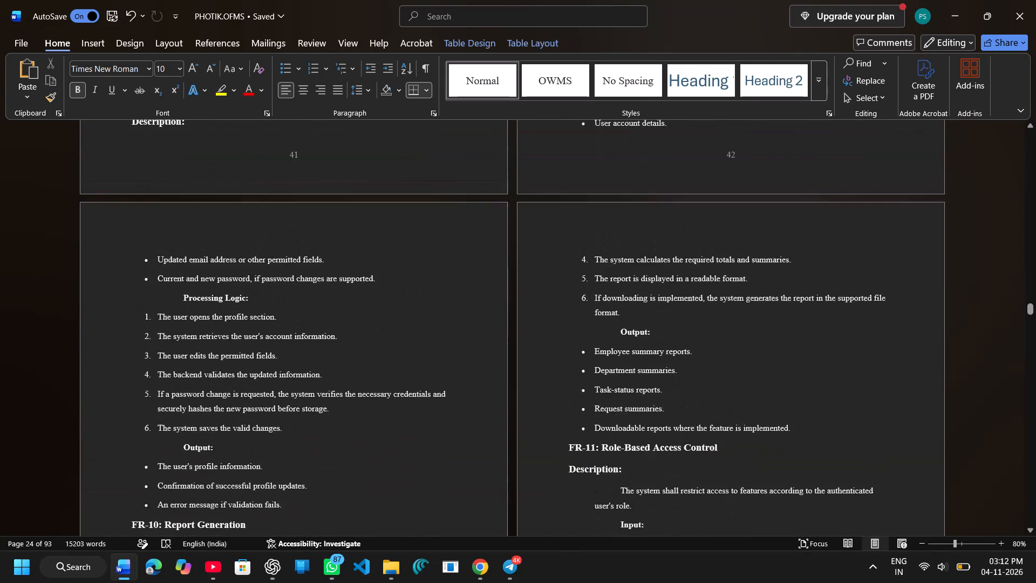
{"action": "scroll", "coordinate": [512, 283], "scroll_direction": "up", "scroll_amount": 1}
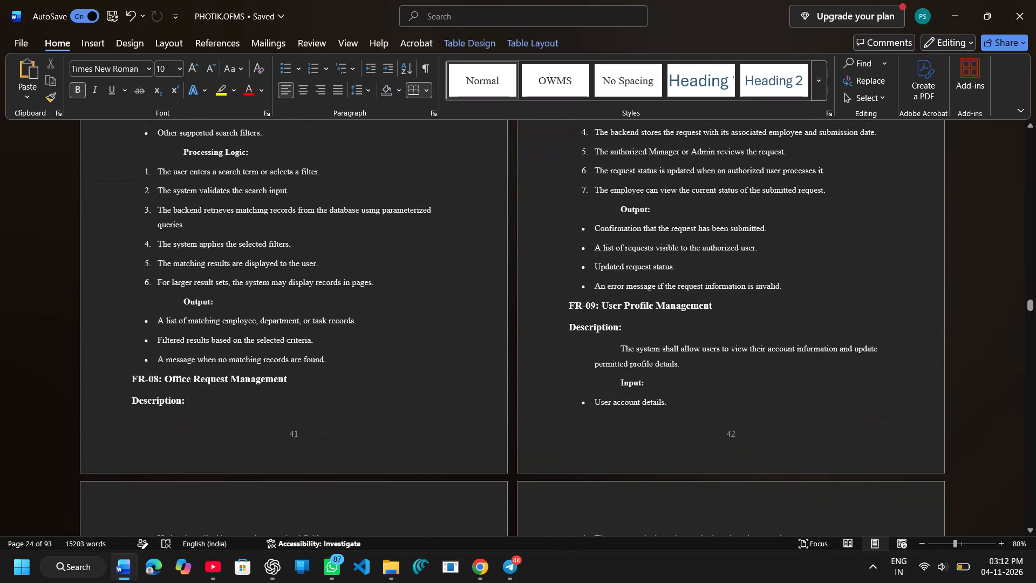
{"action": "scroll", "coordinate": [512, 283], "scroll_direction": "up", "scroll_amount": 4}
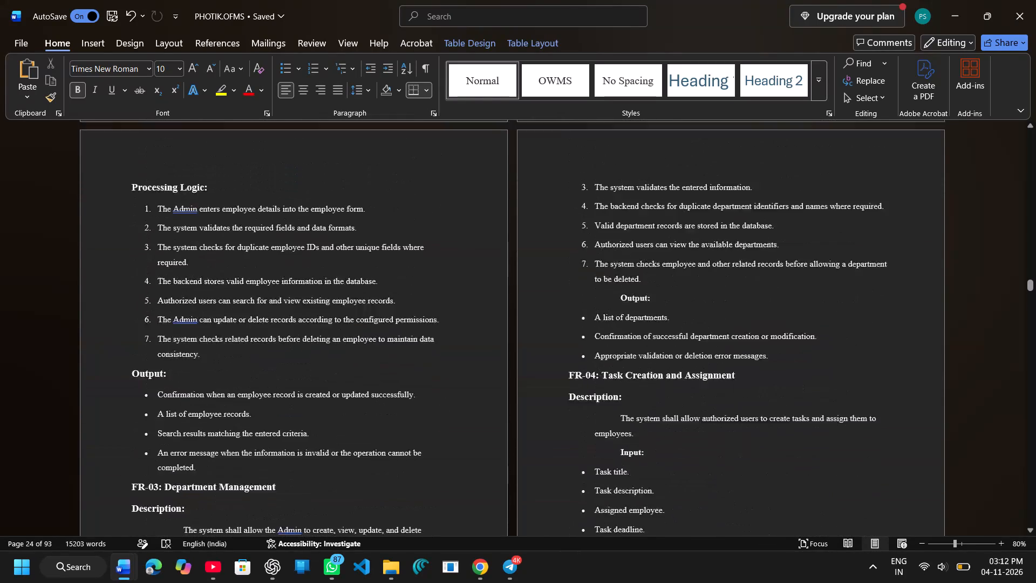
{"action": "scroll", "coordinate": [512, 283], "scroll_direction": "up", "scroll_amount": 4}
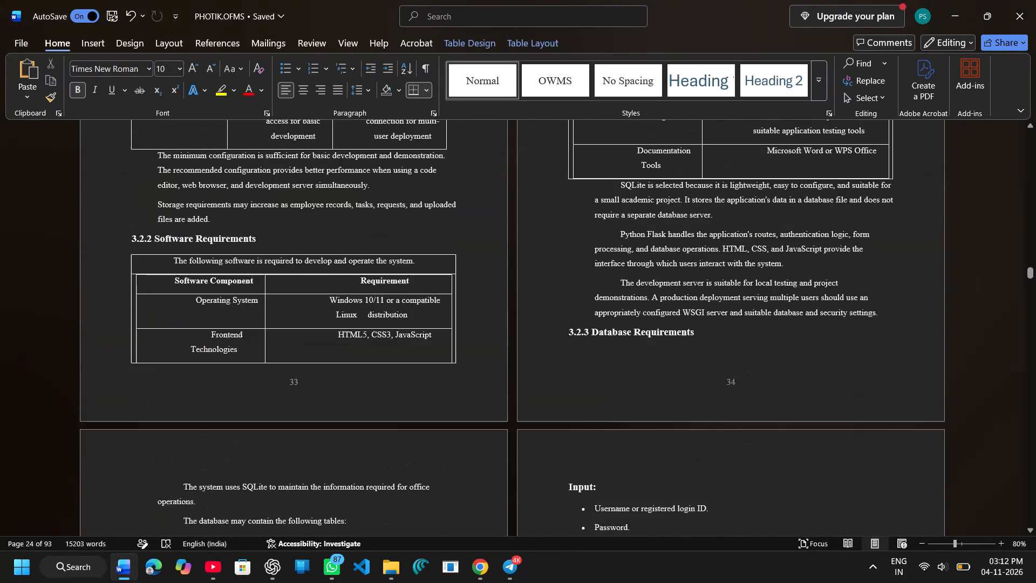
{"action": "scroll", "coordinate": [512, 283], "scroll_direction": "up", "scroll_amount": 3}
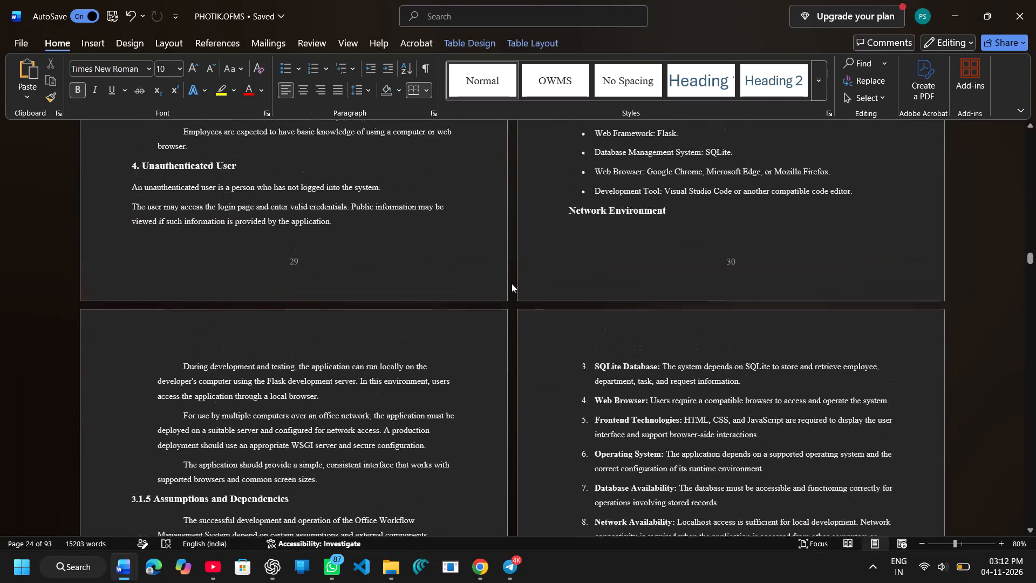
{"action": "scroll", "coordinate": [512, 283], "scroll_direction": "up", "scroll_amount": 1}
Review Chapter 3 forward from the hardware and software requirements through the functional and non-functional requirements to the start of Chapter 4.
{"action": "scroll", "coordinate": [512, 283], "scroll_direction": "down", "scroll_amount": 3}
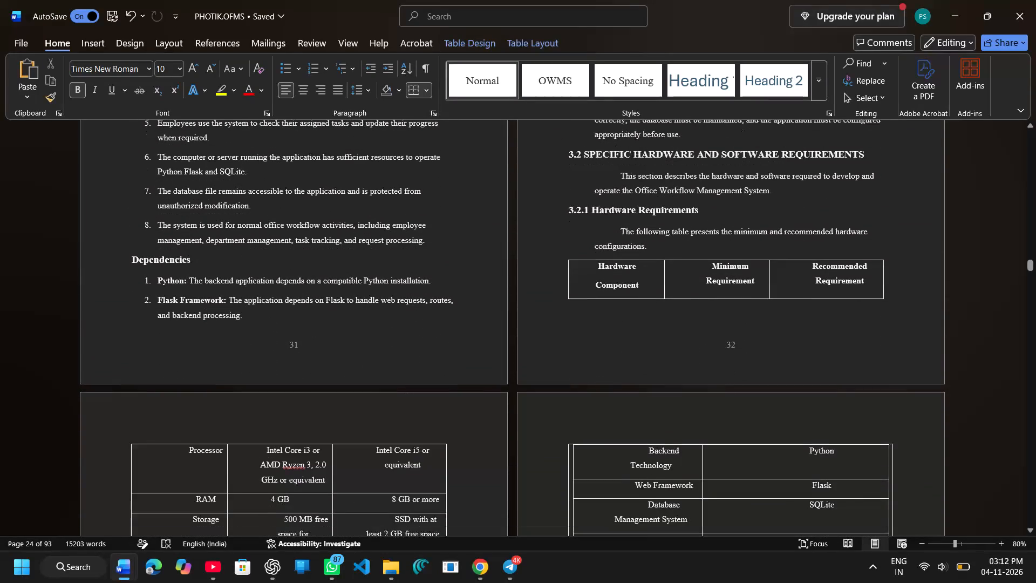
{"action": "scroll", "coordinate": [512, 283], "scroll_direction": "down", "scroll_amount": 1}
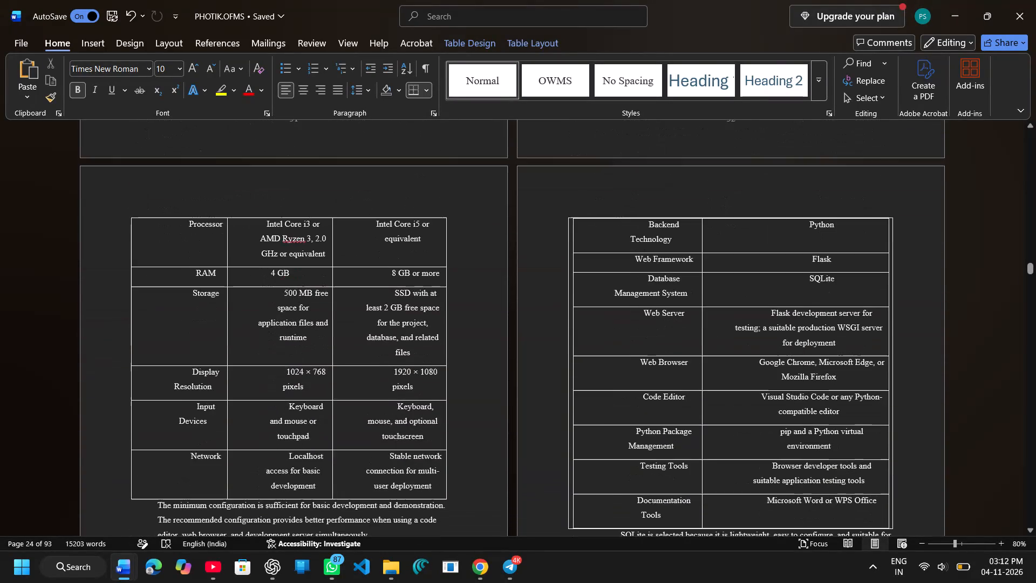
{"action": "scroll", "coordinate": [512, 283], "scroll_direction": "down", "scroll_amount": 2}
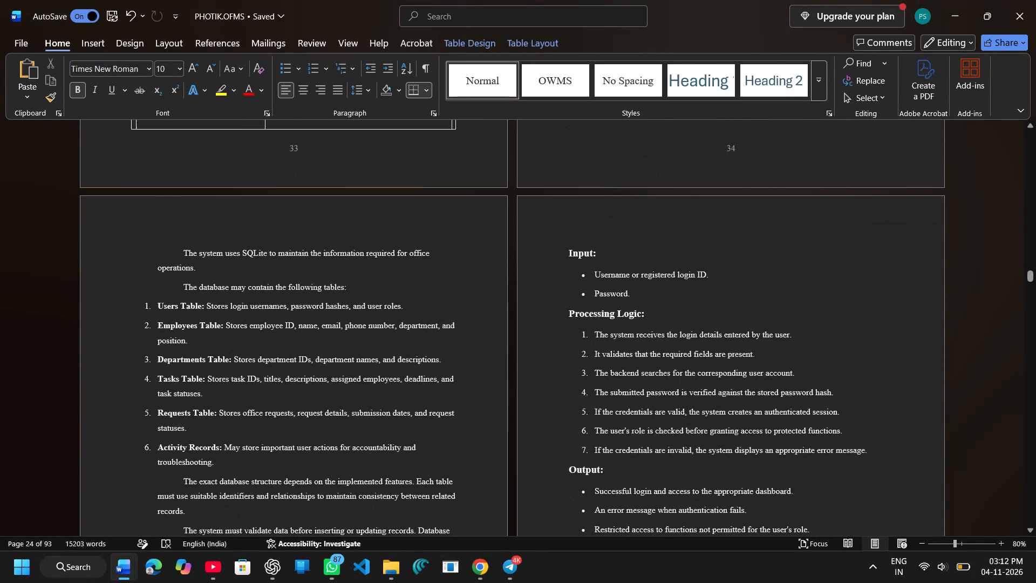
{"action": "scroll", "coordinate": [512, 283], "scroll_direction": "down", "scroll_amount": 3}
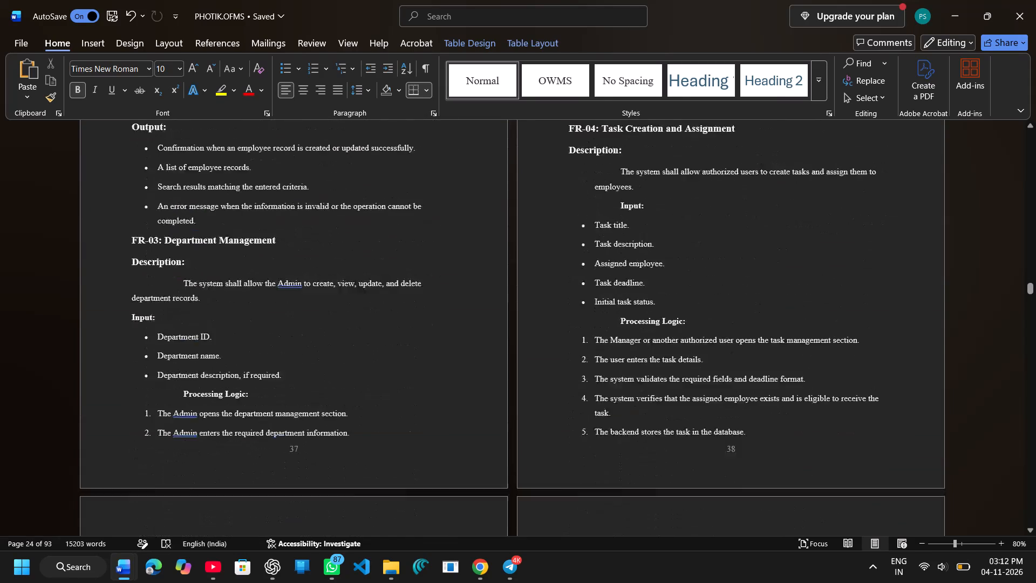
{"action": "scroll", "coordinate": [512, 283], "scroll_direction": "down", "scroll_amount": 4}
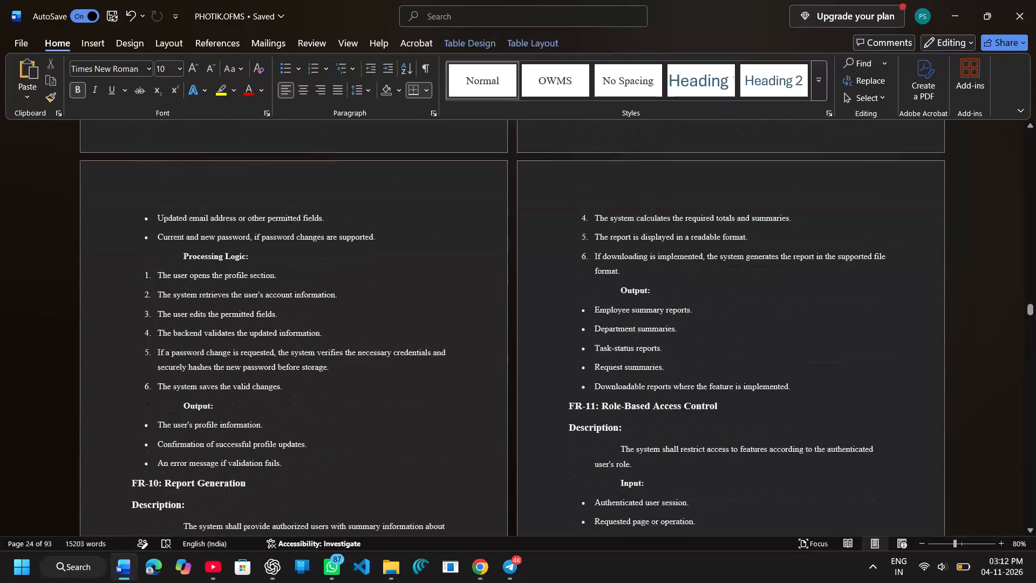
{"action": "scroll", "coordinate": [512, 283], "scroll_direction": "down", "scroll_amount": 3}
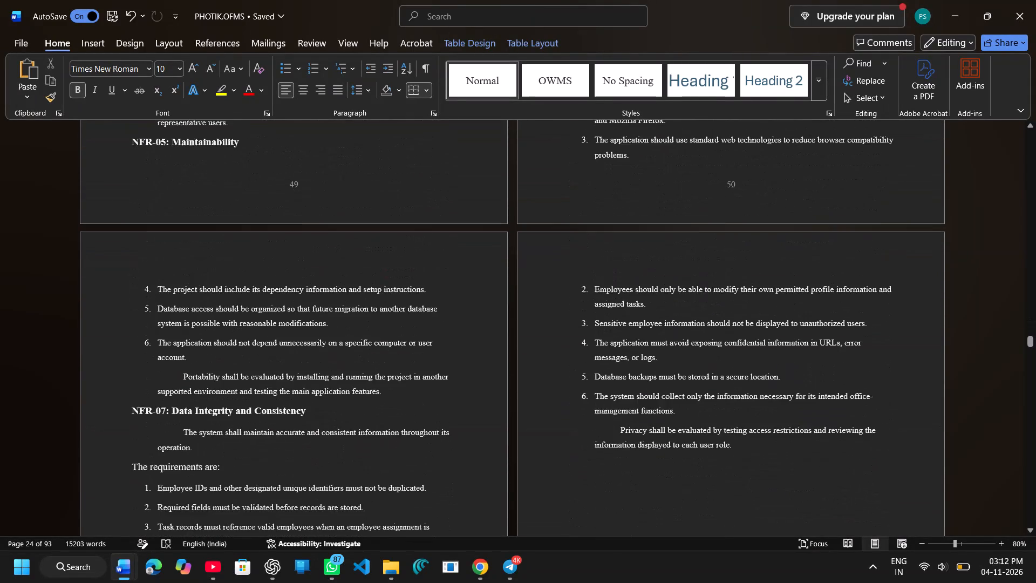
{"action": "scroll", "coordinate": [512, 283], "scroll_direction": "down", "scroll_amount": 2}
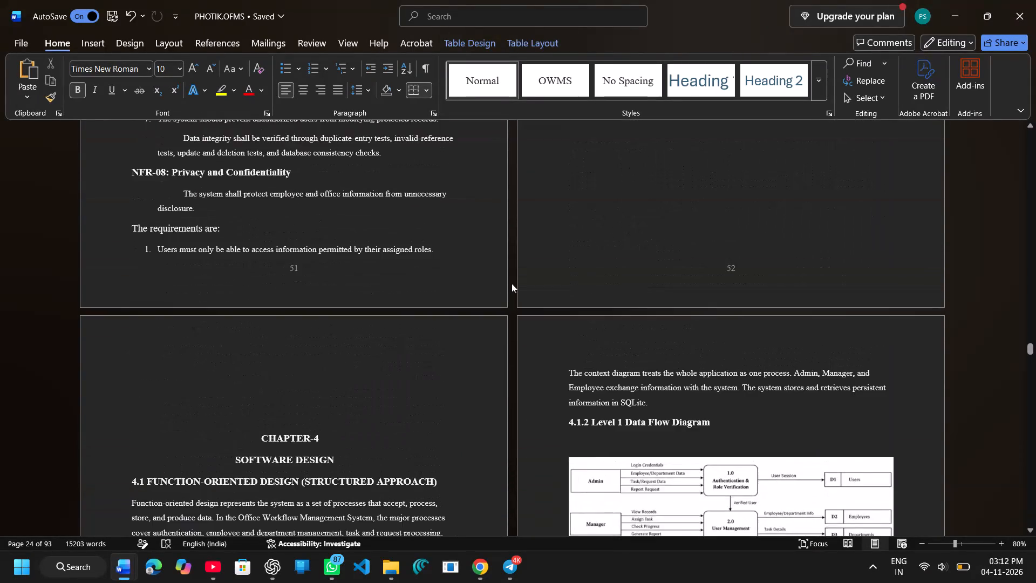
Review Chapter 4's design diagrams and database tables and Chapter 5's technology, coding convention and folder structure sections up to Chapter 6.
{"action": "scroll", "coordinate": [512, 283], "scroll_direction": "down", "scroll_amount": 2}
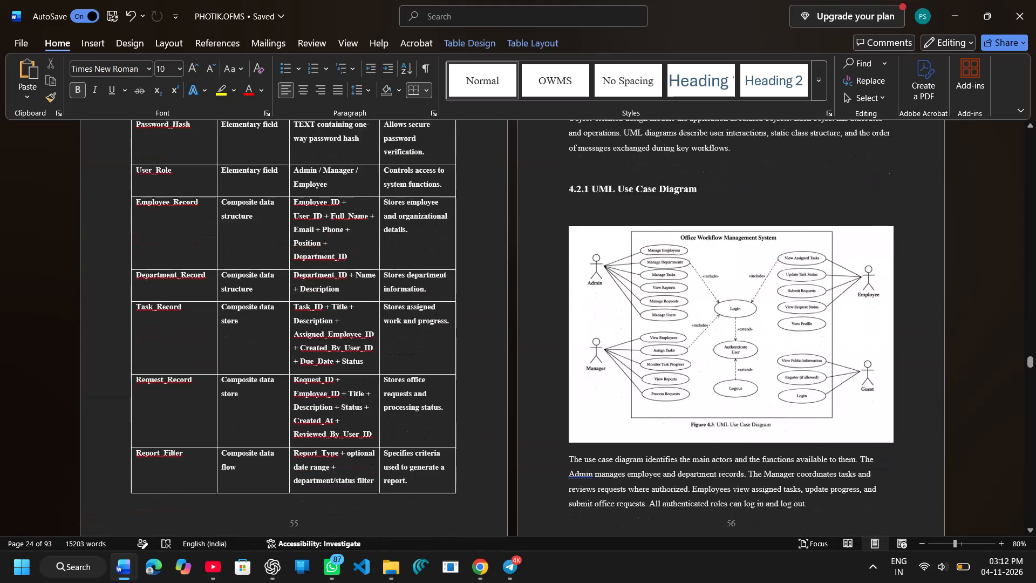
{"action": "scroll", "coordinate": [512, 283], "scroll_direction": "down", "scroll_amount": 2}
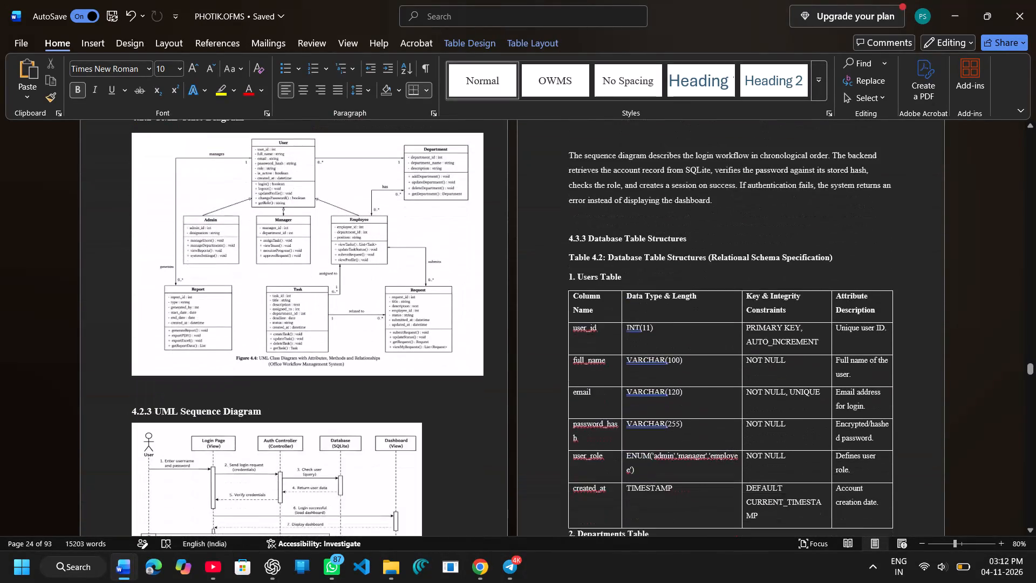
{"action": "scroll", "coordinate": [512, 283], "scroll_direction": "down", "scroll_amount": 2}
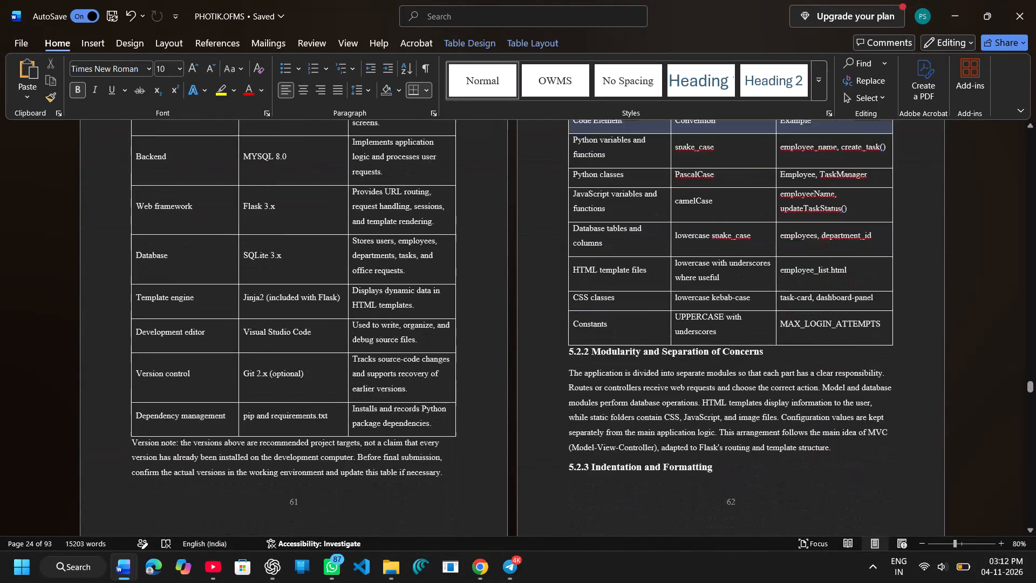
{"action": "scroll", "coordinate": [512, 283], "scroll_direction": "down", "scroll_amount": 4}
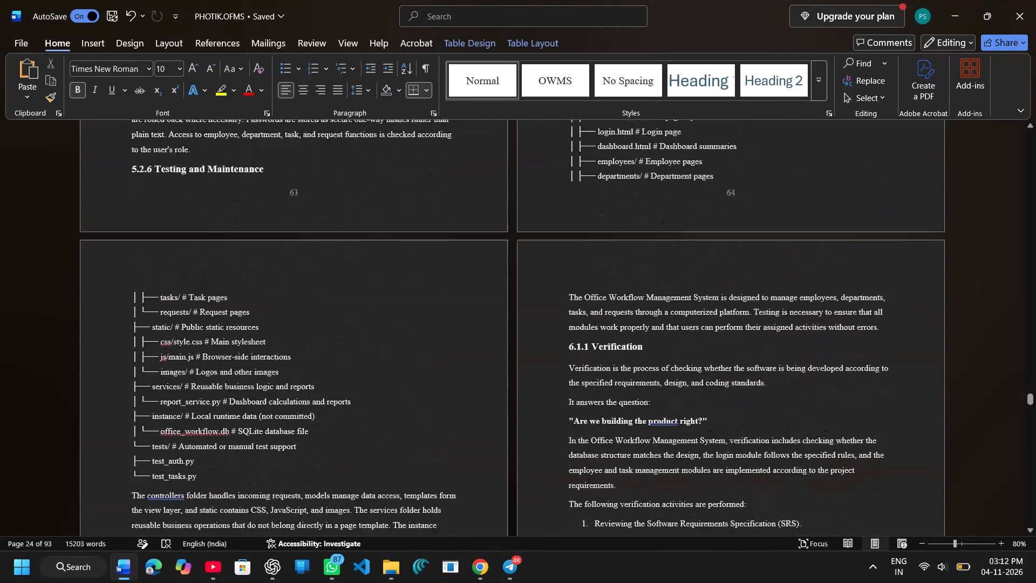
{"action": "scroll", "coordinate": [512, 283], "scroll_direction": "down", "scroll_amount": 1}
Insert a page break before the CHAPTER-6 heading so the chapter starts on a new page.
{"action": "scroll", "coordinate": [512, 283], "scroll_direction": "up", "scroll_amount": 1}
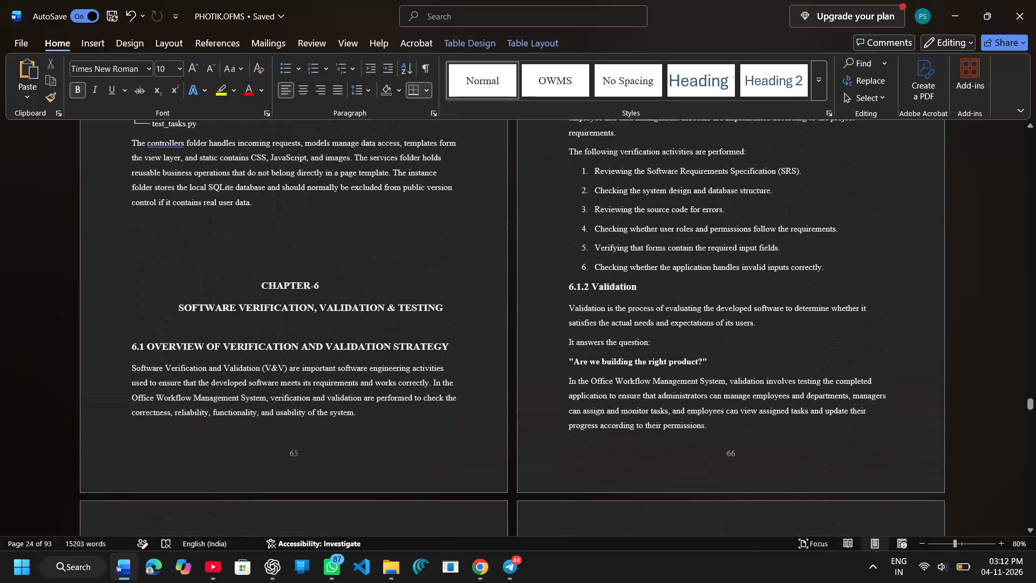
{"action": "scroll", "coordinate": [512, 283], "scroll_direction": "up", "scroll_amount": 1}
{"action": "left_click", "coordinate": [247, 271]}
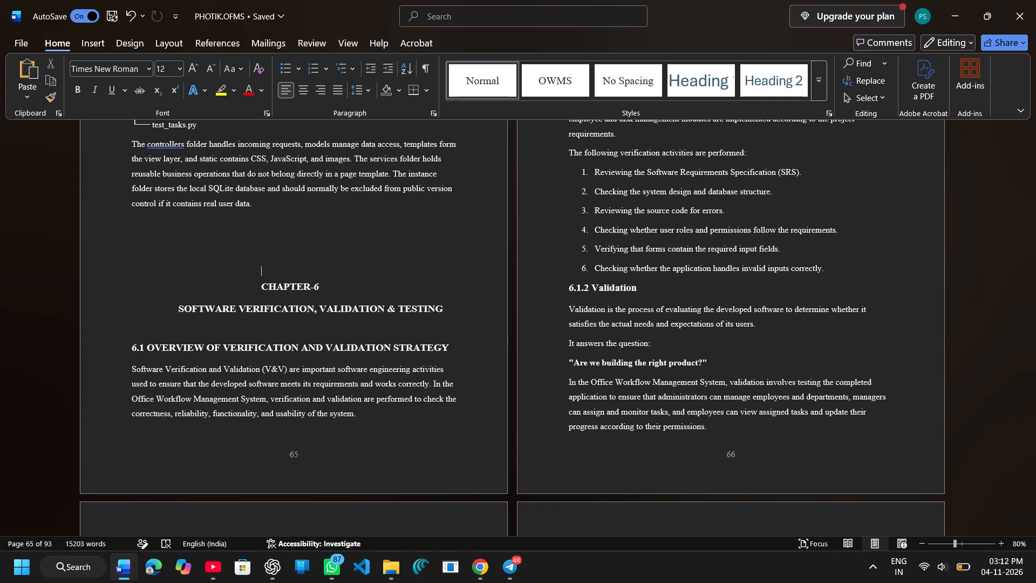
{"action": "key", "text": "ctrl+Return"}
{"action": "scroll", "coordinate": [245, 274], "scroll_direction": "down", "scroll_amount": 1}
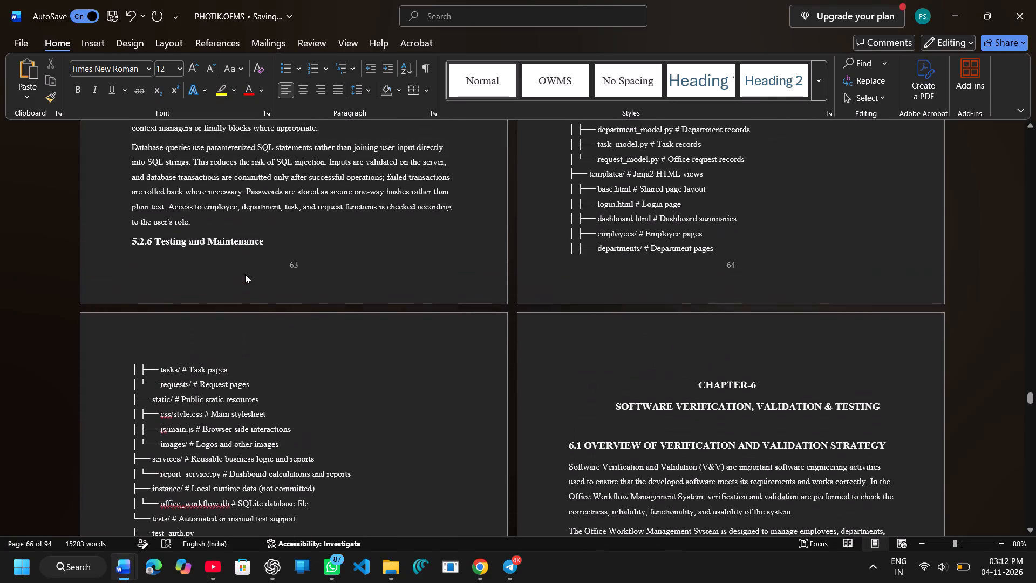
{"action": "scroll", "coordinate": [245, 274], "scroll_direction": "down", "scroll_amount": 2}
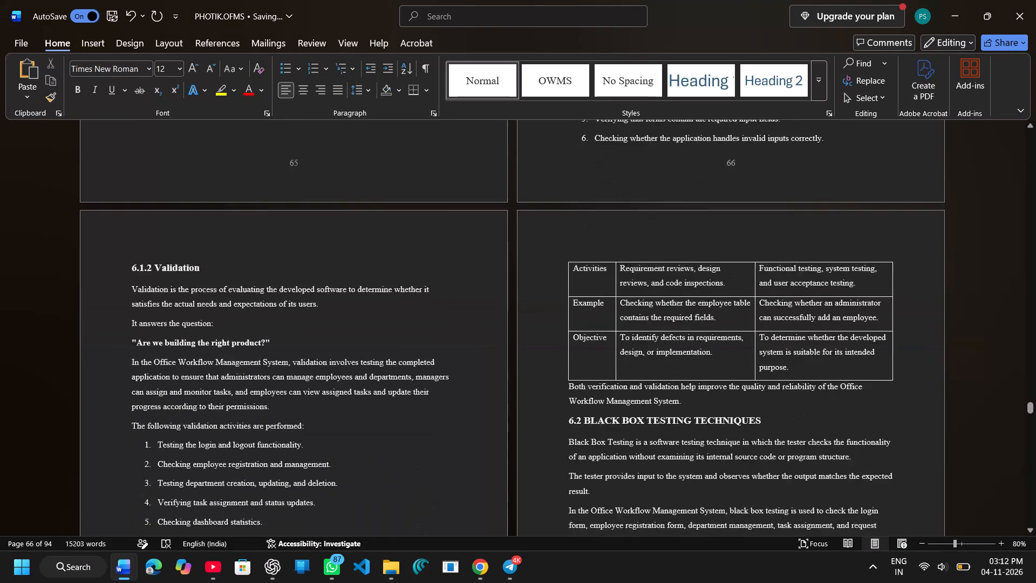
{"action": "scroll", "coordinate": [245, 274], "scroll_direction": "down", "scroll_amount": 2}
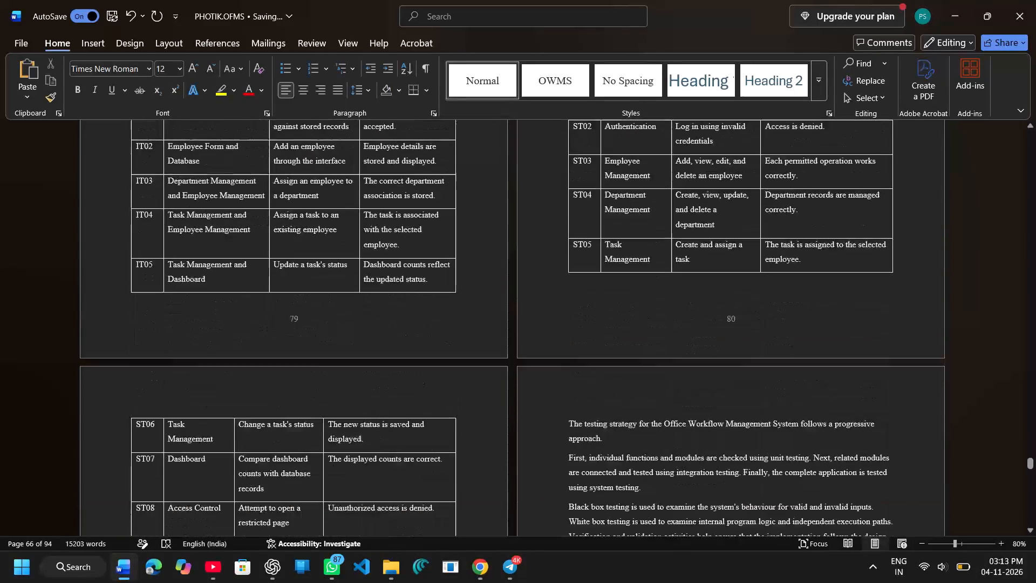
{"action": "scroll", "coordinate": [245, 274], "scroll_direction": "down", "scroll_amount": 1}
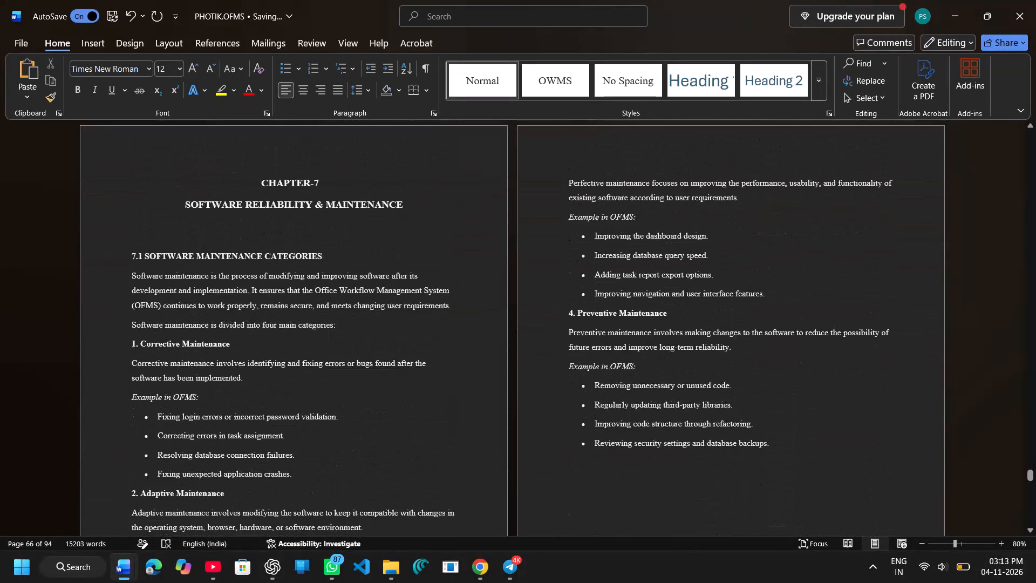
Look back from Chapter 7 through Chapter 6's test tables, Chapter 5's coding standards and Chapter 4's diagrams to the start of Chapter 4.
{"action": "scroll", "coordinate": [245, 274], "scroll_direction": "up", "scroll_amount": 11}
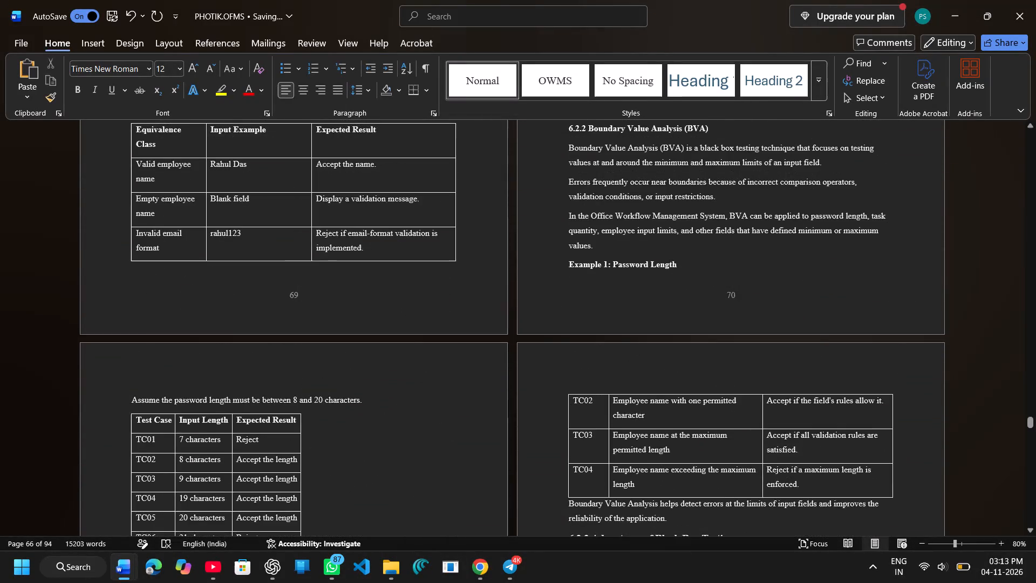
{"action": "scroll", "coordinate": [245, 274], "scroll_direction": "up", "scroll_amount": 8}
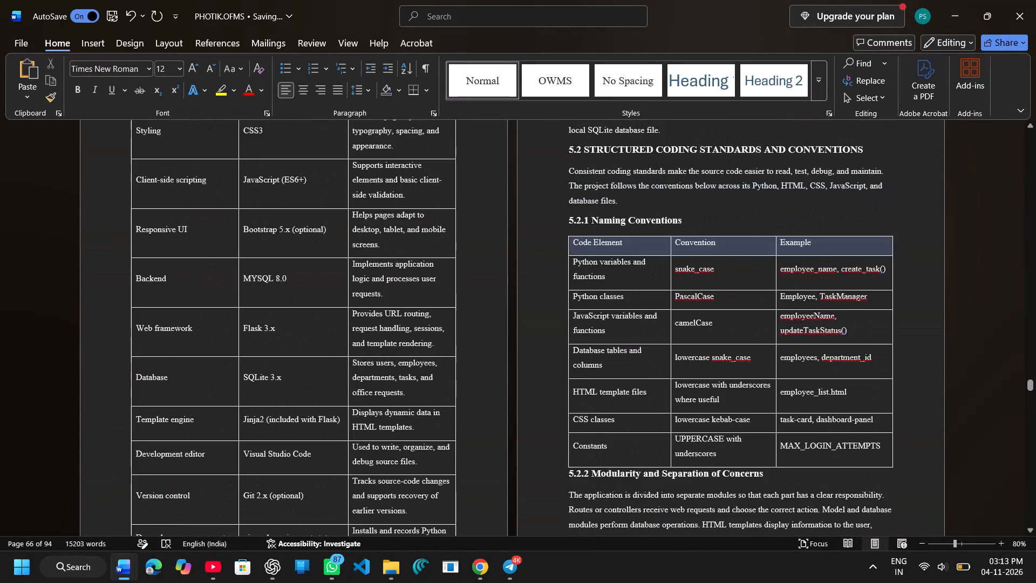
{"action": "scroll", "coordinate": [245, 274], "scroll_direction": "up", "scroll_amount": 2}
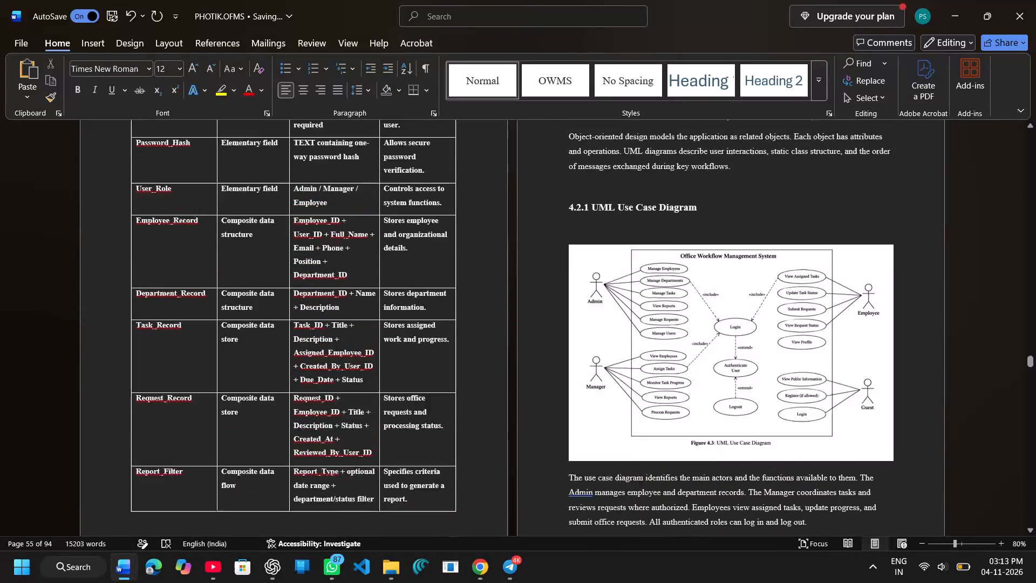
{"action": "scroll", "coordinate": [245, 274], "scroll_direction": "up", "scroll_amount": 2}
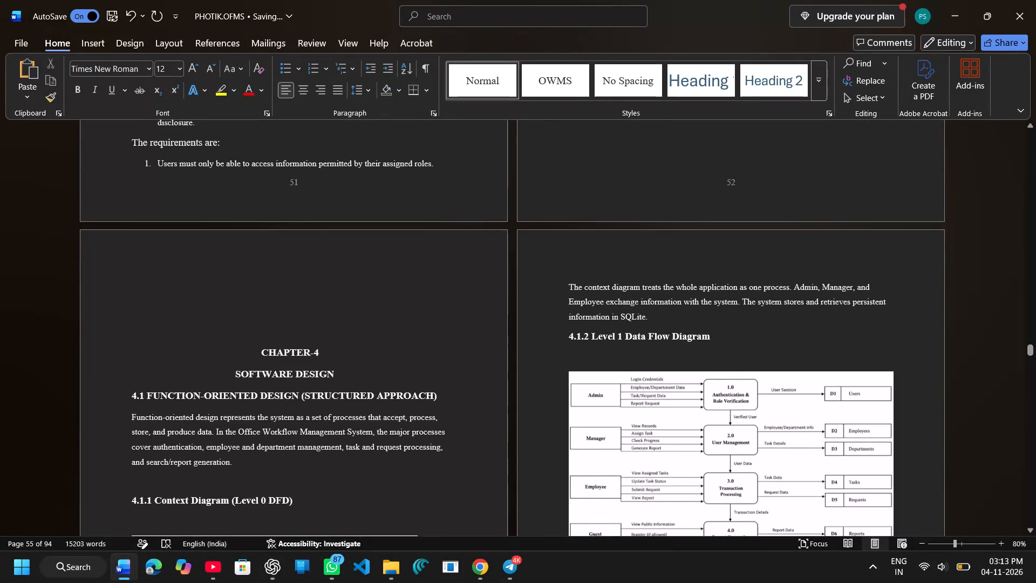
Look back through Chapter 3's non-functional and functional requirements to the start of section 3.3.
{"action": "scroll", "coordinate": [245, 274], "scroll_direction": "up", "scroll_amount": 3}
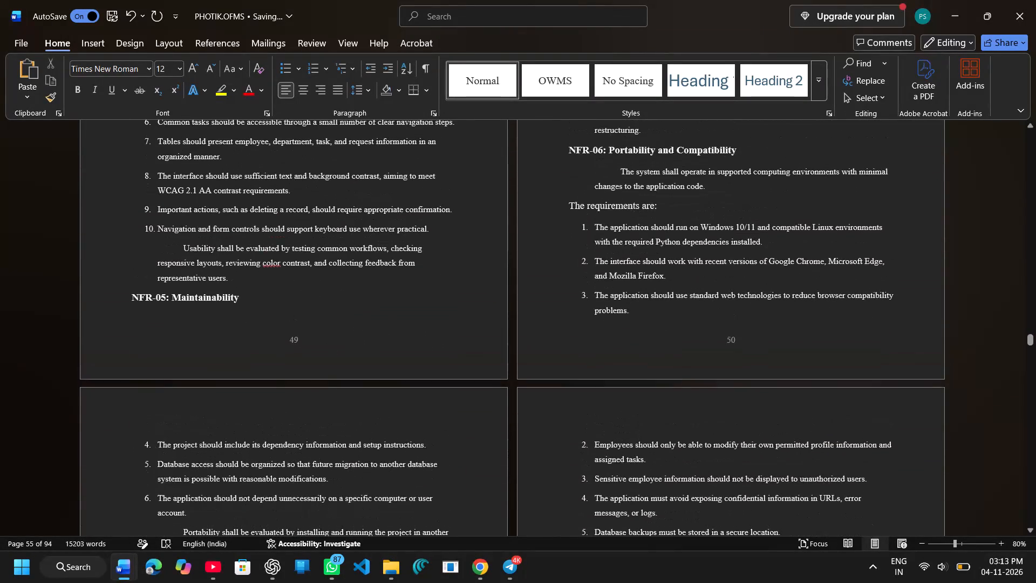
{"action": "scroll", "coordinate": [245, 274], "scroll_direction": "up", "scroll_amount": 3}
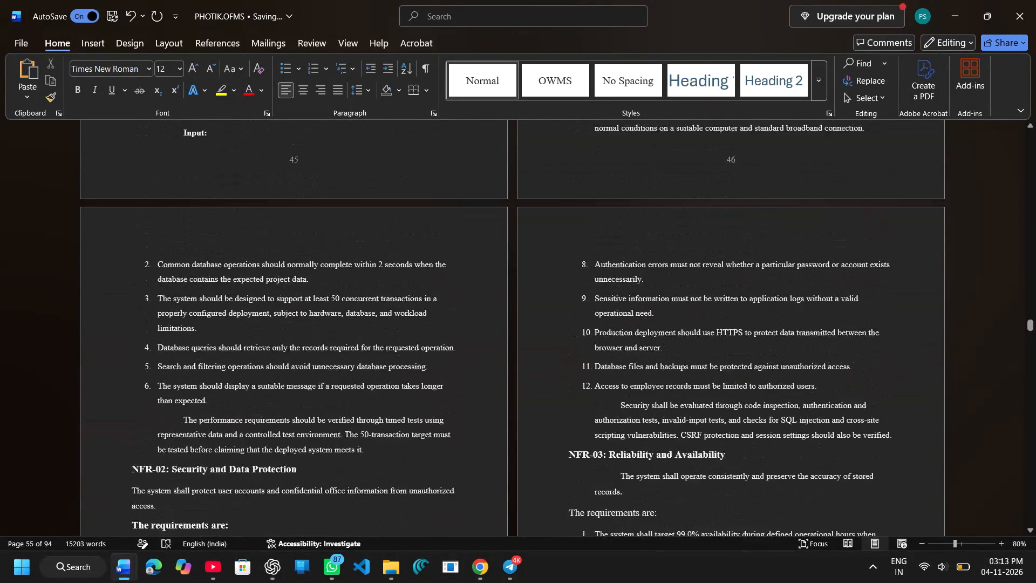
{"action": "scroll", "coordinate": [245, 274], "scroll_direction": "up", "scroll_amount": 3}
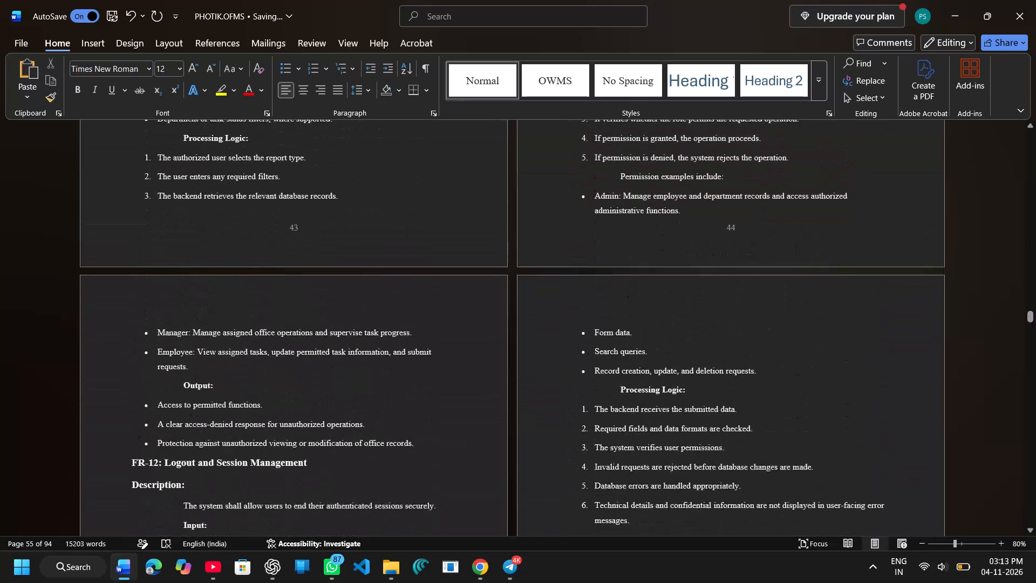
{"action": "scroll", "coordinate": [245, 274], "scroll_direction": "up", "scroll_amount": 3}
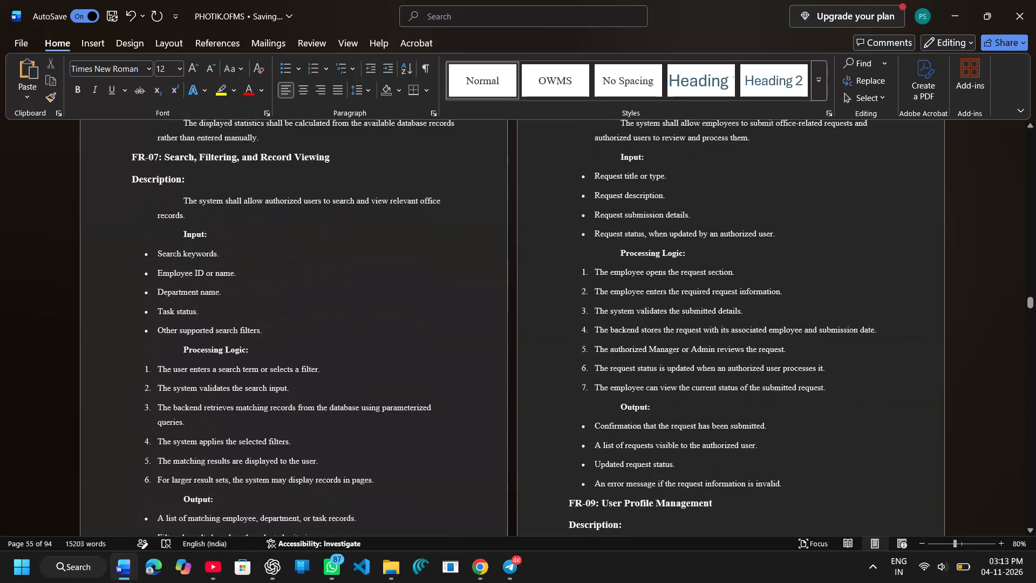
{"action": "scroll", "coordinate": [245, 274], "scroll_direction": "up", "scroll_amount": 3}
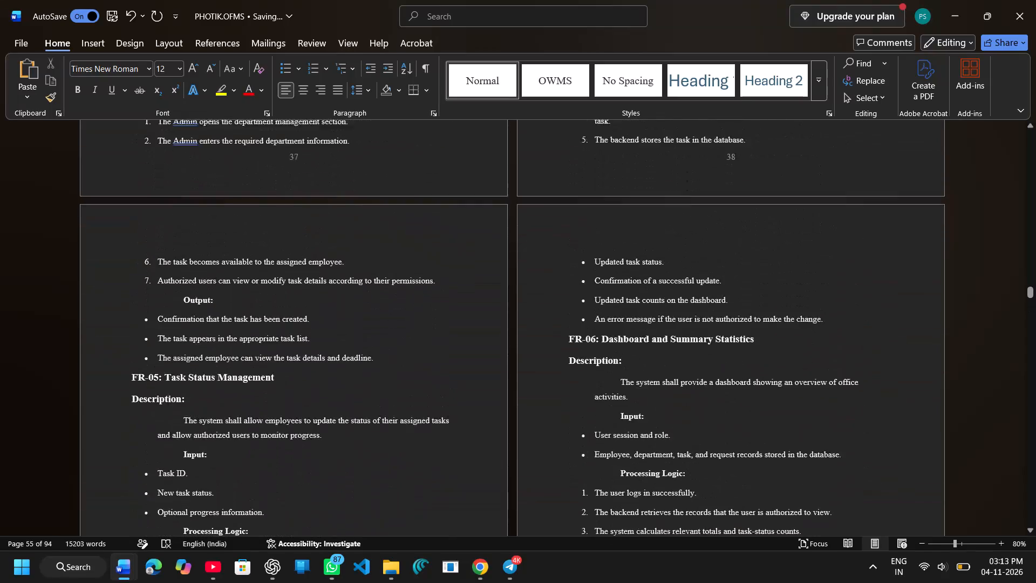
{"action": "scroll", "coordinate": [245, 274], "scroll_direction": "up", "scroll_amount": 3}
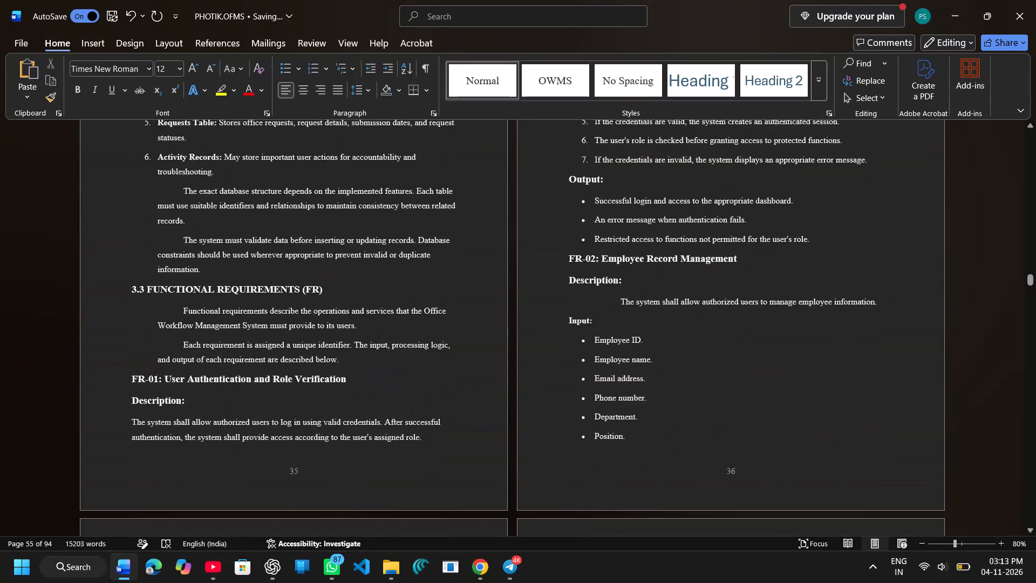
Look back through Chapter 3's hardware, software and system function sections to Chapter 2's Gantt chart and process model and Chapter 1's schedule feasibility.
{"action": "scroll", "coordinate": [245, 274], "scroll_direction": "up", "scroll_amount": 4}
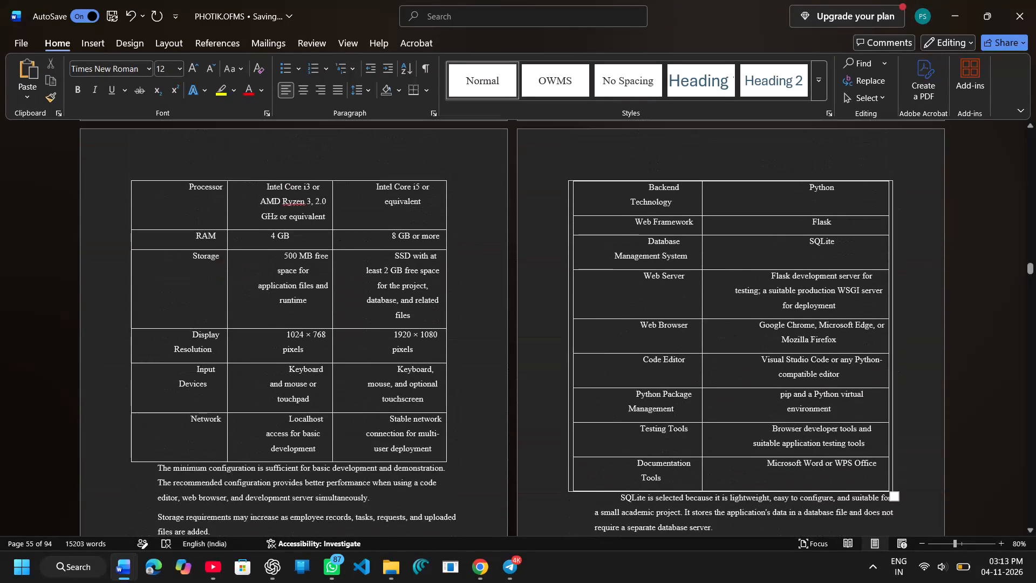
{"action": "scroll", "coordinate": [245, 274], "scroll_direction": "up", "scroll_amount": 2}
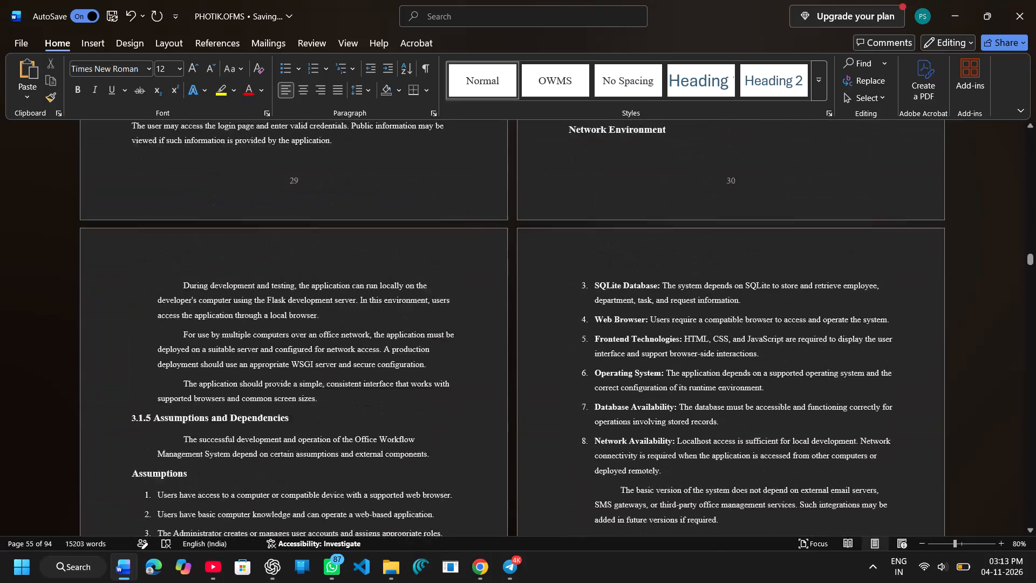
{"action": "scroll", "coordinate": [245, 274], "scroll_direction": "up", "scroll_amount": 6}
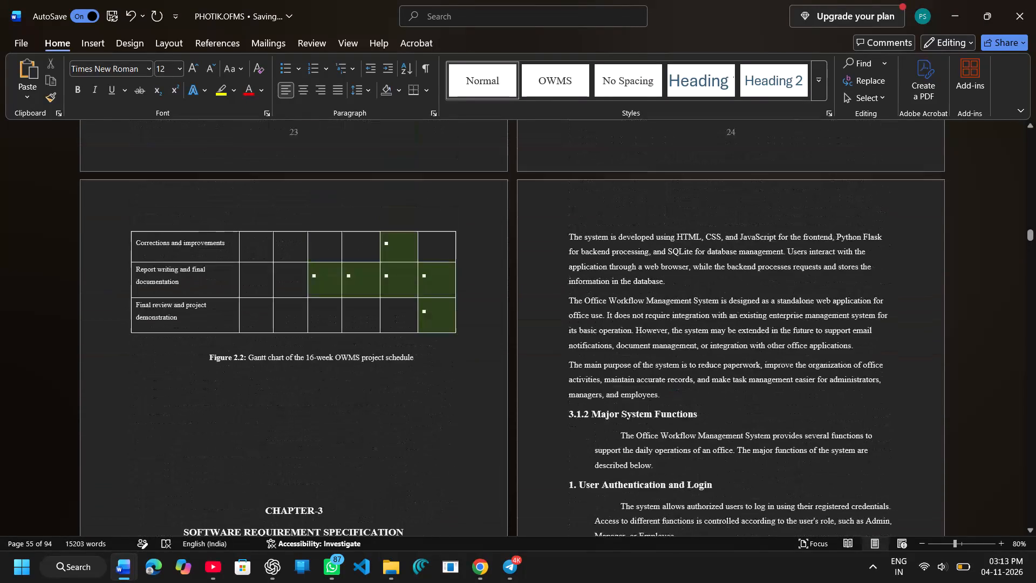
{"action": "scroll", "coordinate": [245, 274], "scroll_direction": "up", "scroll_amount": 2}
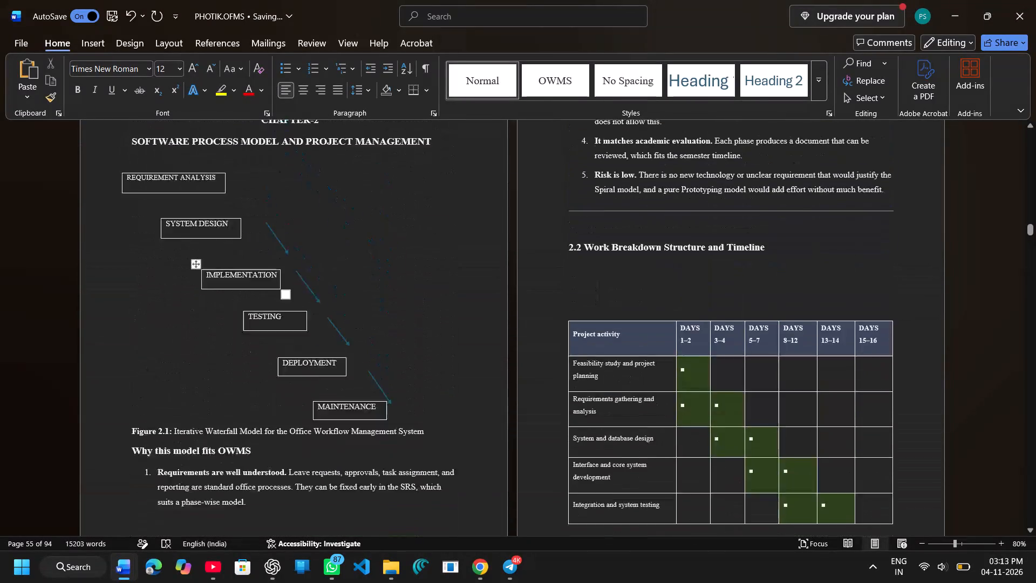
{"action": "scroll", "coordinate": [245, 274], "scroll_direction": "up", "scroll_amount": 1}
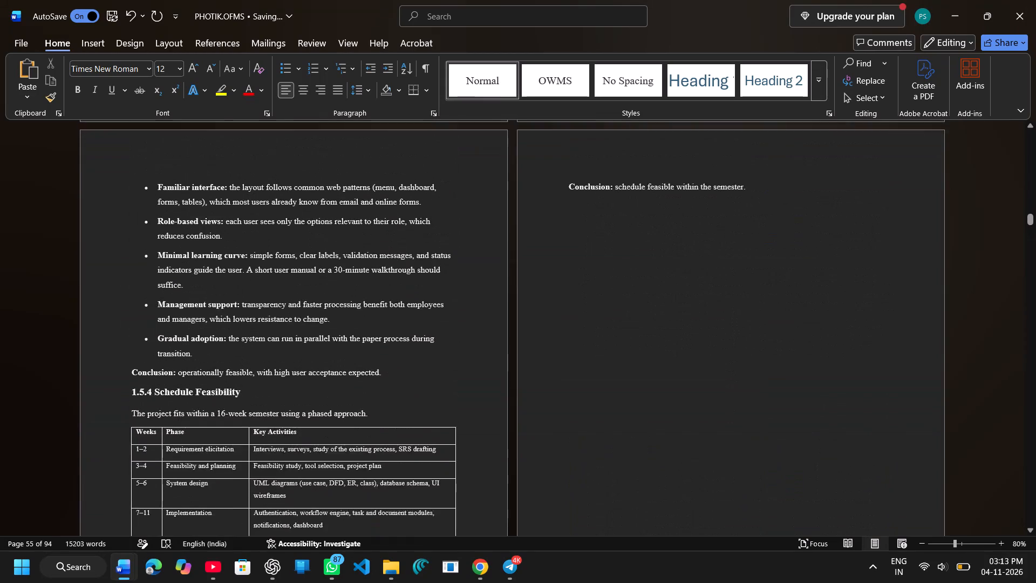
Review forward from Chapter 2's waterfall diagram and project timeline through Chapter 3's requirements to the start of Chapter 4.
{"action": "scroll", "coordinate": [245, 274], "scroll_direction": "down", "scroll_amount": 1}
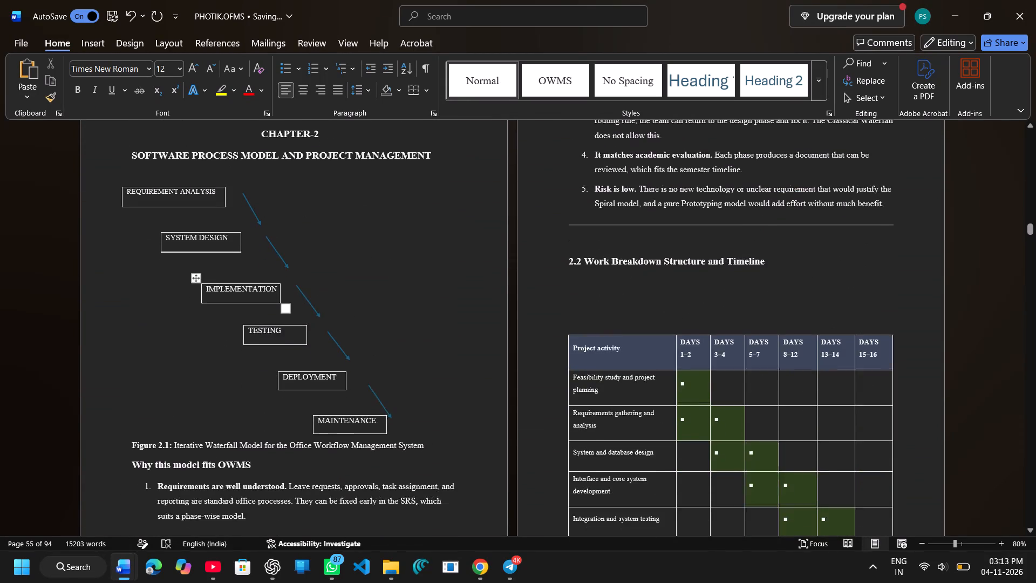
{"action": "scroll", "coordinate": [245, 274], "scroll_direction": "down", "scroll_amount": 1}
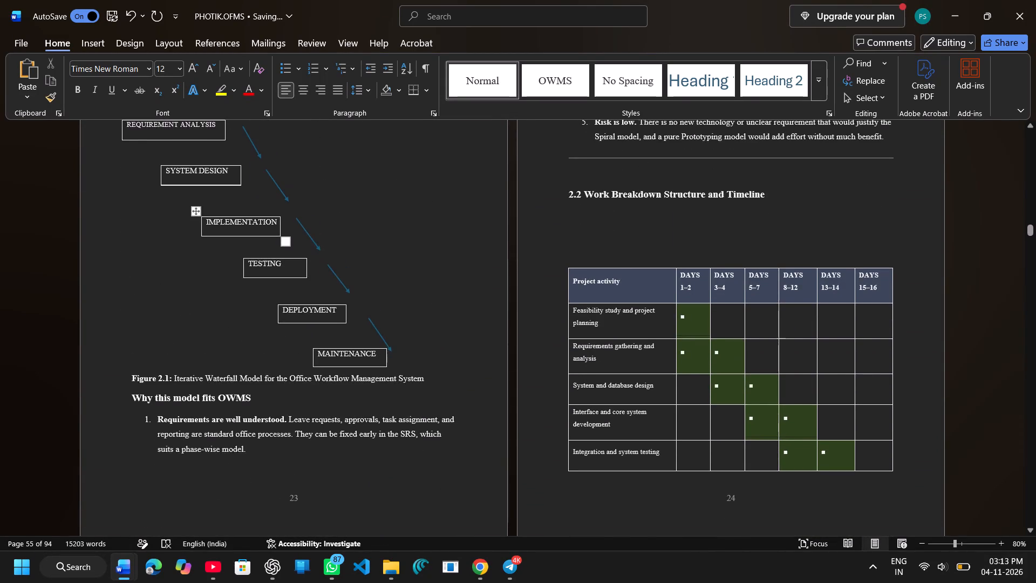
{"action": "scroll", "coordinate": [245, 274], "scroll_direction": "down", "scroll_amount": 3}
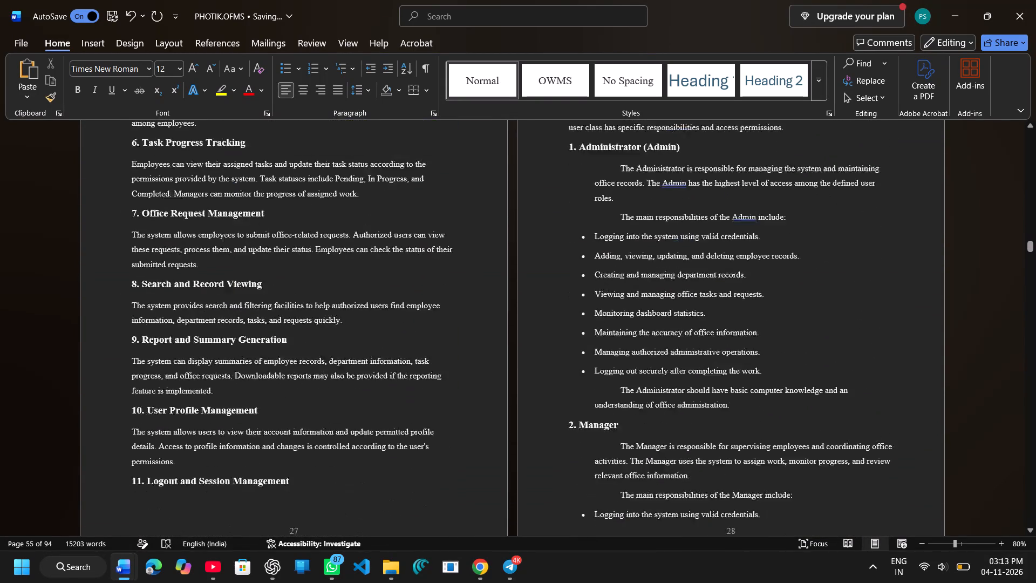
{"action": "scroll", "coordinate": [245, 274], "scroll_direction": "down", "scroll_amount": 3}
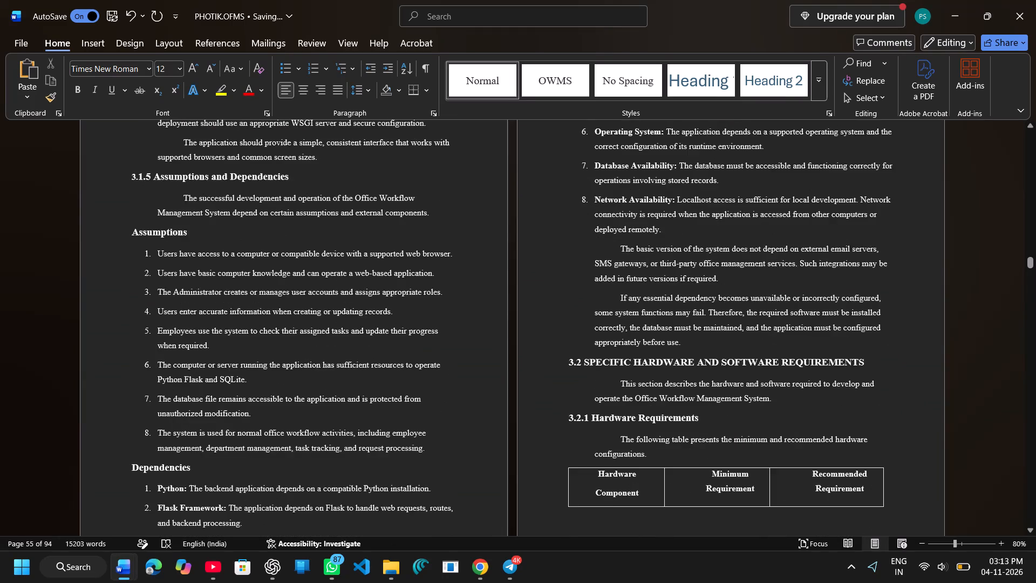
{"action": "scroll", "coordinate": [245, 274], "scroll_direction": "up", "scroll_amount": 5}
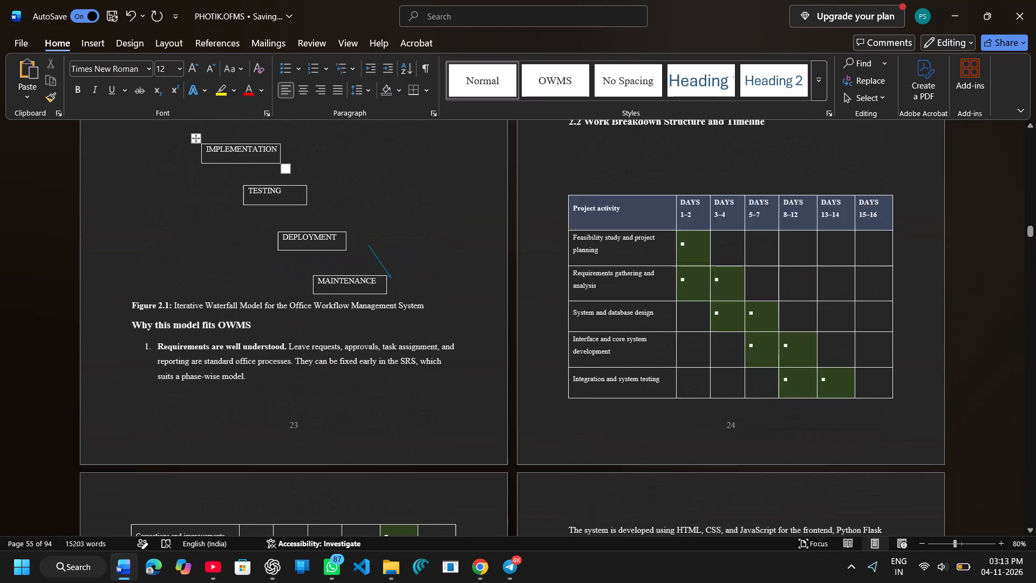
{"action": "scroll", "coordinate": [245, 274], "scroll_direction": "down", "scroll_amount": 7}
{"action": "scroll", "coordinate": [245, 274], "scroll_direction": "down", "scroll_amount": 16}
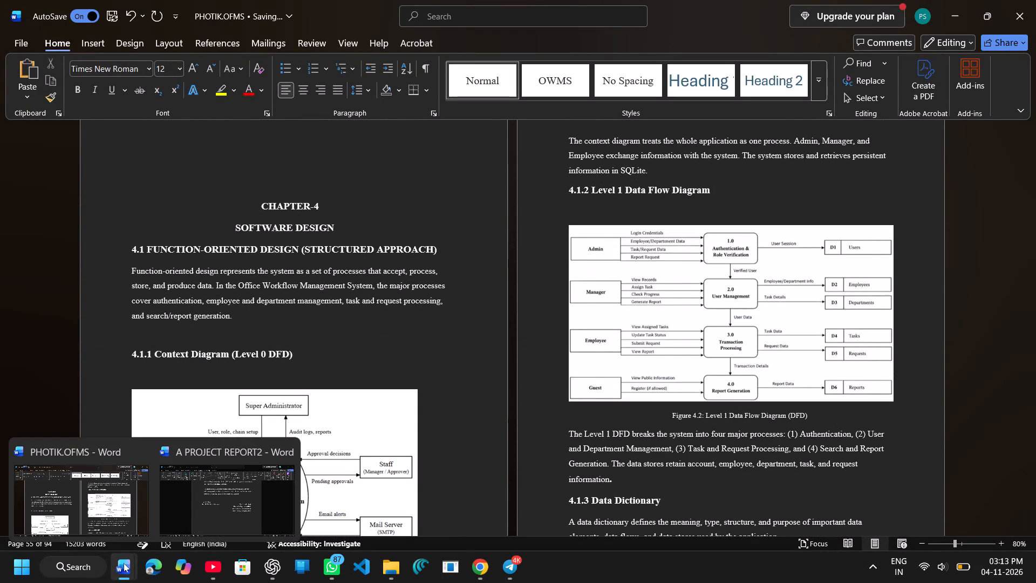
Switch to the A PROJECT REPORT2 document and move its file into the Documents folder of OneDrive - Personal.
{"action": "left_click", "coordinate": [201, 503]}
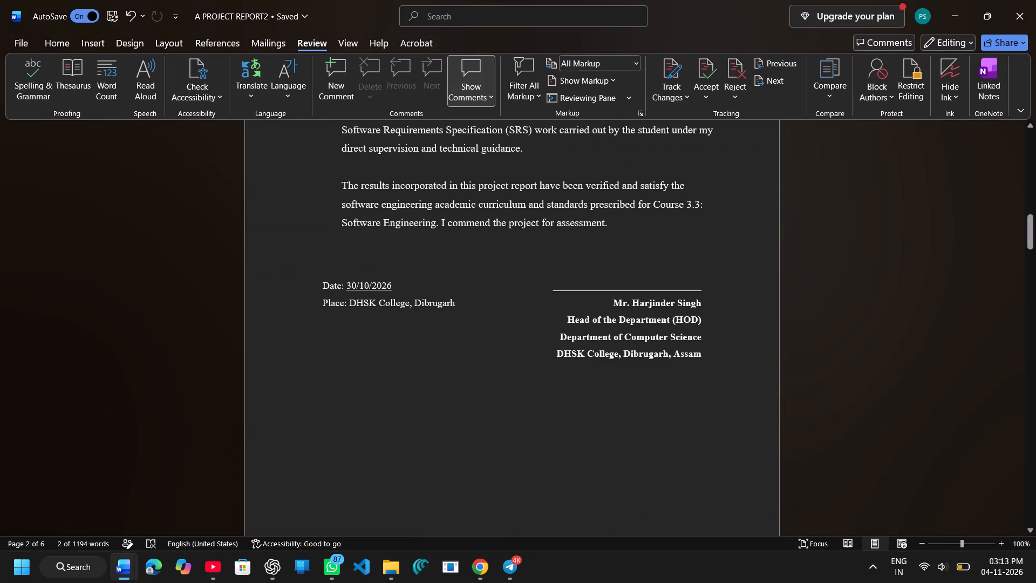
{"action": "left_click", "coordinate": [301, 13]}
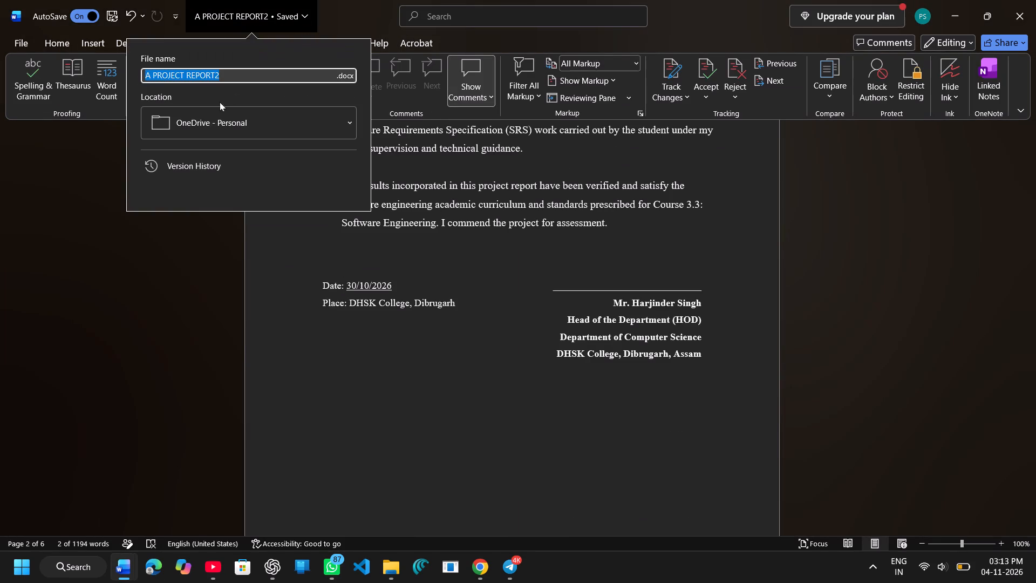
{"action": "left_click", "coordinate": [228, 73]}
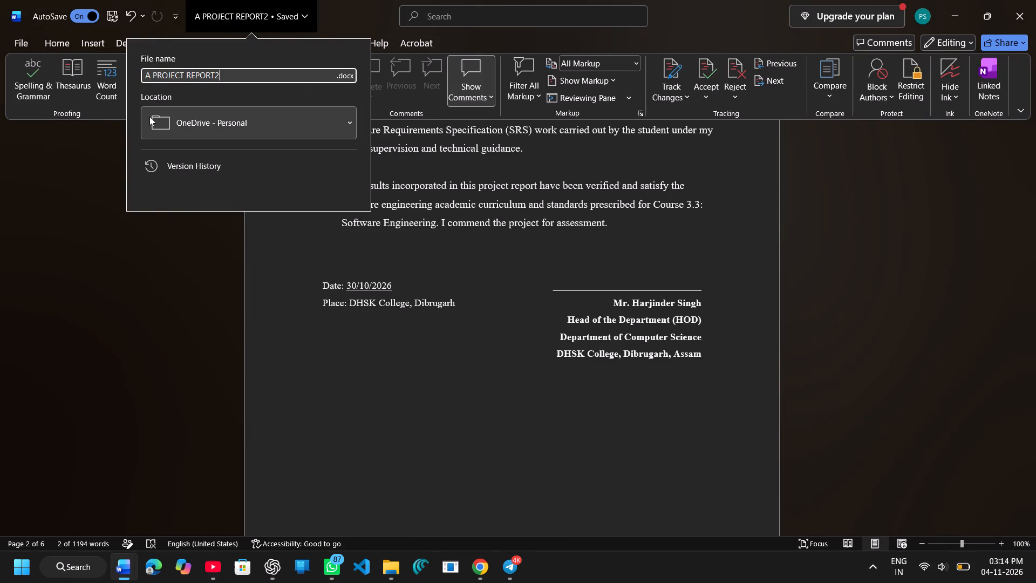
{"action": "left_click", "coordinate": [149, 117]}
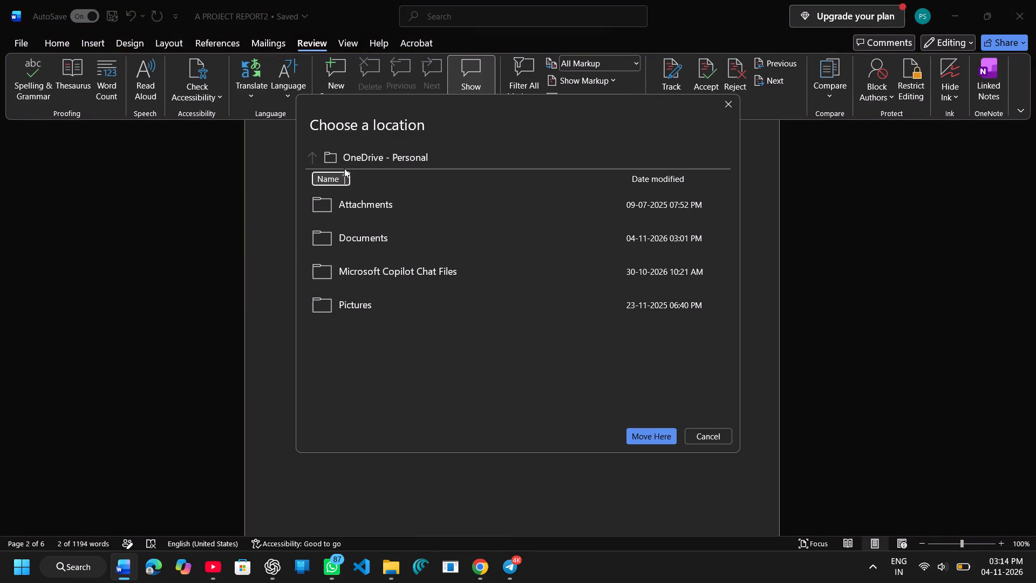
{"action": "left_click", "coordinate": [321, 156]}
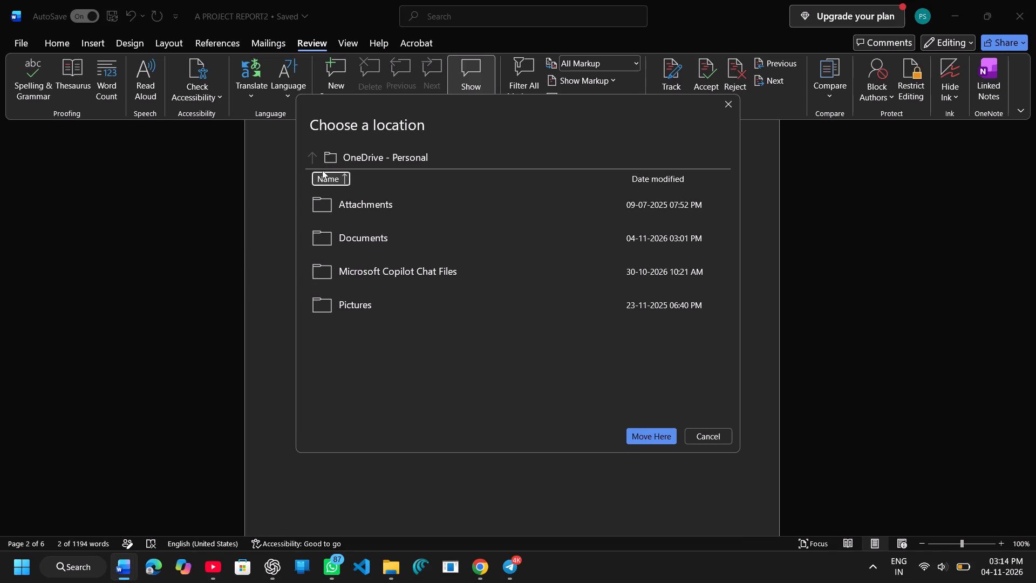
{"action": "left_click", "coordinate": [322, 179]}
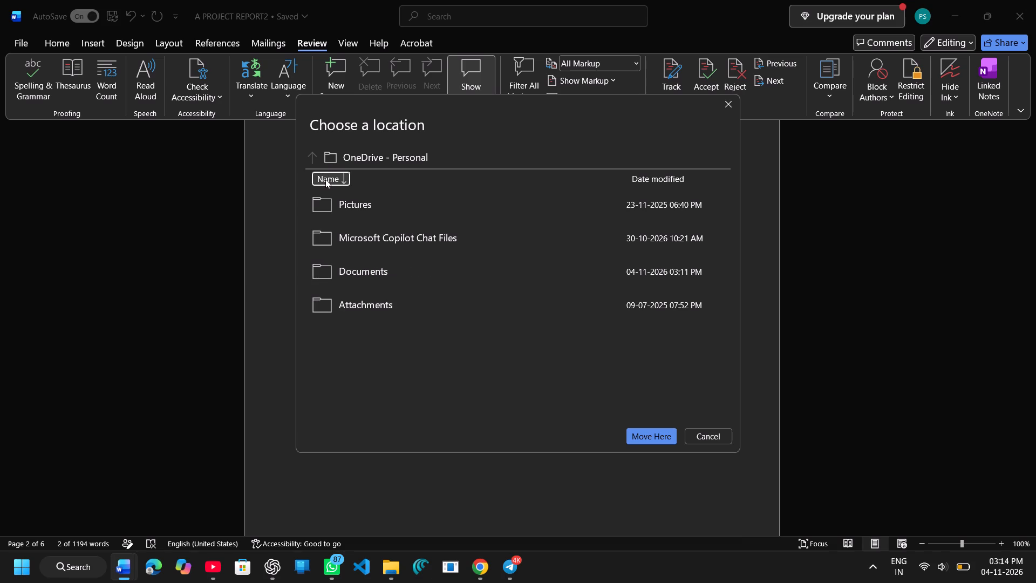
{"action": "left_click", "coordinate": [327, 179]}
{"action": "left_click", "coordinate": [327, 179]}
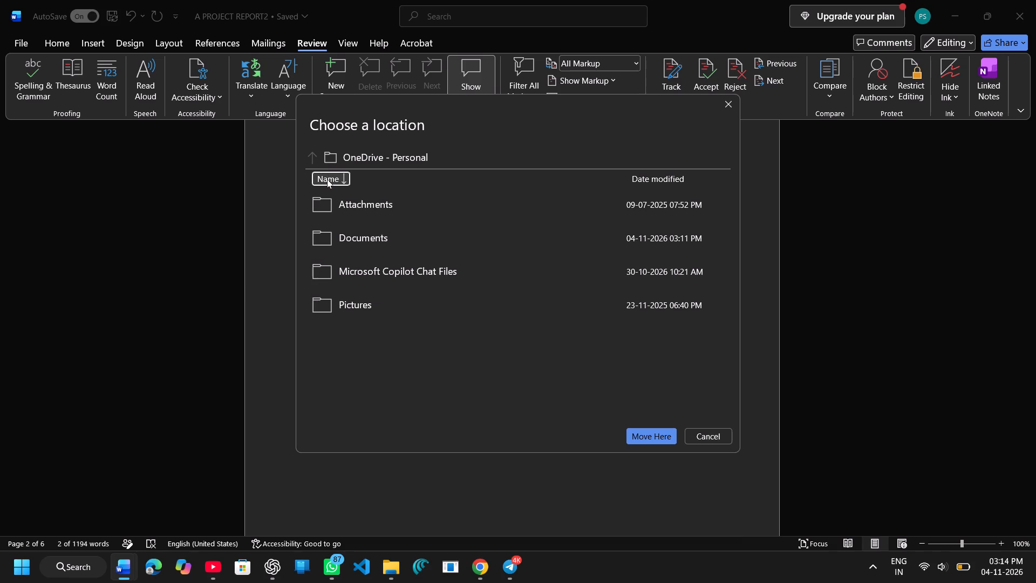
{"action": "left_click", "coordinate": [329, 173]}
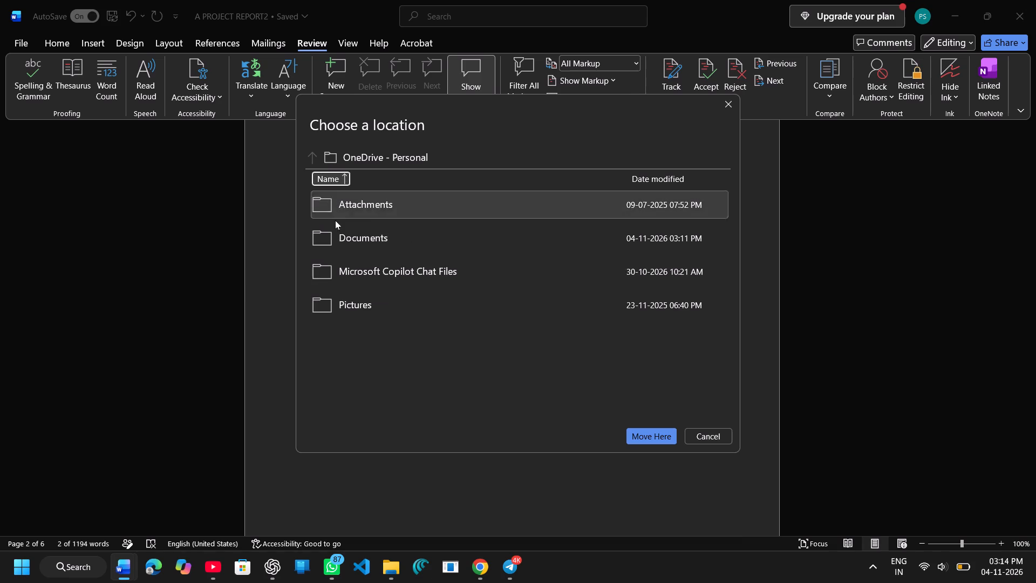
{"action": "left_click", "coordinate": [335, 234]}
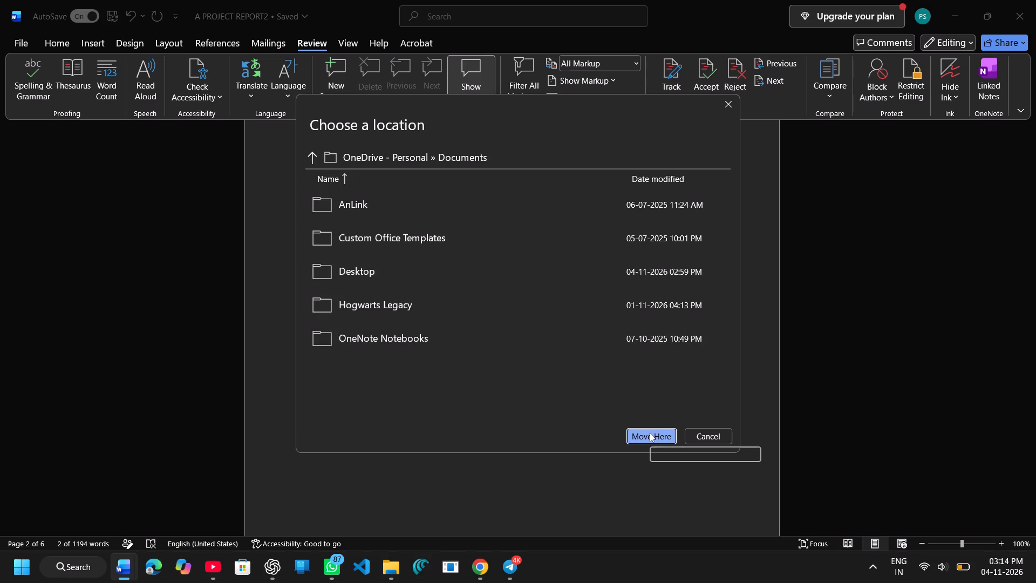
{"action": "double_click", "coordinate": [650, 433]}
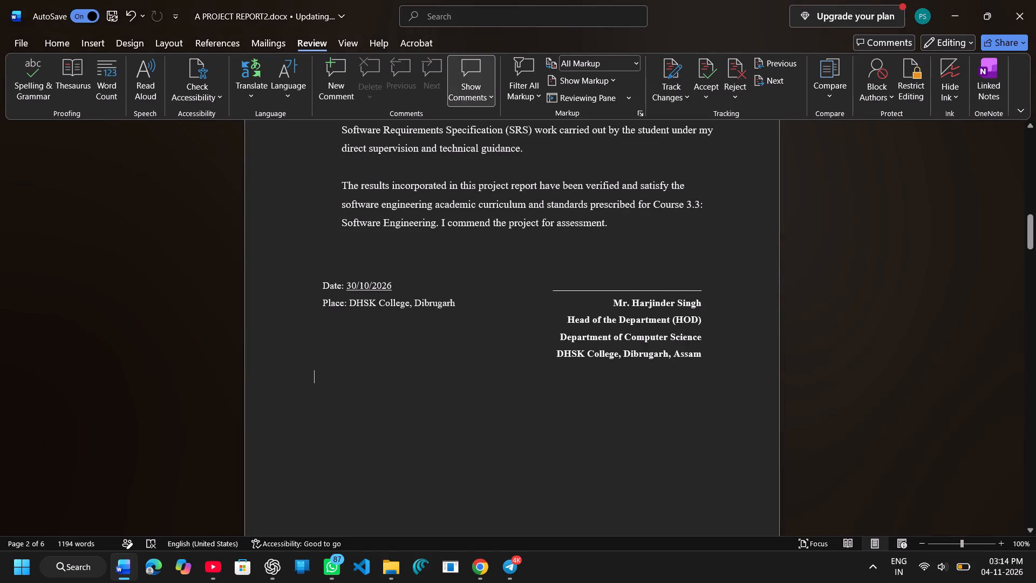
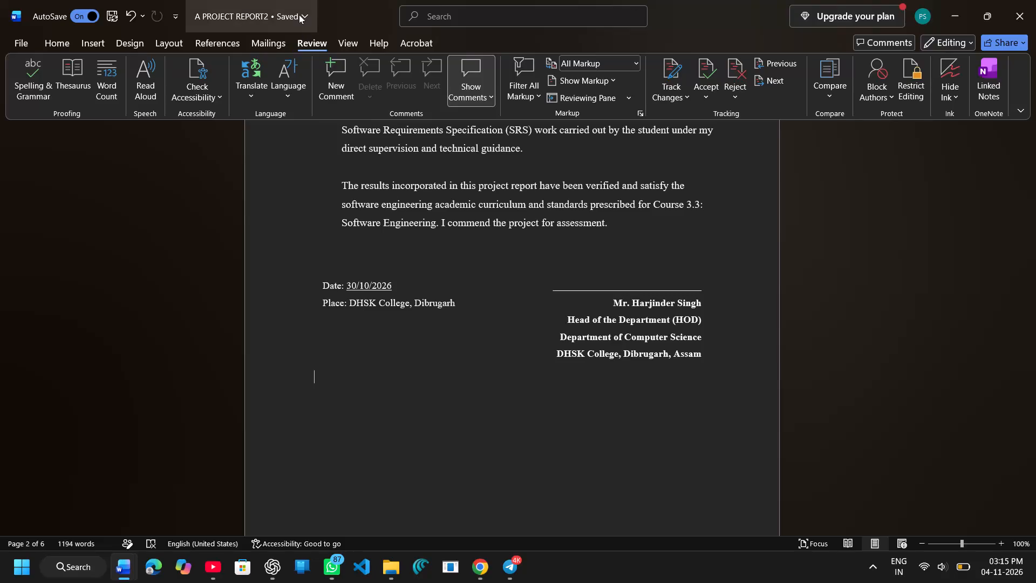
Move the A PROJECT REPORT2 file from Documents to the Pictures folder of OneDrive - Personal.
{"action": "left_click", "coordinate": [223, 75]}
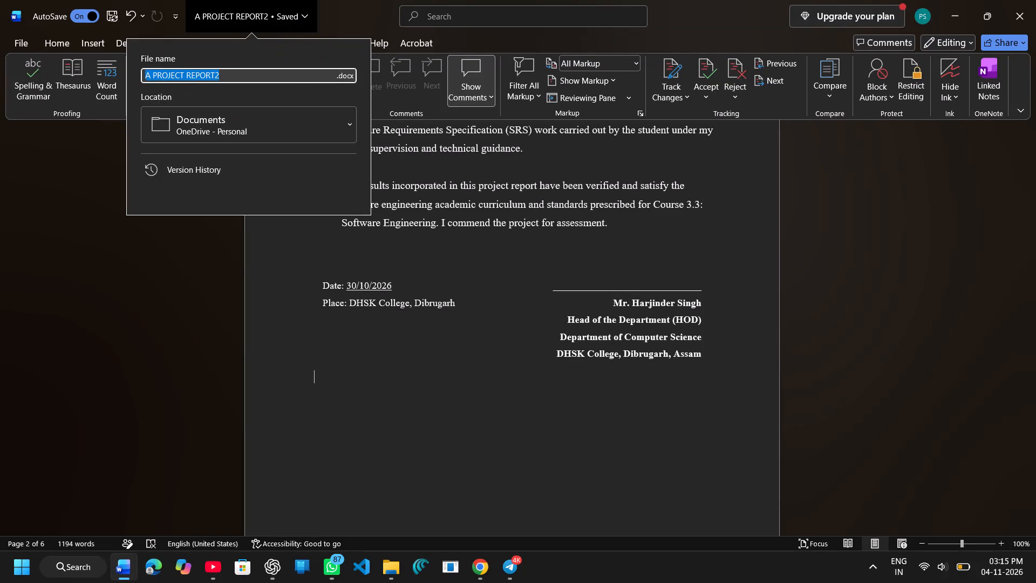
{"action": "left_click", "coordinate": [243, 128]}
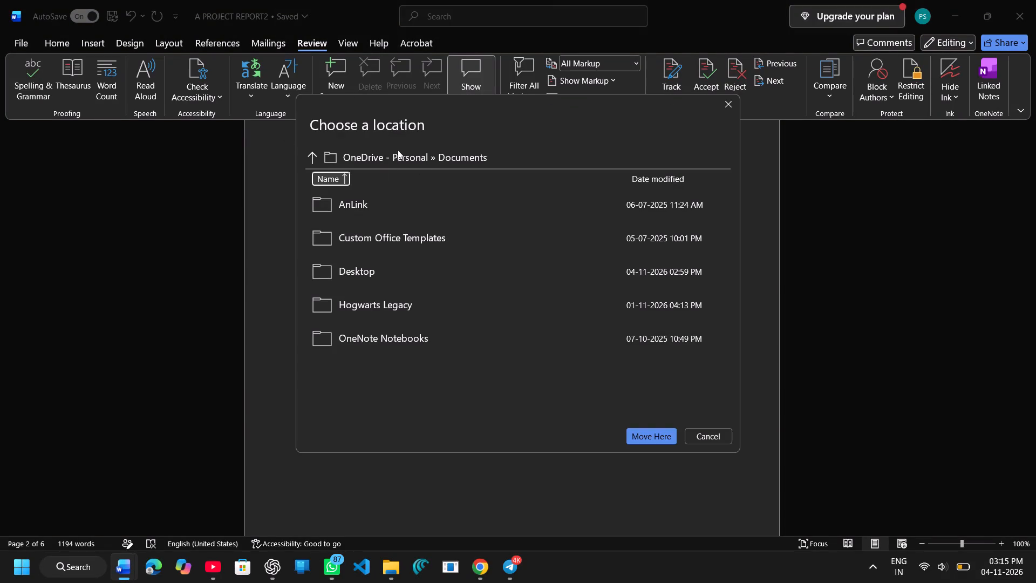
{"action": "left_click", "coordinate": [432, 153]}
{"action": "left_click", "coordinate": [459, 154]}
{"action": "left_click_drag", "start_coordinate": [459, 154], "coordinate": [311, 161]}
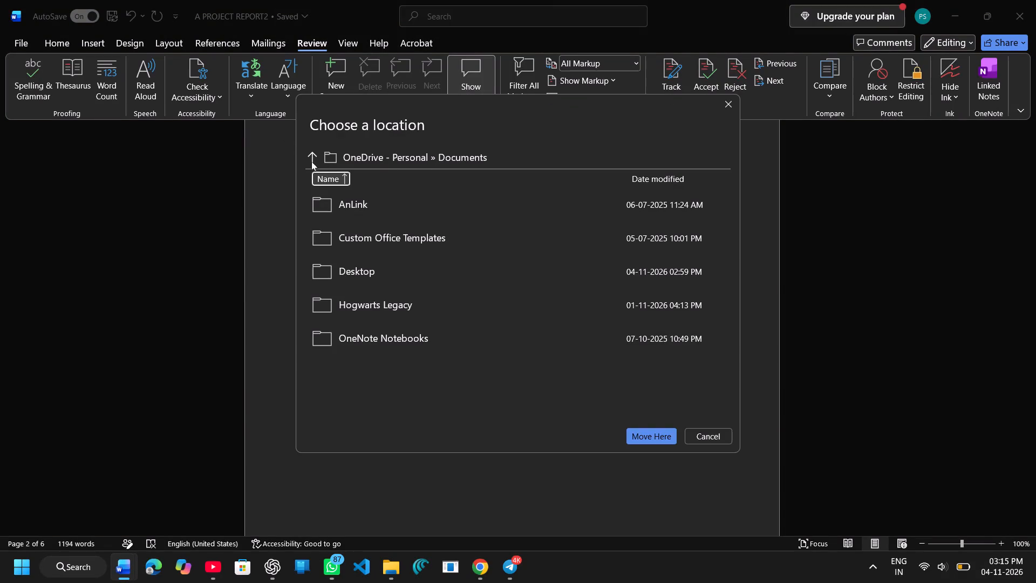
{"action": "left_click_drag", "start_coordinate": [311, 161], "coordinate": [303, 158]}
{"action": "left_click", "coordinate": [309, 158]}
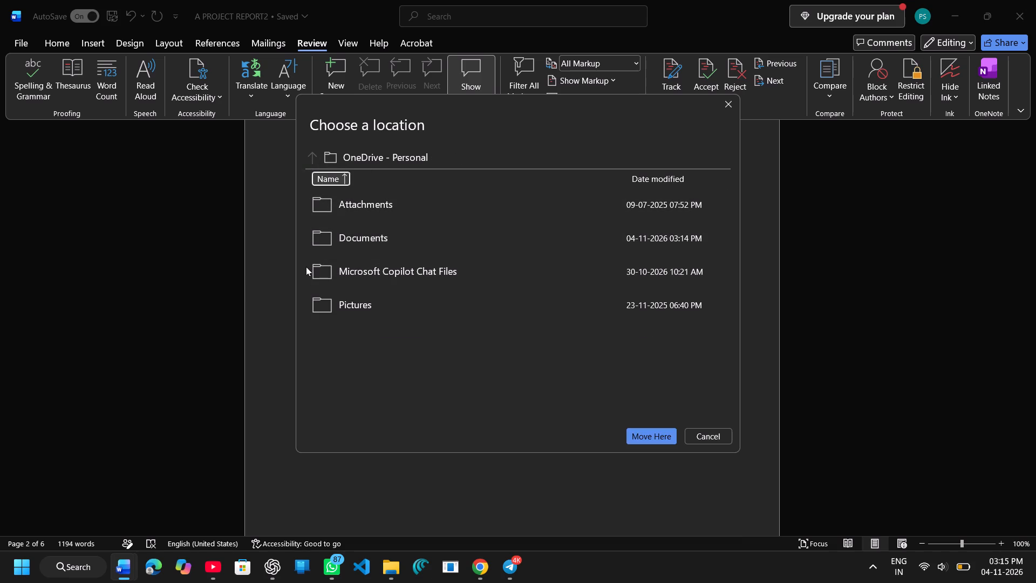
{"action": "double_click", "coordinate": [315, 297]}
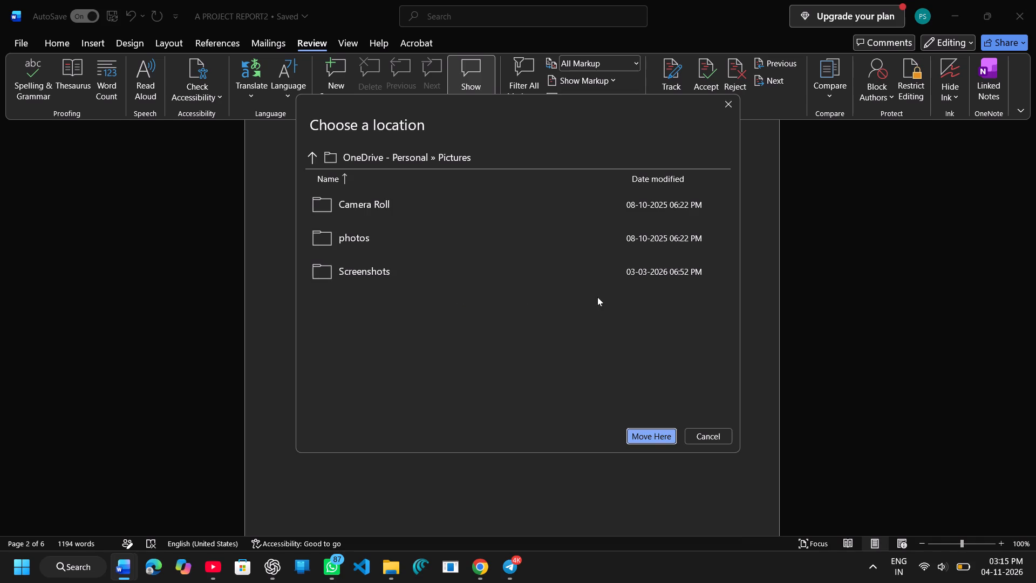
{"action": "double_click", "coordinate": [662, 431]}
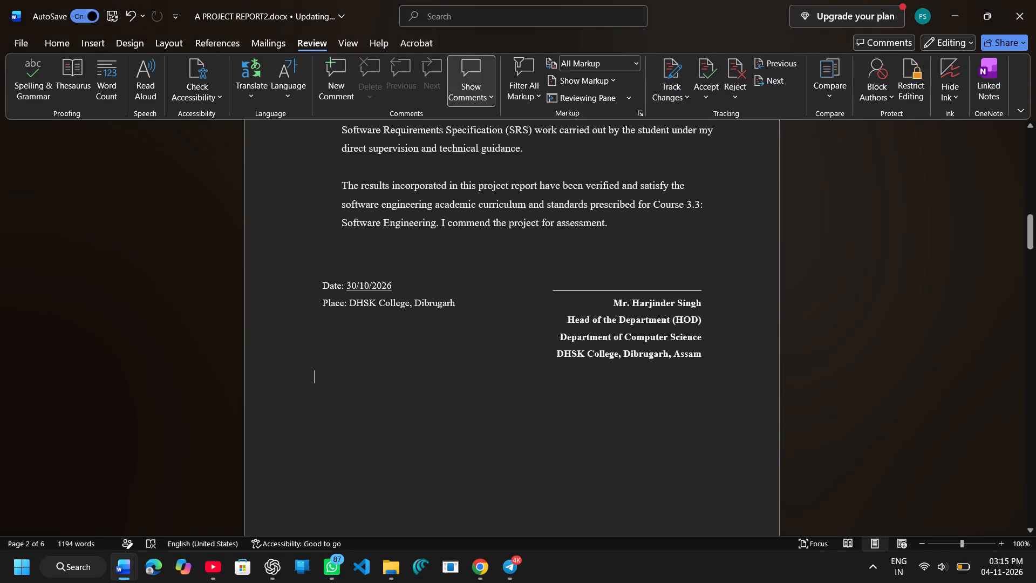
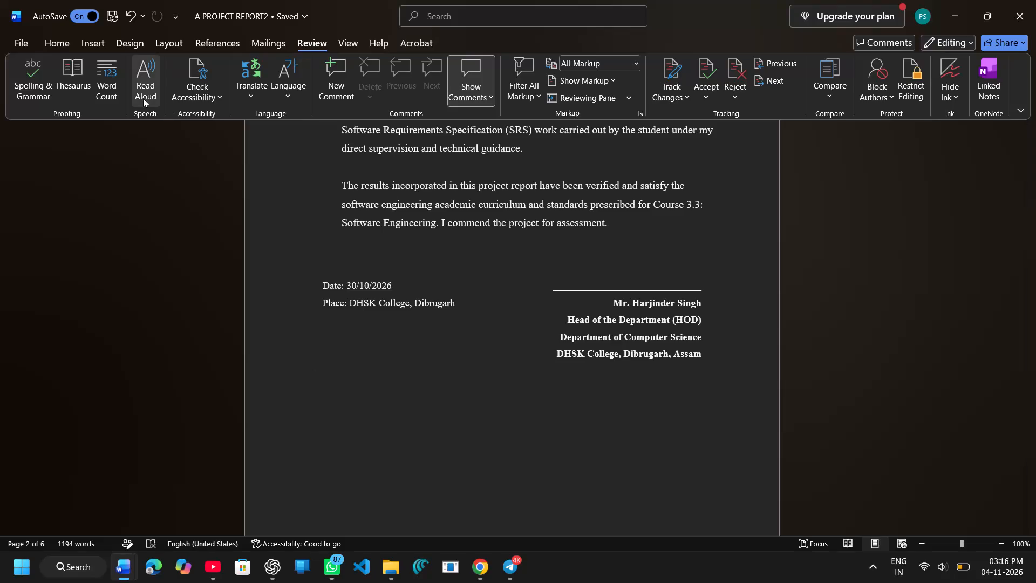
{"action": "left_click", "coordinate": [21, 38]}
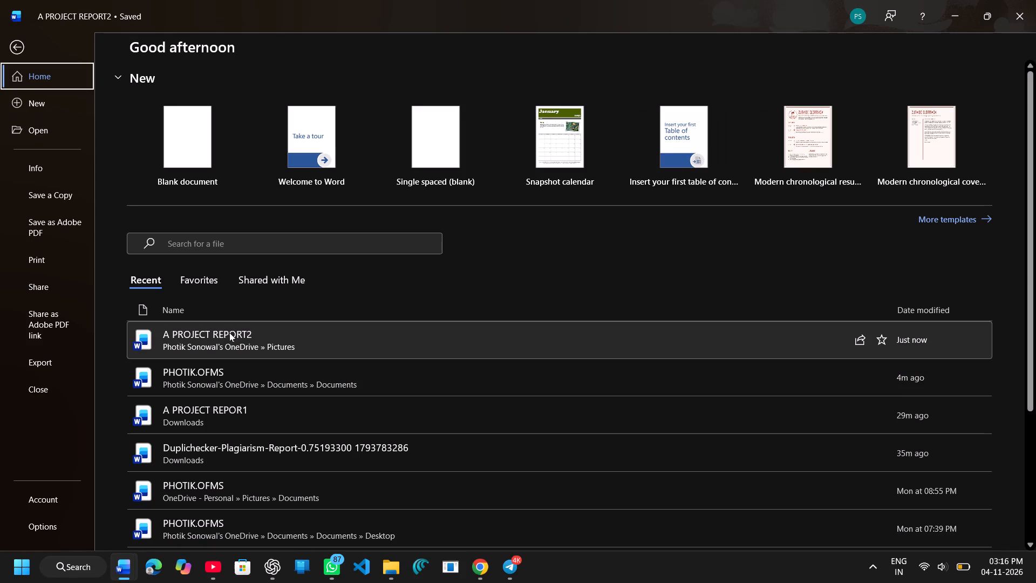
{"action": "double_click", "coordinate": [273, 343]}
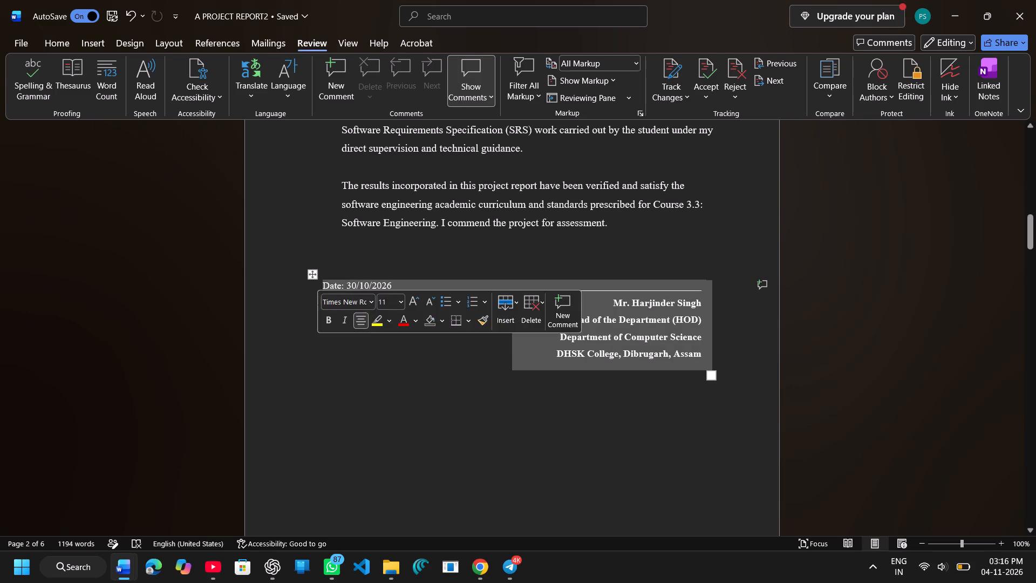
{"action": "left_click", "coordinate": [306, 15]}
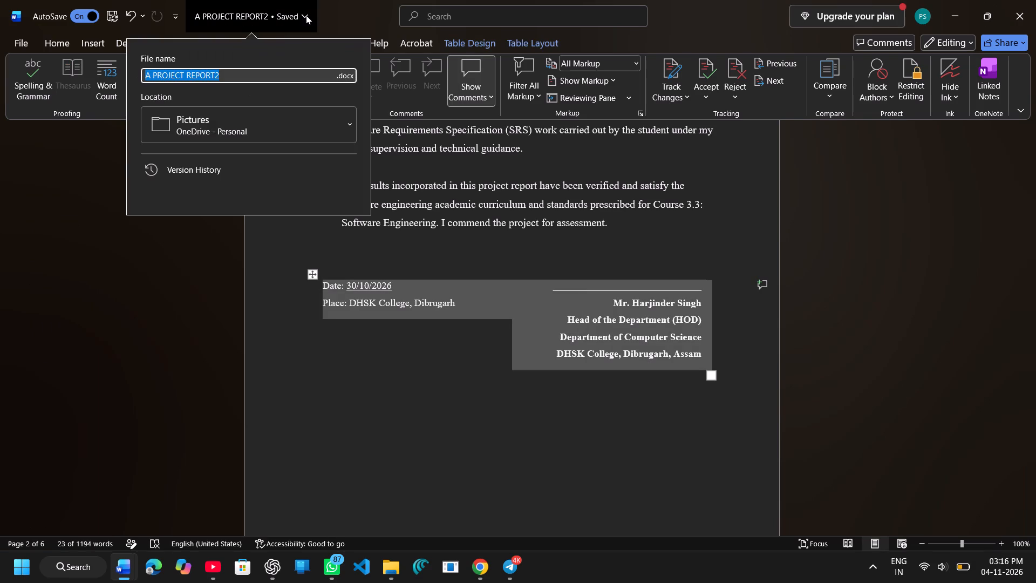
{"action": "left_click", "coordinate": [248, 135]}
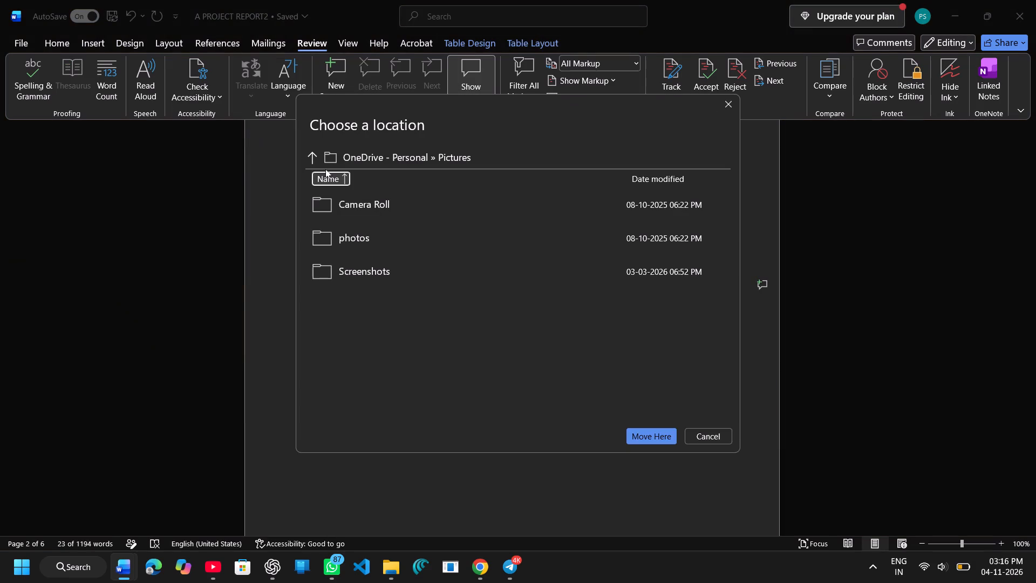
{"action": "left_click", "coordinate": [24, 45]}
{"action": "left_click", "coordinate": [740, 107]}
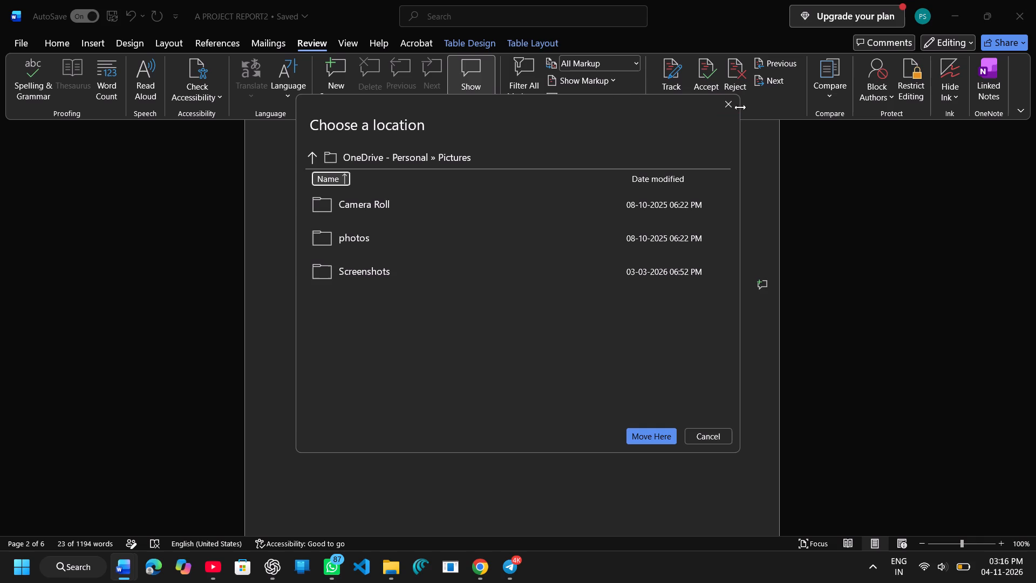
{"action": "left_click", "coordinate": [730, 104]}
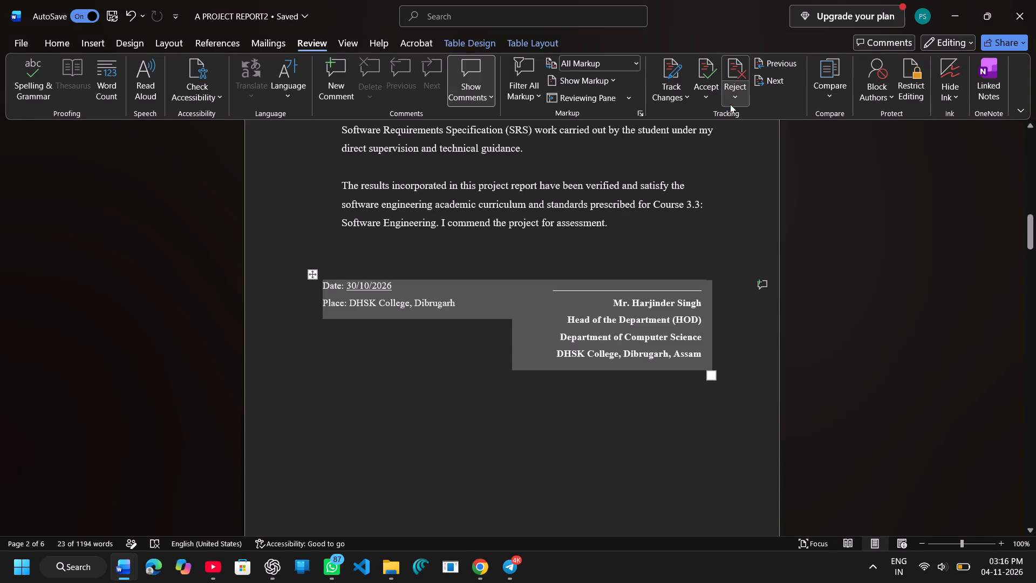
Export A PROJECT REPORT2 as a Word Document to the Pictures folder, replacing the existing file of that name.
{"action": "left_click", "coordinate": [23, 42]}
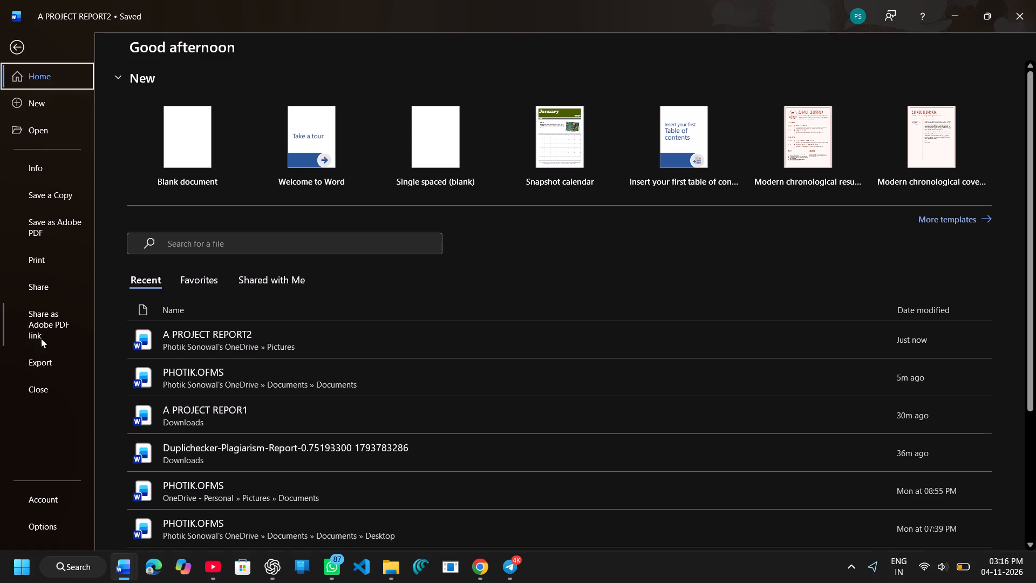
{"action": "left_click", "coordinate": [47, 369]}
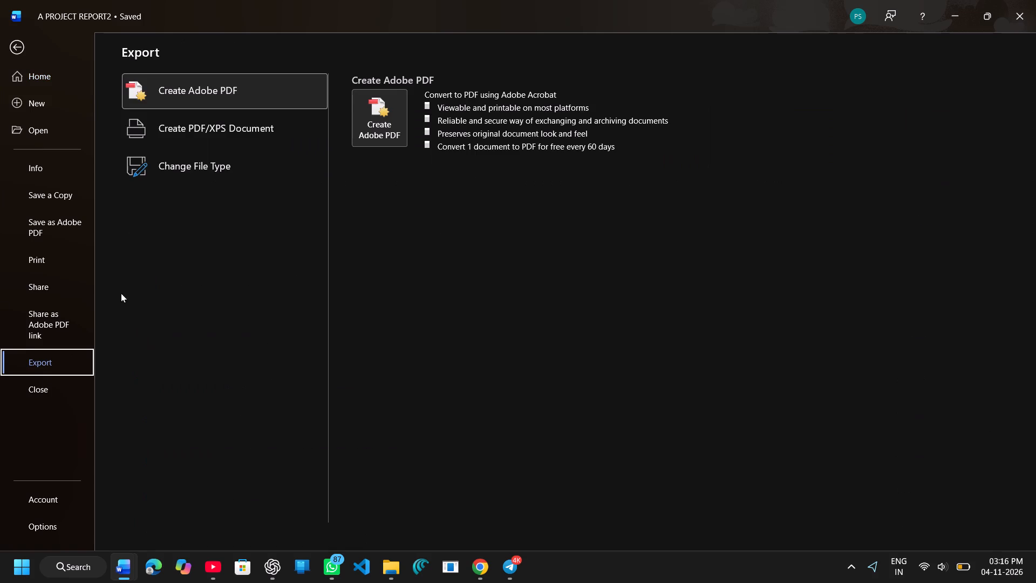
{"action": "left_click", "coordinate": [228, 162]}
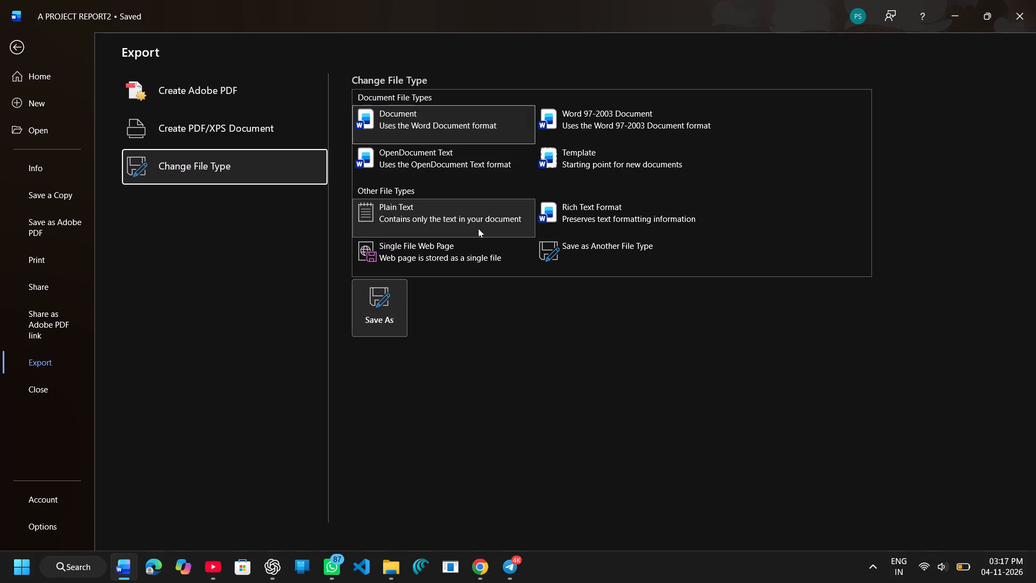
{"action": "left_click", "coordinate": [390, 298]}
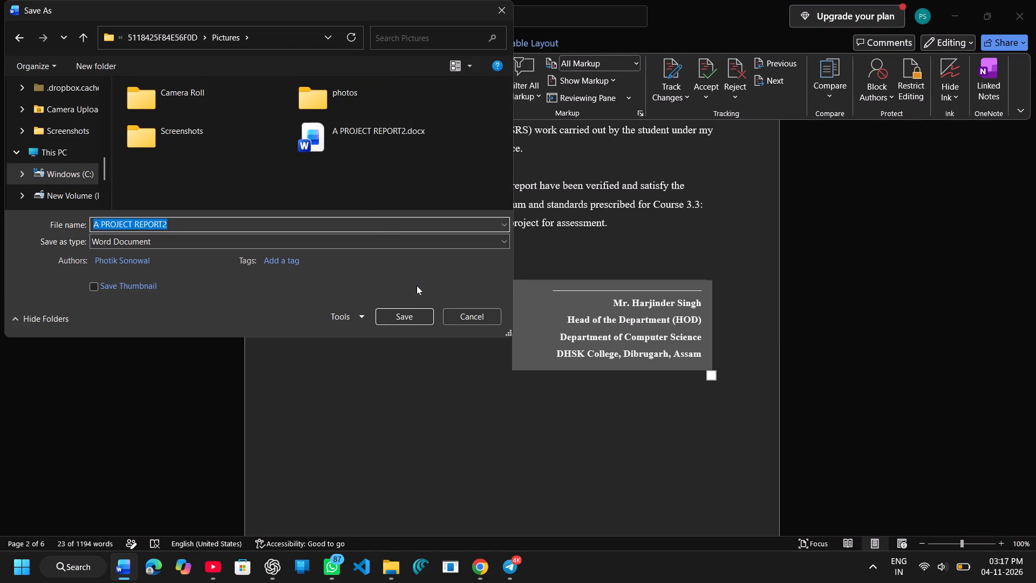
{"action": "left_click", "coordinate": [411, 317]}
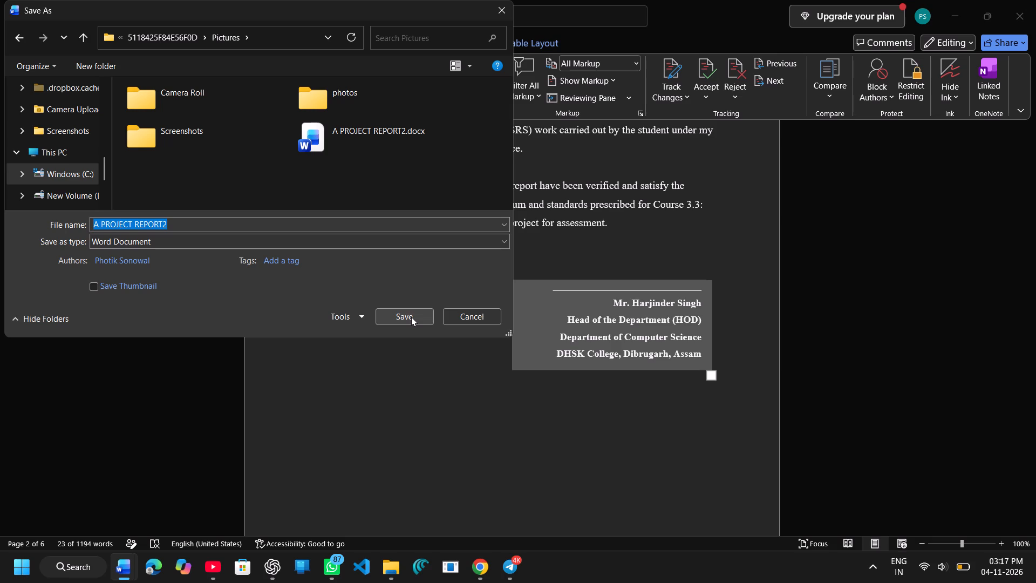
{"action": "left_click", "coordinate": [411, 317]}
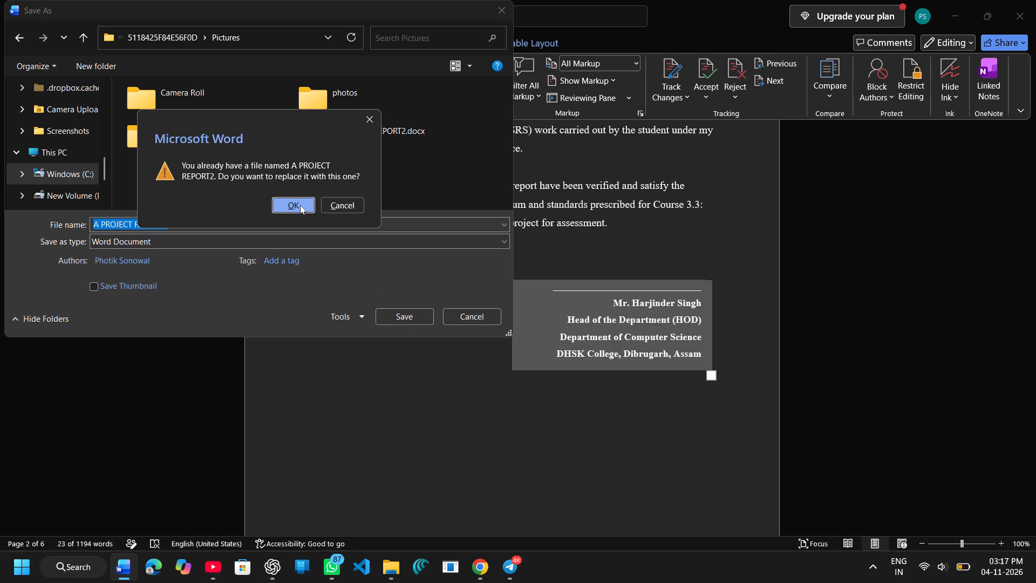
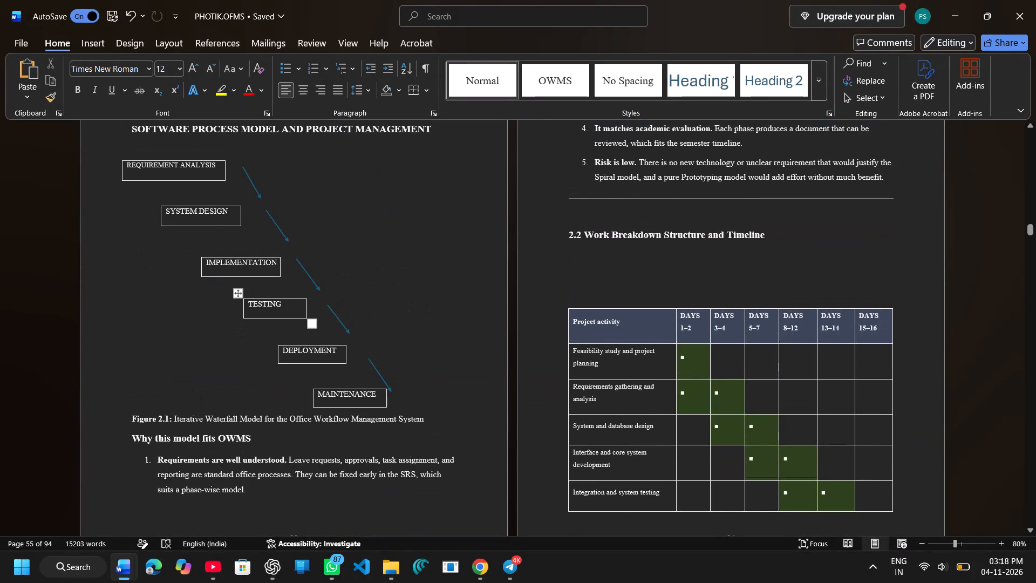
{"action": "scroll", "coordinate": [301, 395], "scroll_direction": "down", "scroll_amount": 1}
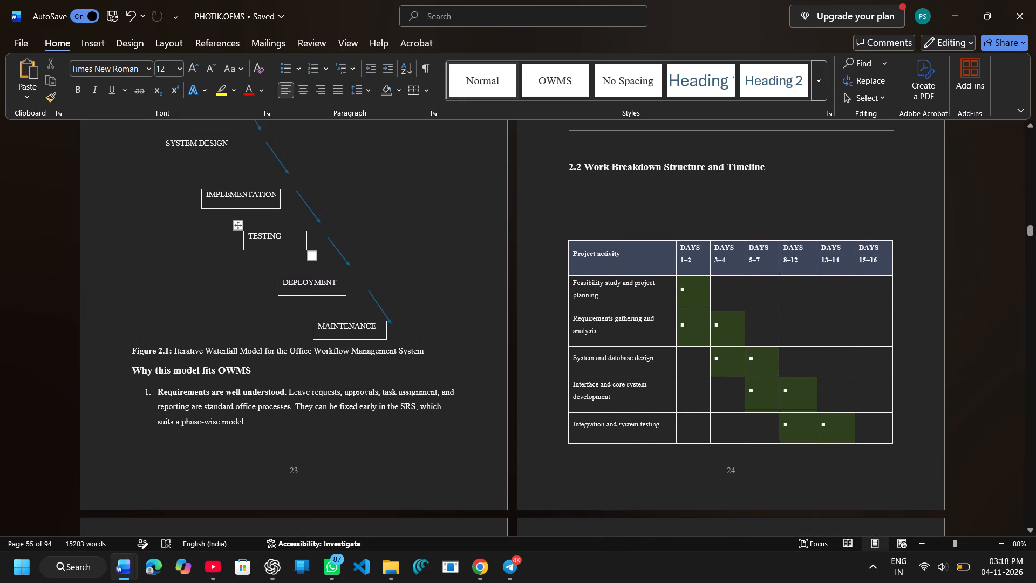
{"action": "scroll", "coordinate": [301, 395], "scroll_direction": "down", "scroll_amount": 1}
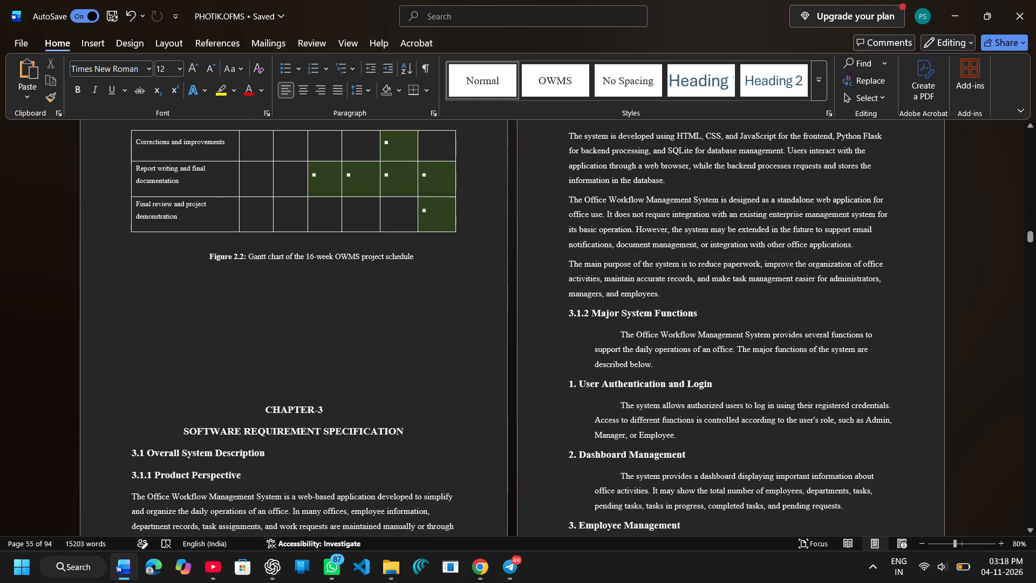
{"action": "scroll", "coordinate": [301, 395], "scroll_direction": "down", "scroll_amount": 1}
{"action": "scroll", "coordinate": [301, 395], "scroll_direction": "up", "scroll_amount": 2}
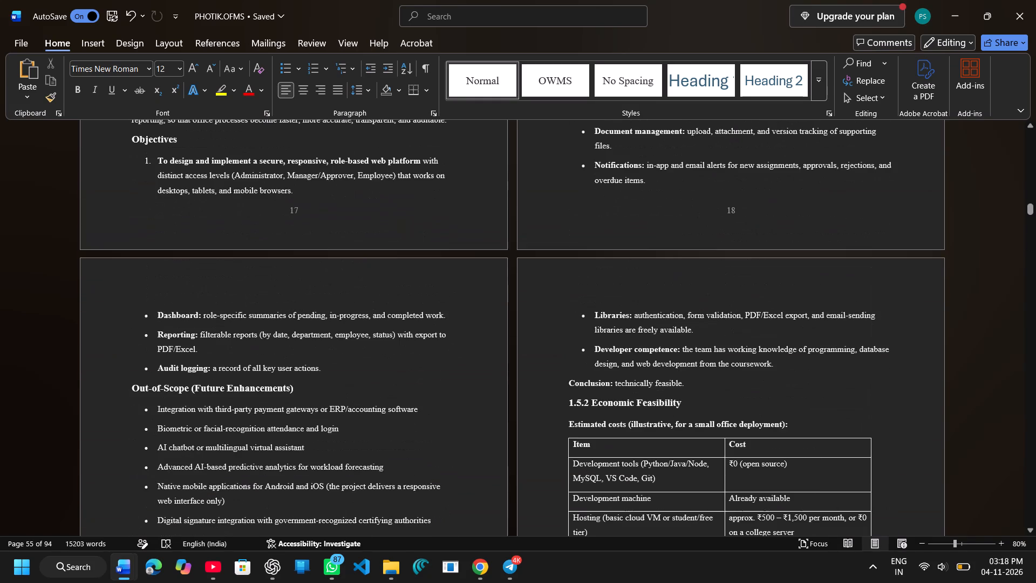
{"action": "scroll", "coordinate": [301, 395], "scroll_direction": "up", "scroll_amount": 2}
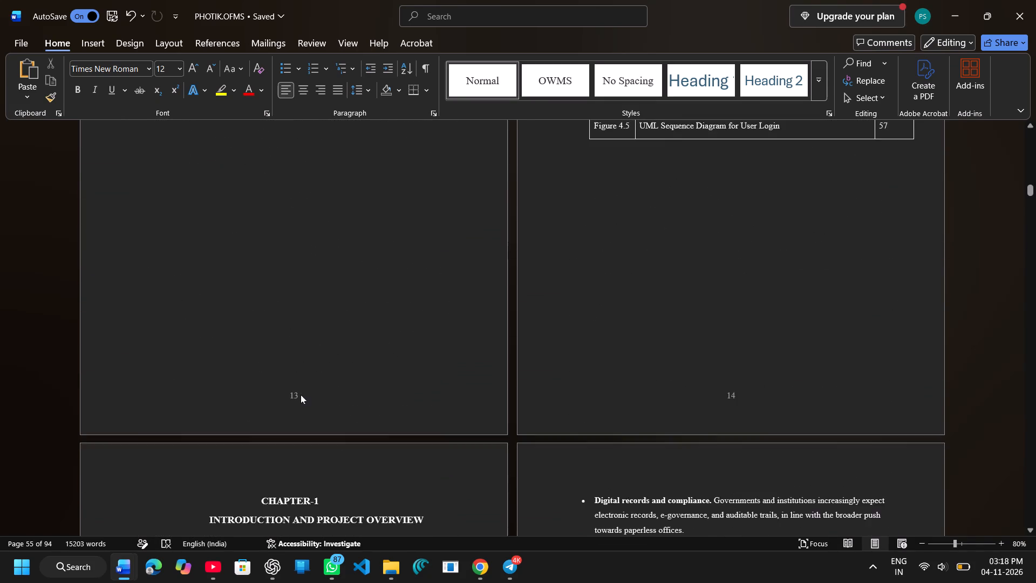
{"action": "scroll", "coordinate": [301, 395], "scroll_direction": "up", "scroll_amount": 3}
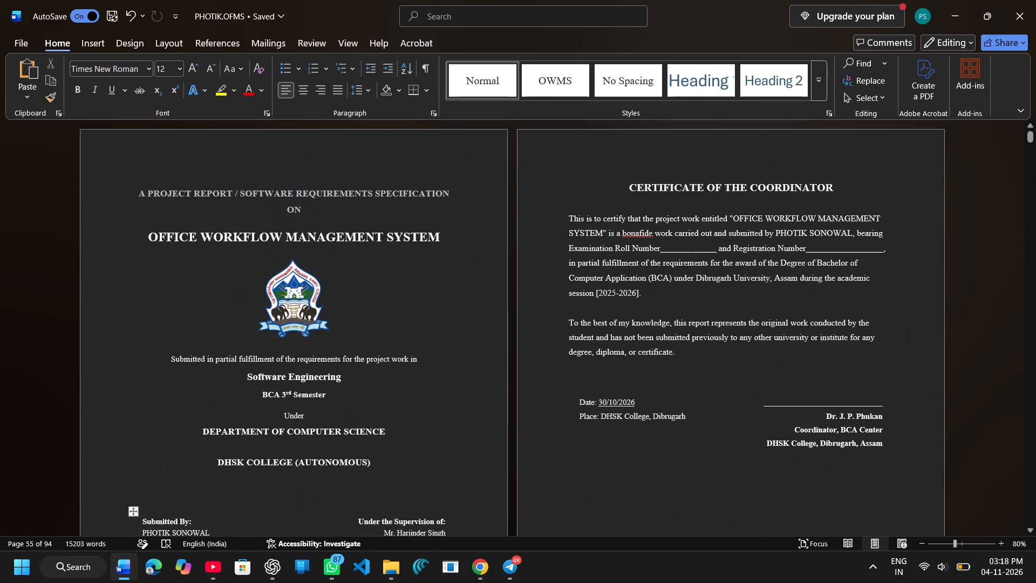
{"action": "scroll", "coordinate": [301, 395], "scroll_direction": "down", "scroll_amount": 3}
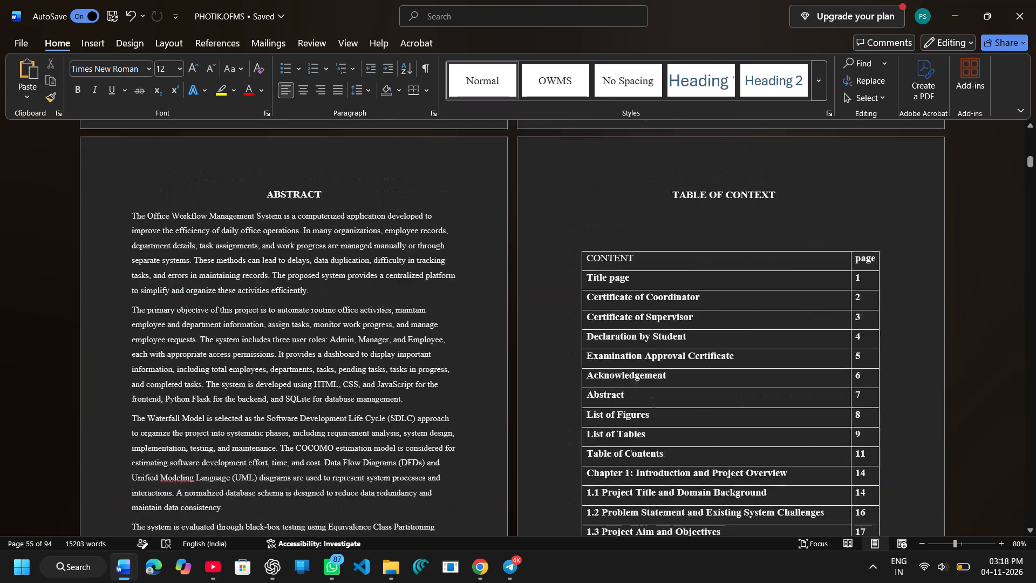
{"action": "scroll", "coordinate": [301, 395], "scroll_direction": "down", "scroll_amount": 3}
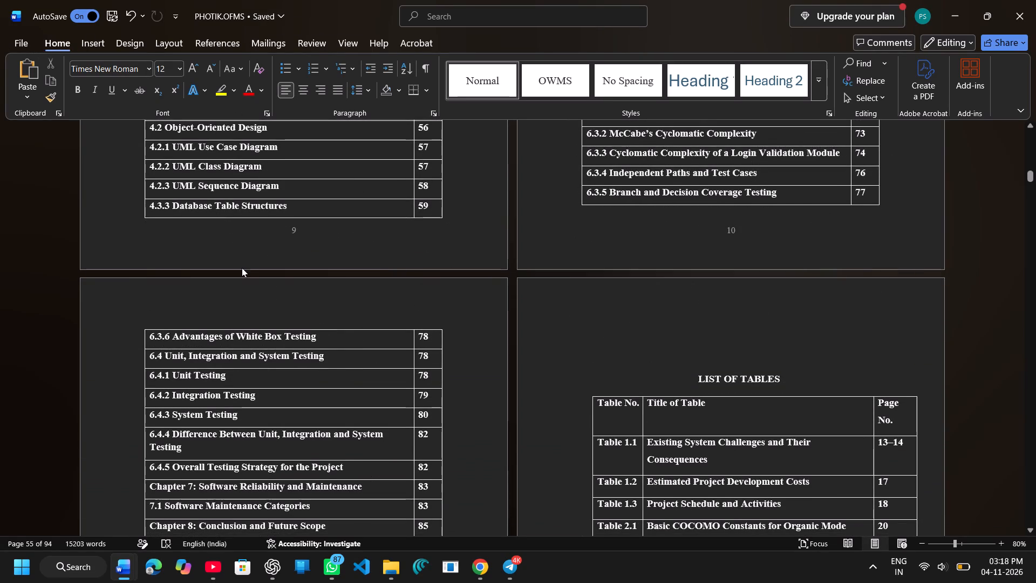
{"action": "scroll", "coordinate": [242, 268], "scroll_direction": "down", "scroll_amount": 3}
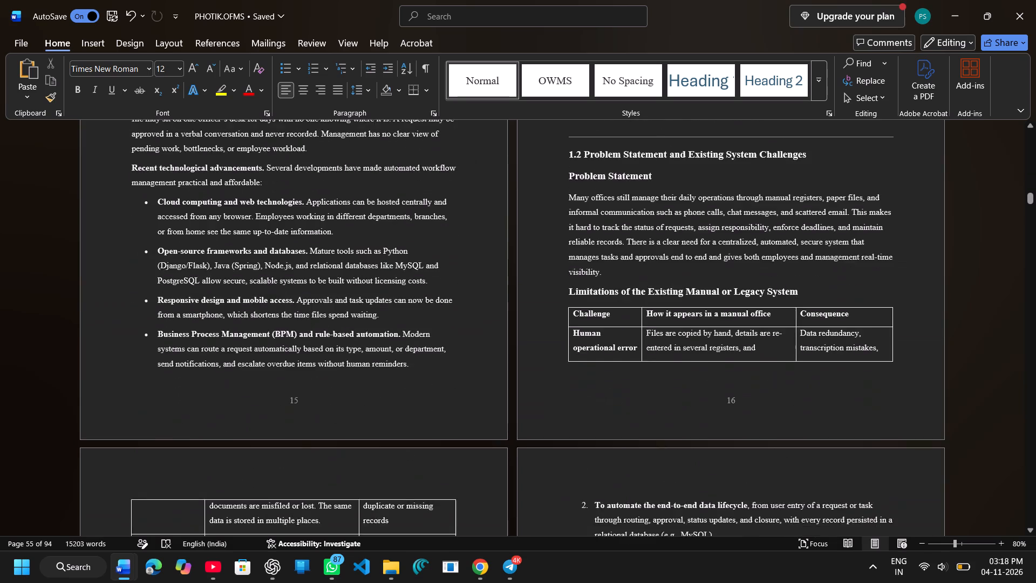
{"action": "scroll", "coordinate": [242, 268], "scroll_direction": "down", "scroll_amount": 2}
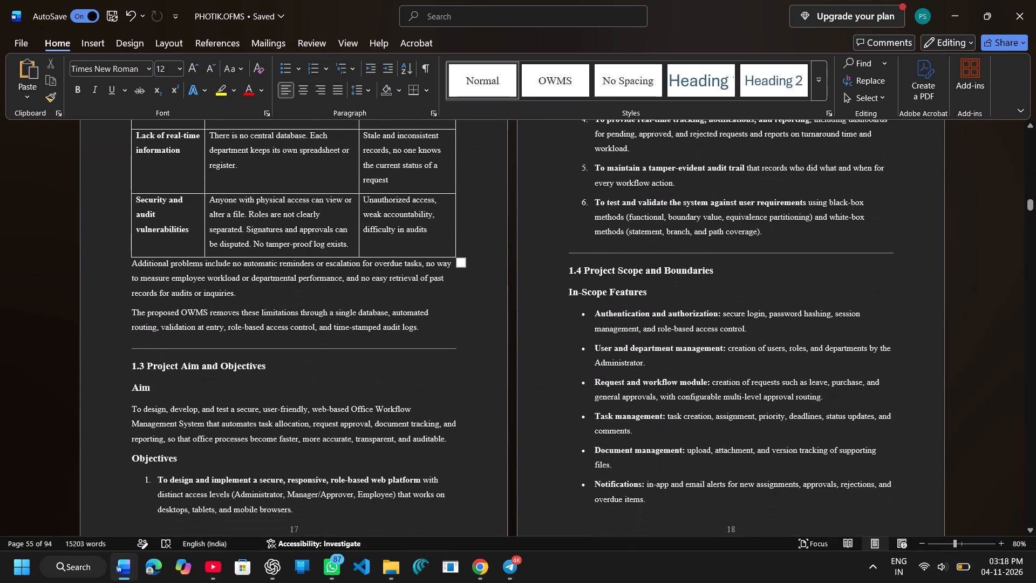
{"action": "scroll", "coordinate": [242, 268], "scroll_direction": "down", "scroll_amount": 3}
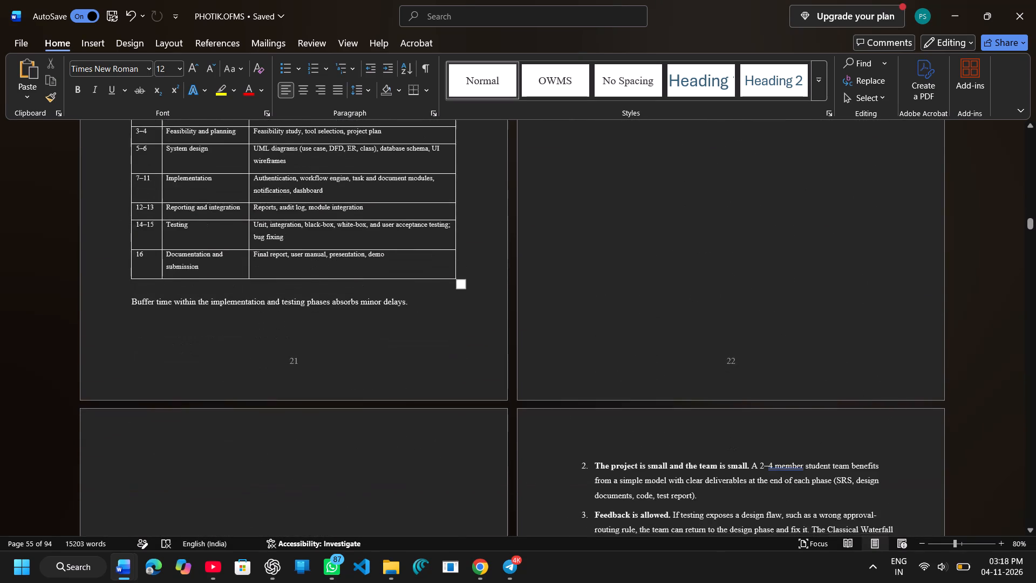
{"action": "scroll", "coordinate": [242, 268], "scroll_direction": "down", "scroll_amount": 4}
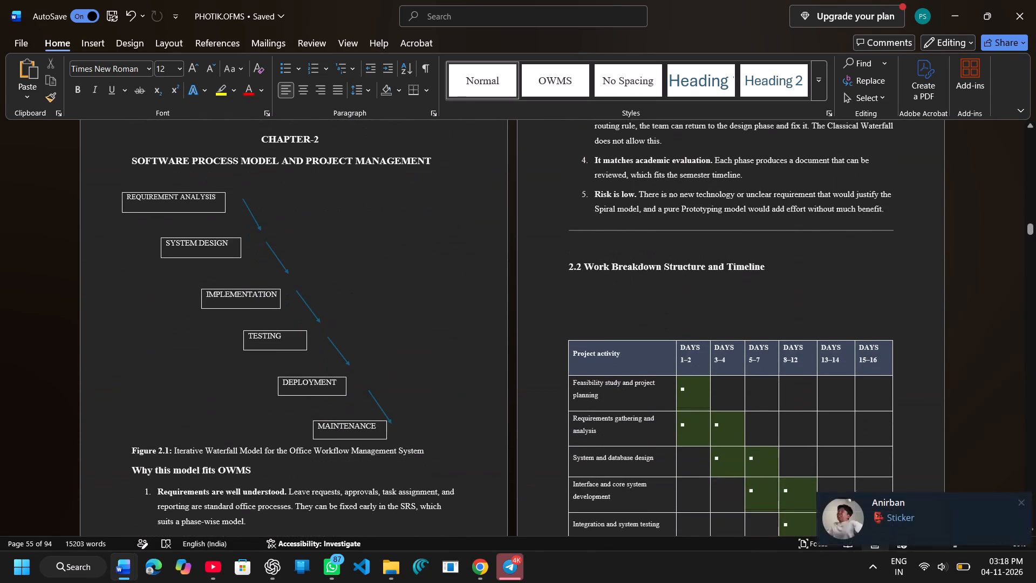
Insert a page break before the CHAPTER-3 heading, after the Figure 2.2 Gantt chart caption.
{"action": "scroll", "coordinate": [242, 268], "scroll_direction": "down", "scroll_amount": 2}
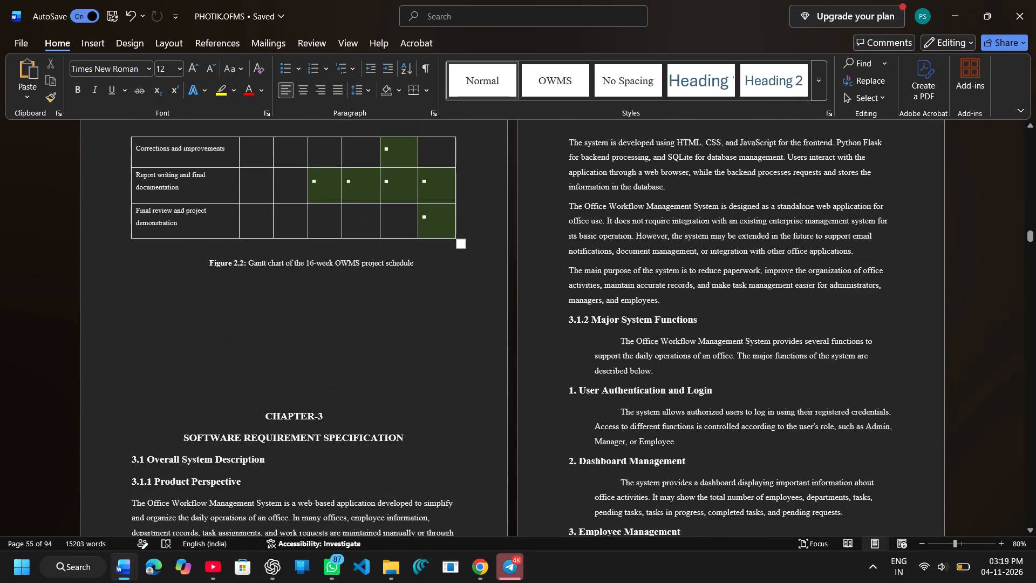
{"action": "left_click", "coordinate": [261, 418]}
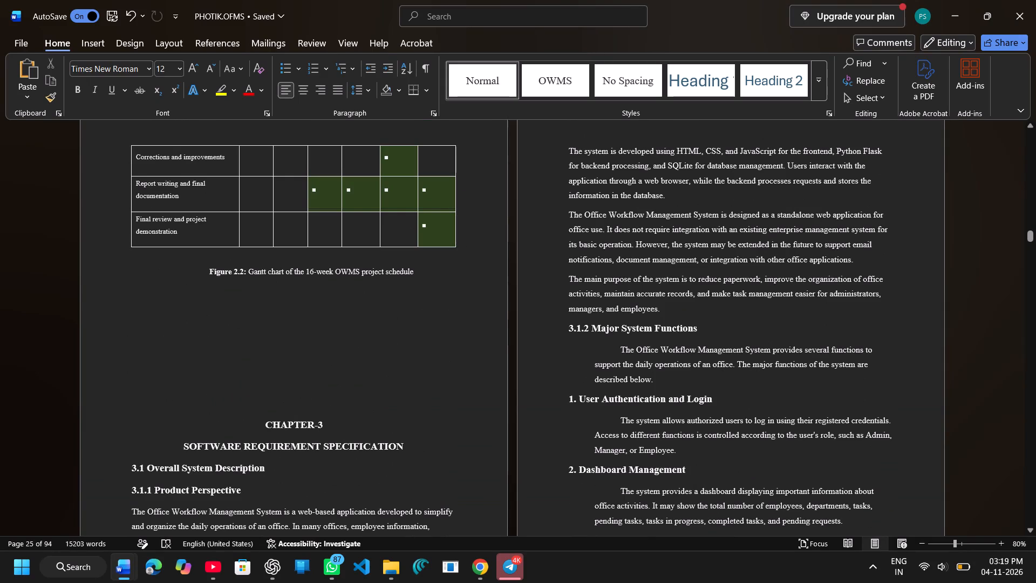
{"action": "key", "text": "ctrl+Return"}
Check the page layout across Chapters 1 to 3, including where the CHAPTER-3 heading starts after the Gantt chart.
{"action": "scroll", "coordinate": [251, 416], "scroll_direction": "up", "scroll_amount": 1}
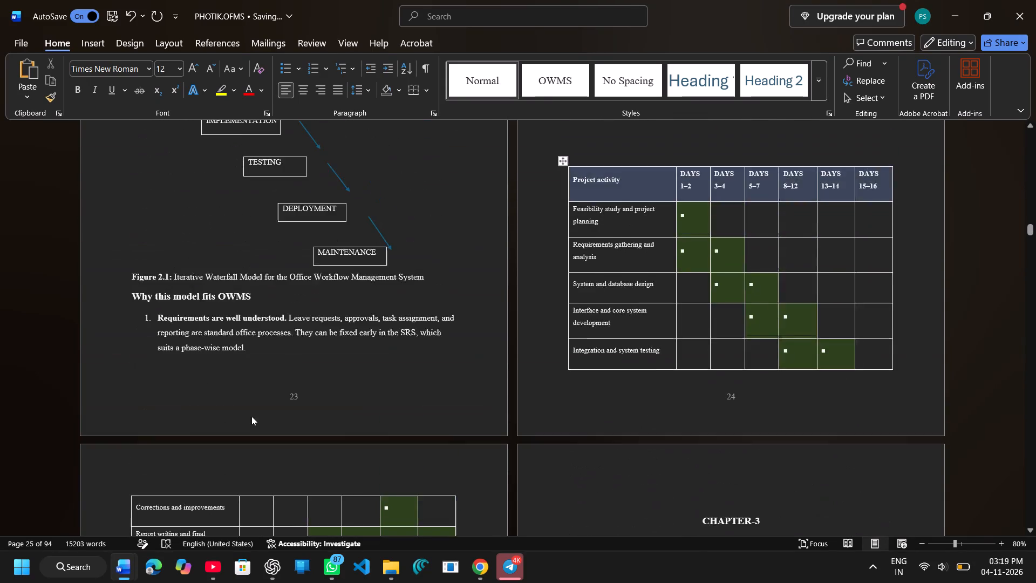
{"action": "scroll", "coordinate": [251, 416], "scroll_direction": "up", "scroll_amount": 4}
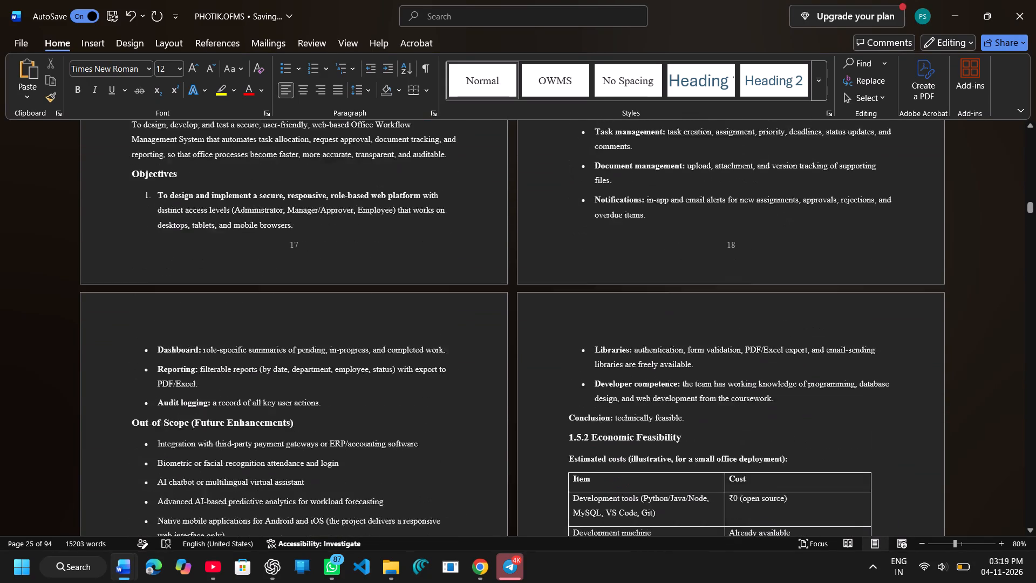
{"action": "scroll", "coordinate": [251, 416], "scroll_direction": "up", "scroll_amount": 3}
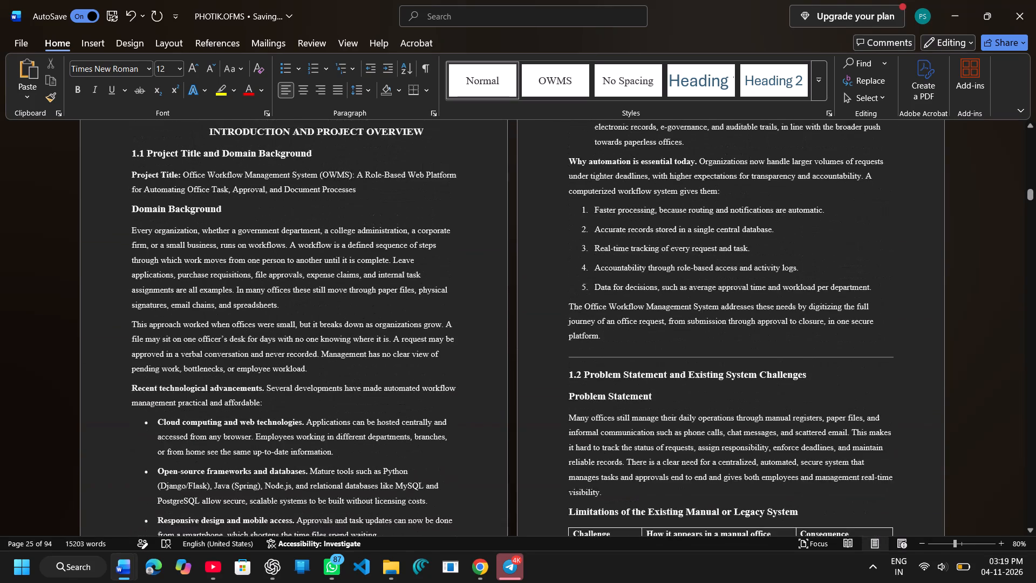
{"action": "scroll", "coordinate": [251, 416], "scroll_direction": "down", "scroll_amount": 4}
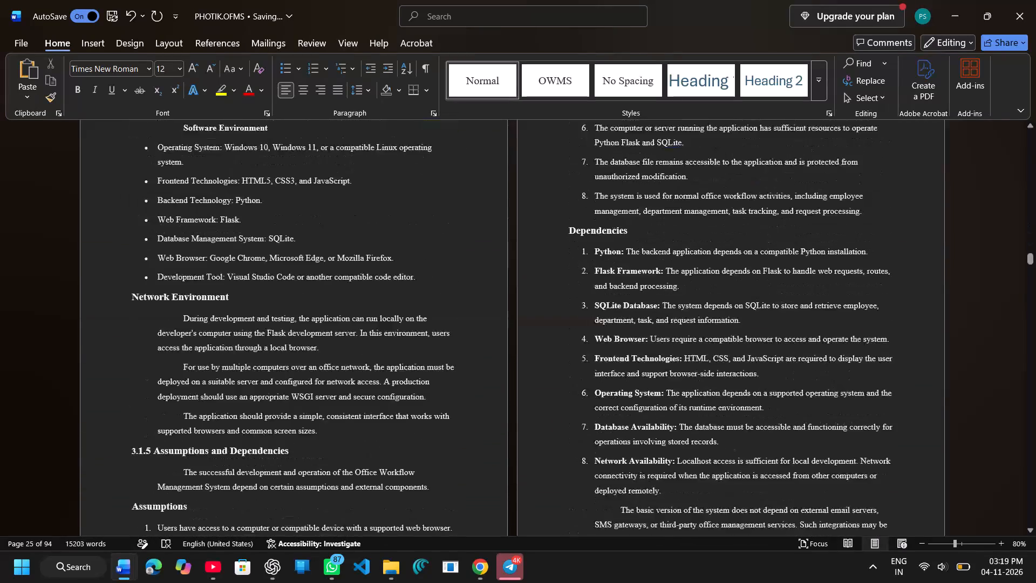
{"action": "scroll", "coordinate": [251, 416], "scroll_direction": "down", "scroll_amount": 5}
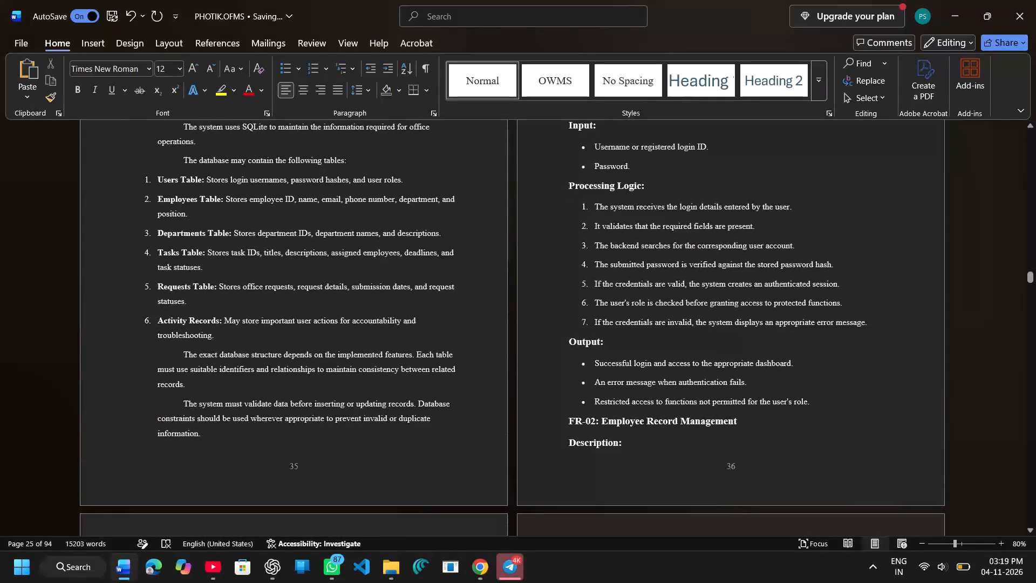
{"action": "scroll", "coordinate": [251, 416], "scroll_direction": "down", "scroll_amount": 4}
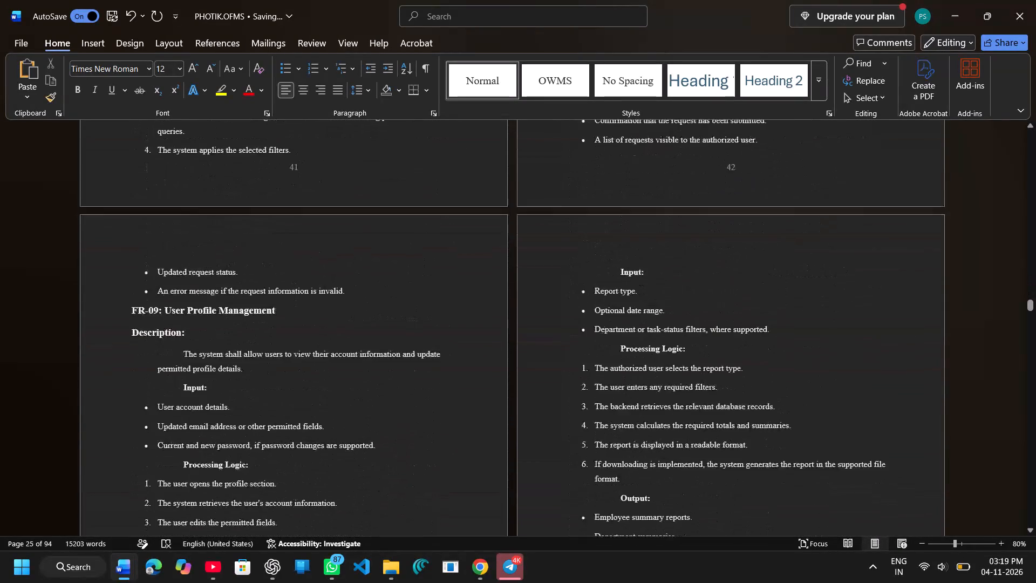
{"action": "scroll", "coordinate": [251, 416], "scroll_direction": "down", "scroll_amount": 2}
{"action": "scroll", "coordinate": [251, 416], "scroll_direction": "up", "scroll_amount": 4}
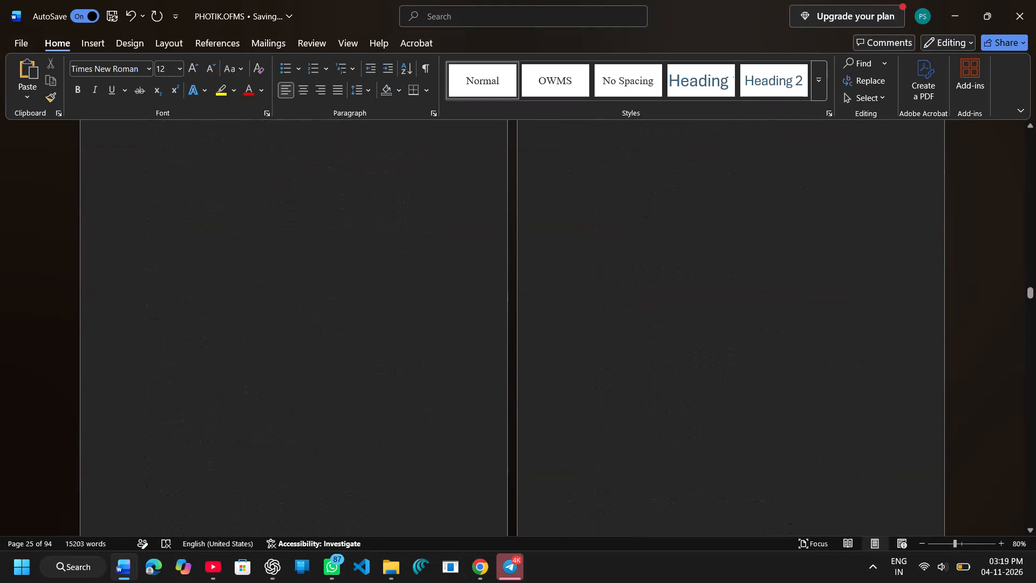
{"action": "scroll", "coordinate": [251, 416], "scroll_direction": "down", "scroll_amount": 2}
{"action": "scroll", "coordinate": [251, 416], "scroll_direction": "up", "scroll_amount": 3}
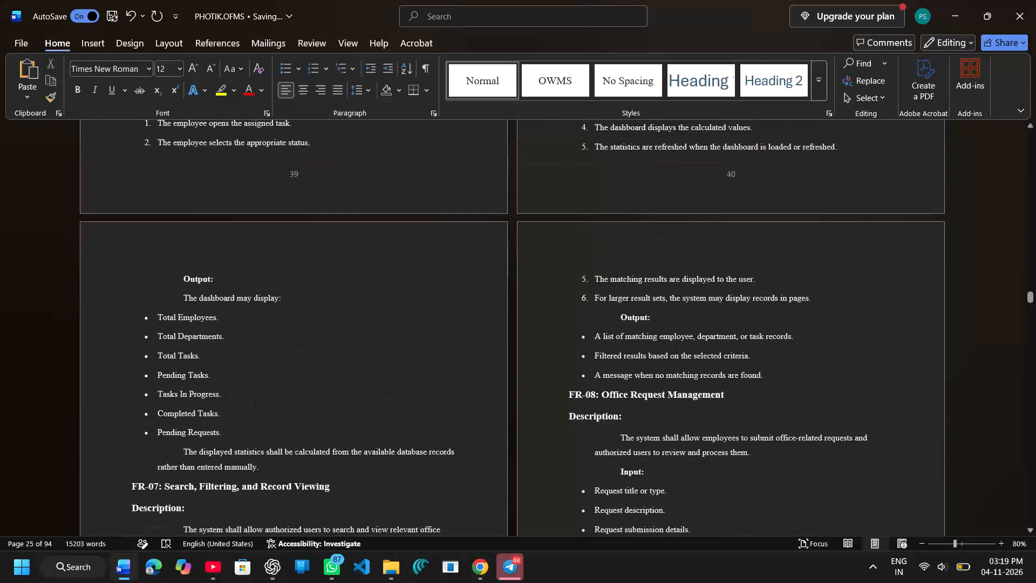
{"action": "scroll", "coordinate": [251, 416], "scroll_direction": "up", "scroll_amount": 6}
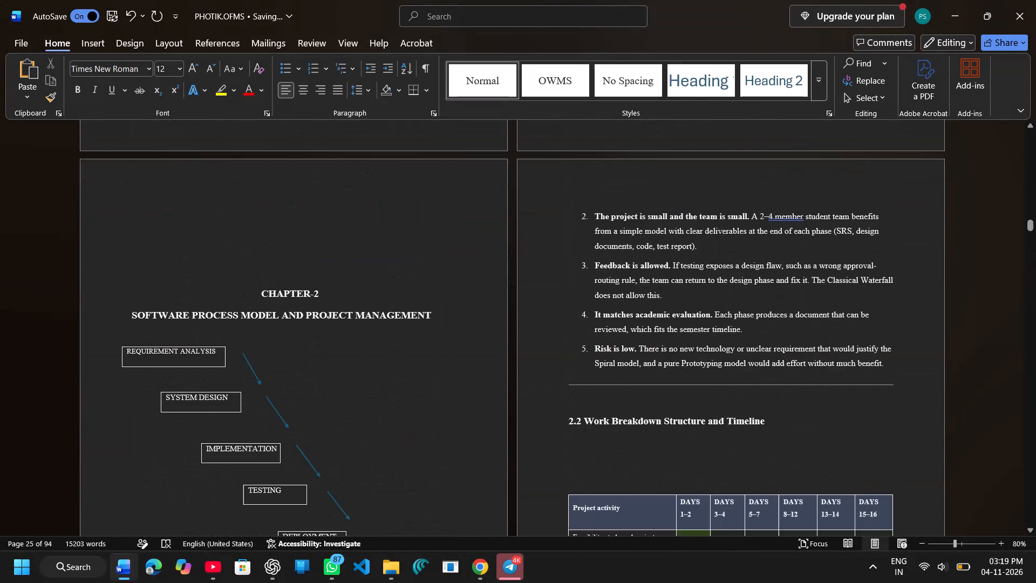
{"action": "scroll", "coordinate": [251, 416], "scroll_direction": "down", "scroll_amount": 1}
{"action": "scroll", "coordinate": [251, 416], "scroll_direction": "up", "scroll_amount": 2}
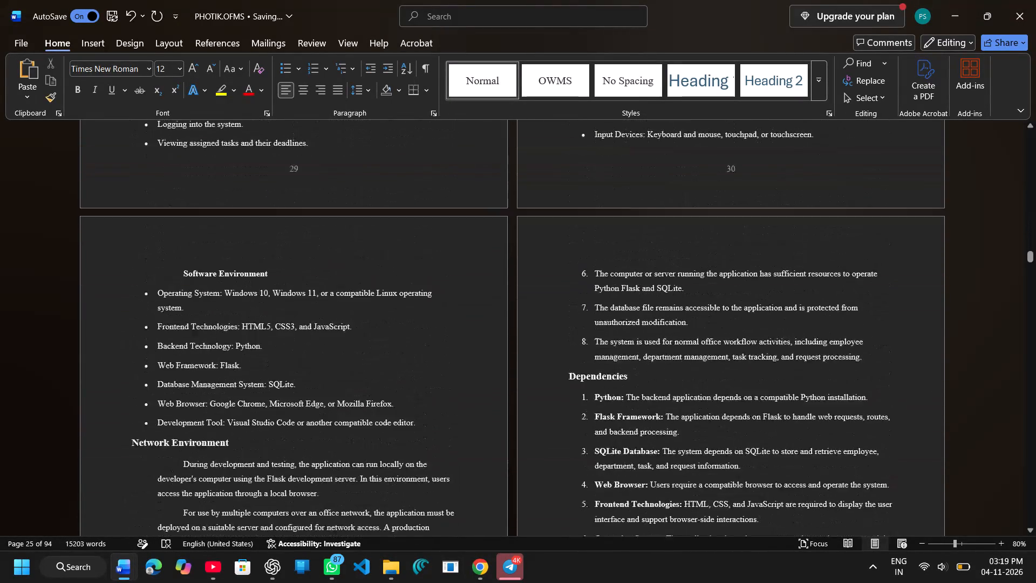
{"action": "scroll", "coordinate": [251, 416], "scroll_direction": "up", "scroll_amount": 4}
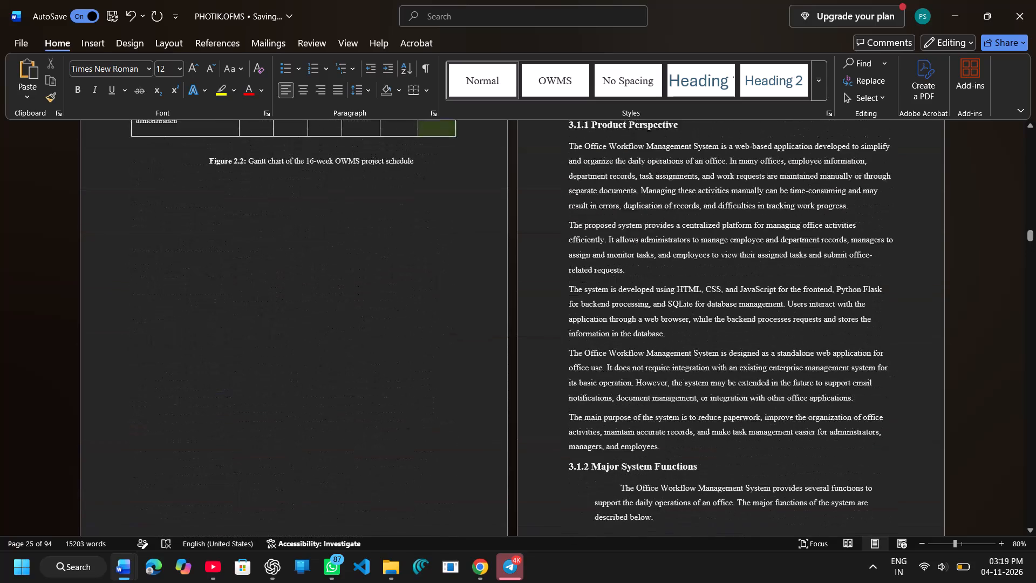
{"action": "scroll", "coordinate": [251, 416], "scroll_direction": "right", "scroll_amount": 1}
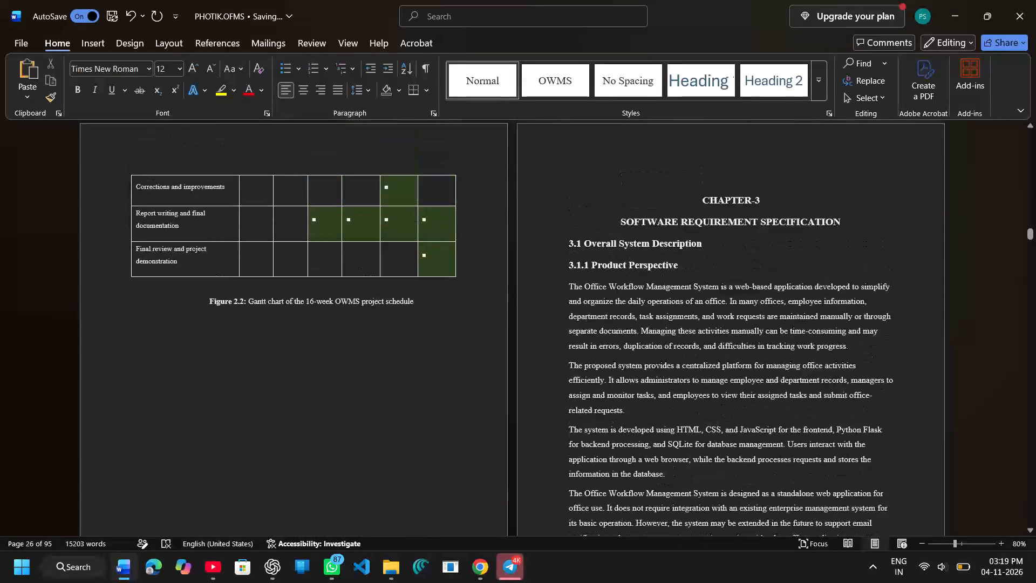
{"action": "scroll", "coordinate": [251, 416], "scroll_direction": "right", "scroll_amount": 1}
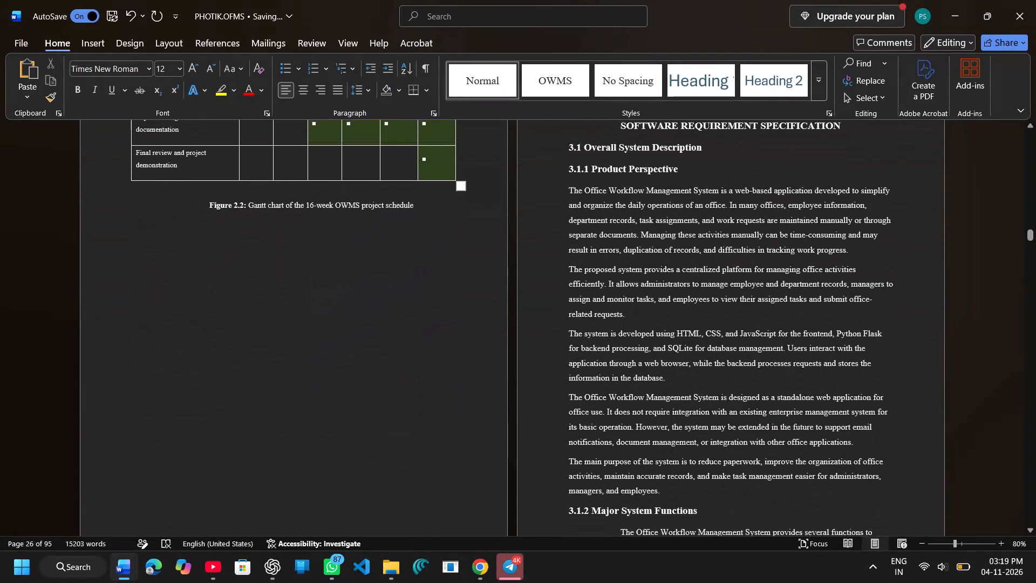
{"action": "scroll", "coordinate": [251, 416], "scroll_direction": "right", "scroll_amount": 1}
Review the layout from Chapter 3's requirements through the UML diagrams to the CHAPTER-5 heading.
{"action": "scroll", "coordinate": [251, 416], "scroll_direction": "down", "scroll_amount": 1}
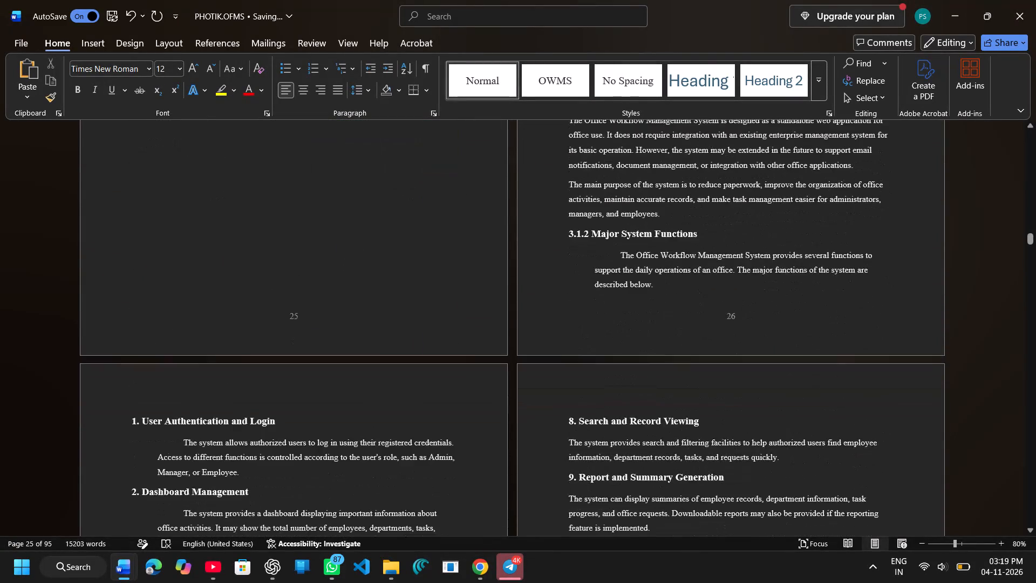
{"action": "scroll", "coordinate": [251, 416], "scroll_direction": "down", "scroll_amount": 5}
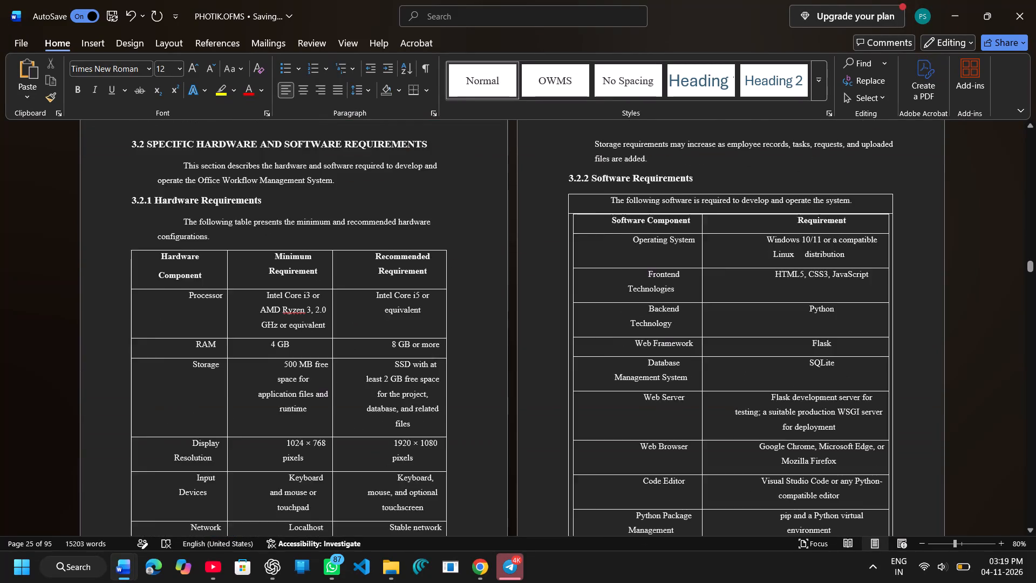
{"action": "scroll", "coordinate": [251, 416], "scroll_direction": "down", "scroll_amount": 5}
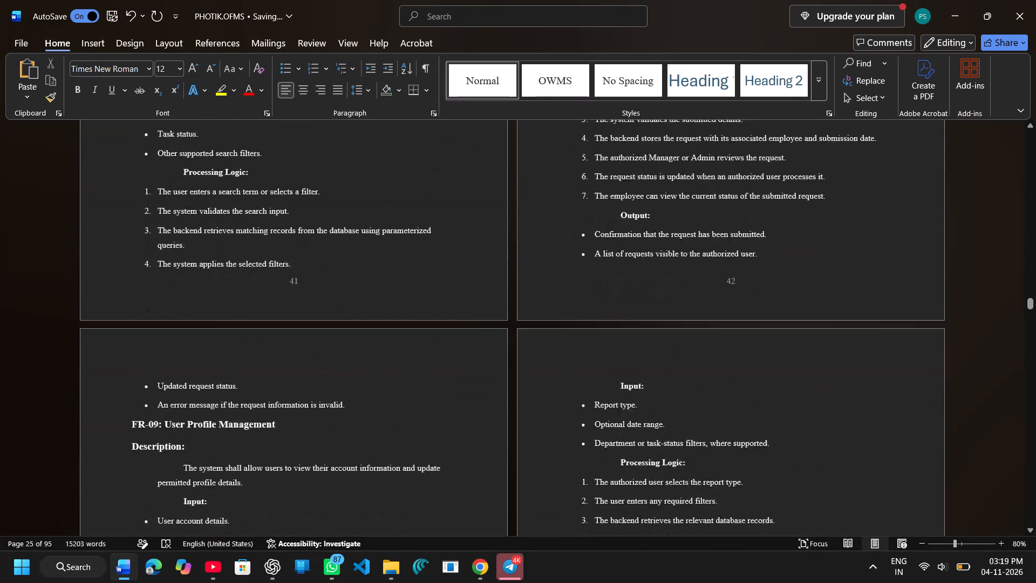
{"action": "scroll", "coordinate": [251, 416], "scroll_direction": "down", "scroll_amount": 1}
{"action": "left_click", "coordinate": [251, 416]}
{"action": "scroll", "coordinate": [251, 416], "scroll_direction": "down", "scroll_amount": 2}
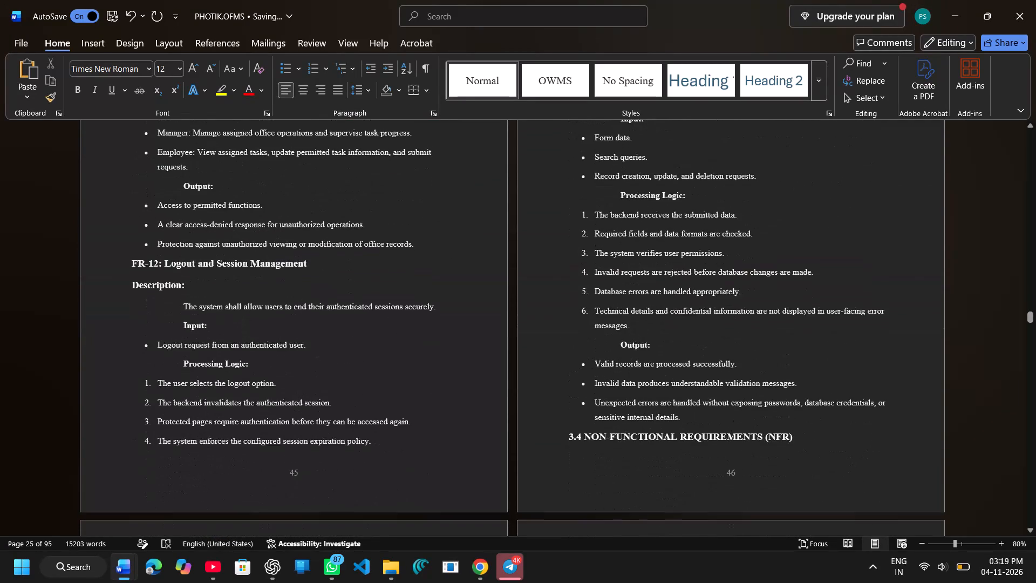
{"action": "scroll", "coordinate": [251, 416], "scroll_direction": "down", "scroll_amount": 3}
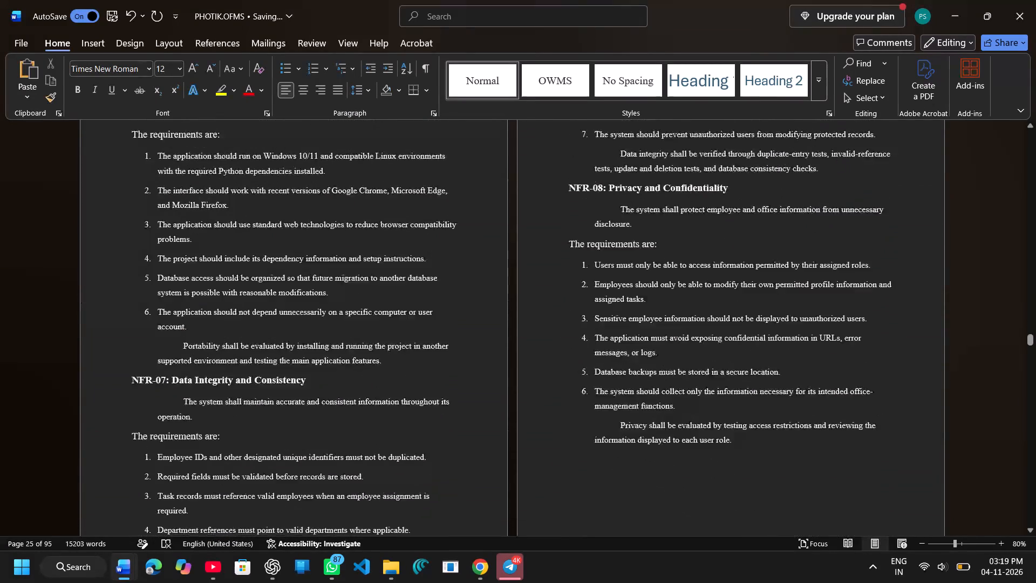
{"action": "scroll", "coordinate": [251, 416], "scroll_direction": "down", "scroll_amount": 3}
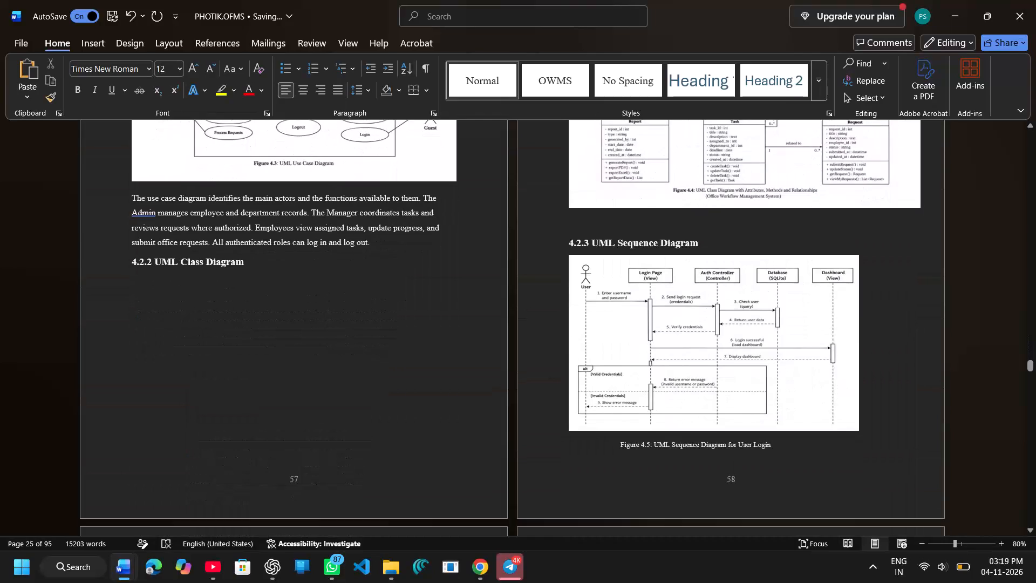
{"action": "scroll", "coordinate": [251, 416], "scroll_direction": "down", "scroll_amount": 3}
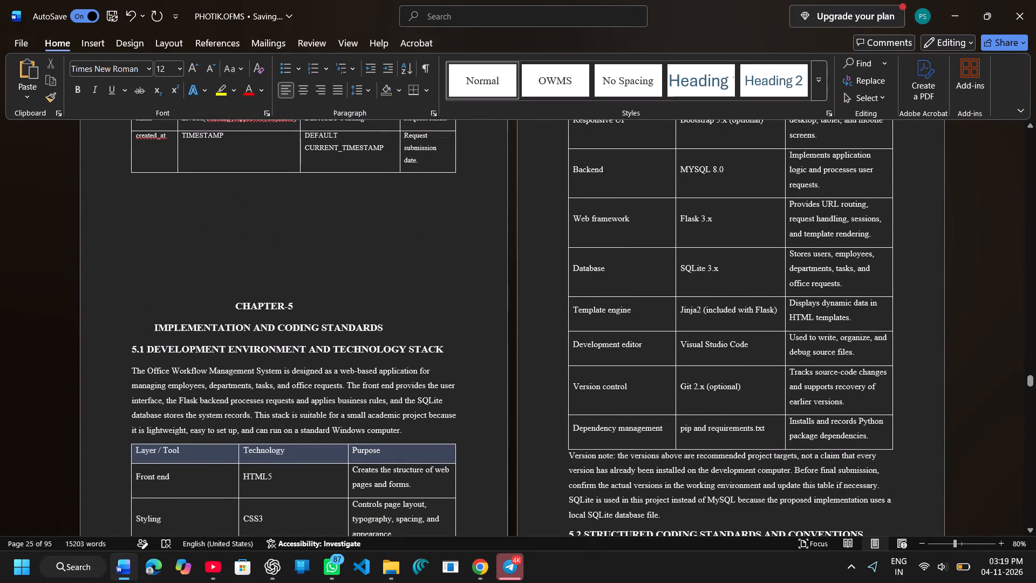
Insert a page break before the CHAPTER-5 heading, after the database table ending with the created_at row.
{"action": "left_click", "coordinate": [215, 305]}
{"action": "key", "text": "shift+Return"}
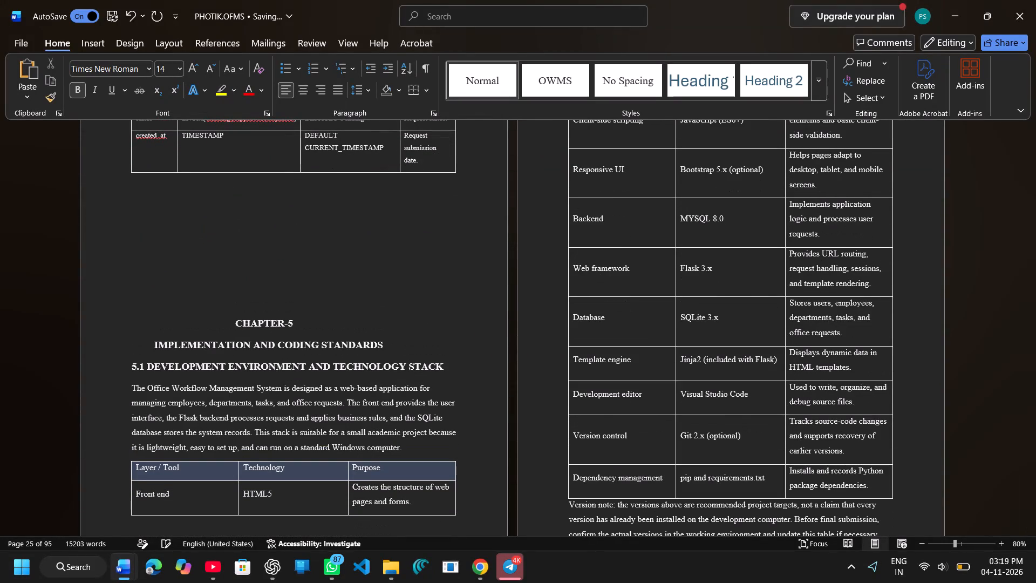
{"action": "key", "text": "ctrl+Return"}
{"action": "scroll", "coordinate": [215, 305], "scroll_direction": "down", "scroll_amount": 1}
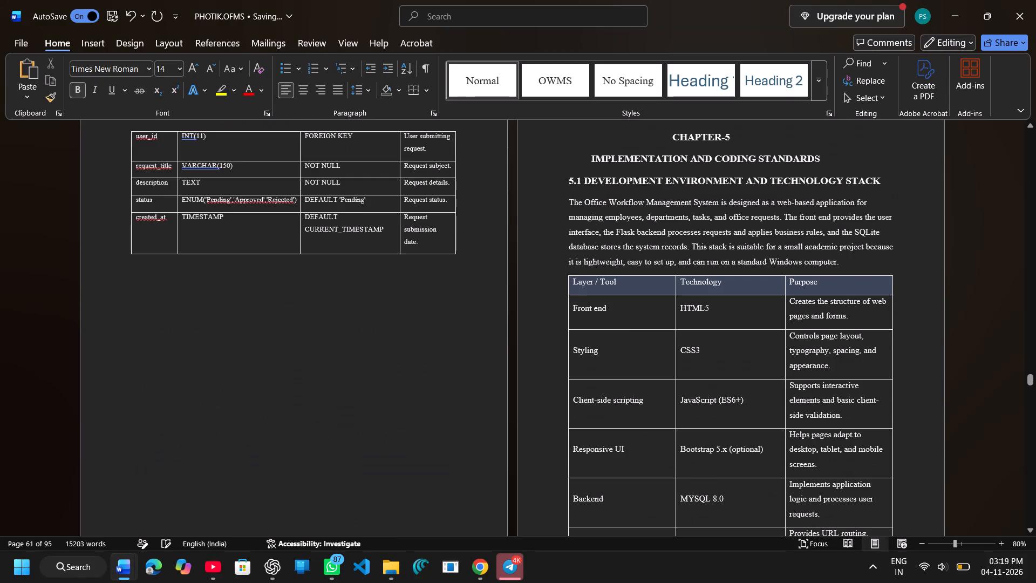
Remove the blank page before the CHAPTER-6 heading so the chapter directly follows the project directory structure section.
{"action": "scroll", "coordinate": [215, 305], "scroll_direction": "down", "scroll_amount": 2}
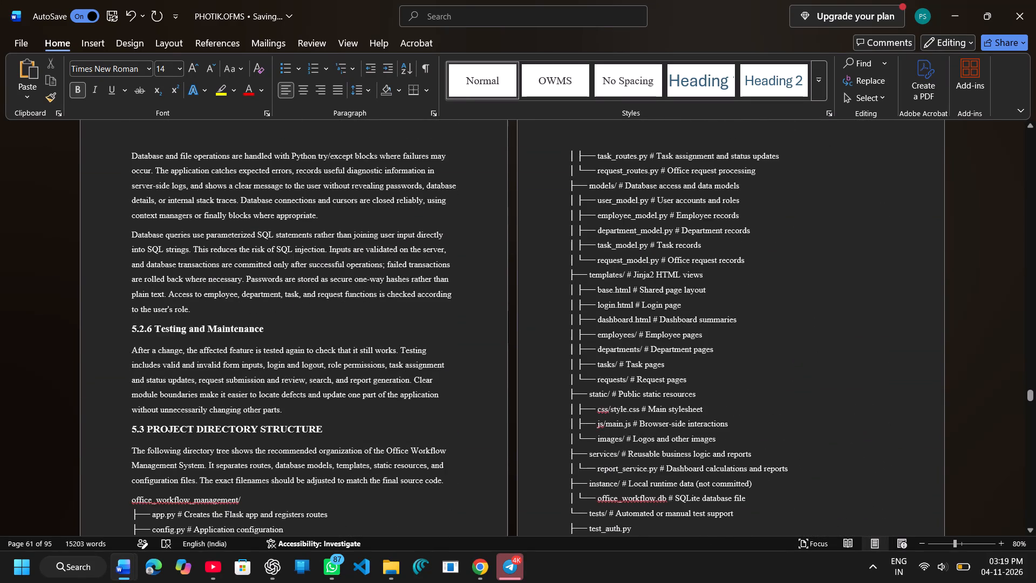
{"action": "scroll", "coordinate": [215, 305], "scroll_direction": "down", "scroll_amount": 2}
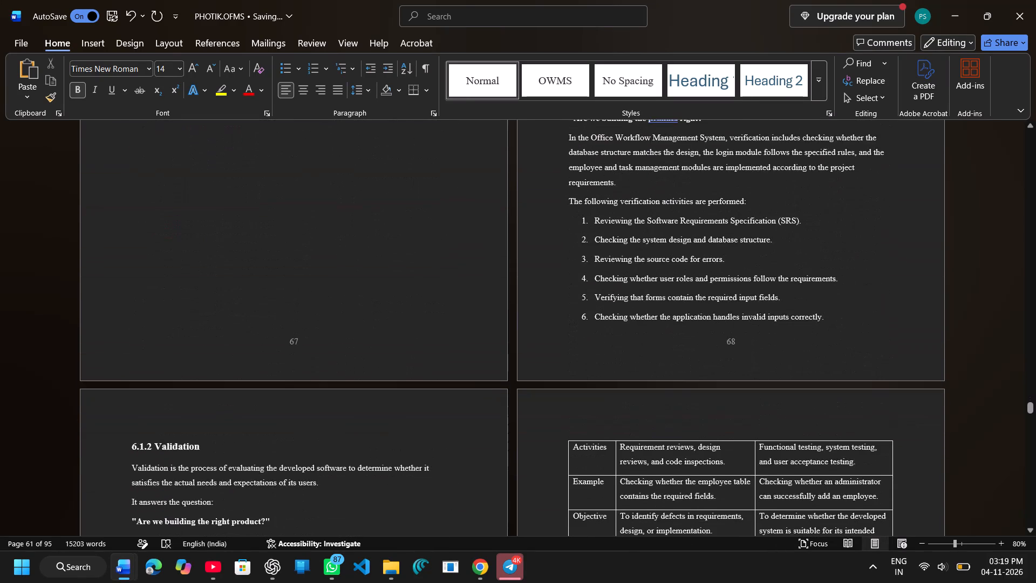
{"action": "scroll", "coordinate": [215, 305], "scroll_direction": "up", "scroll_amount": 1}
{"action": "right_click", "coordinate": [215, 305]}
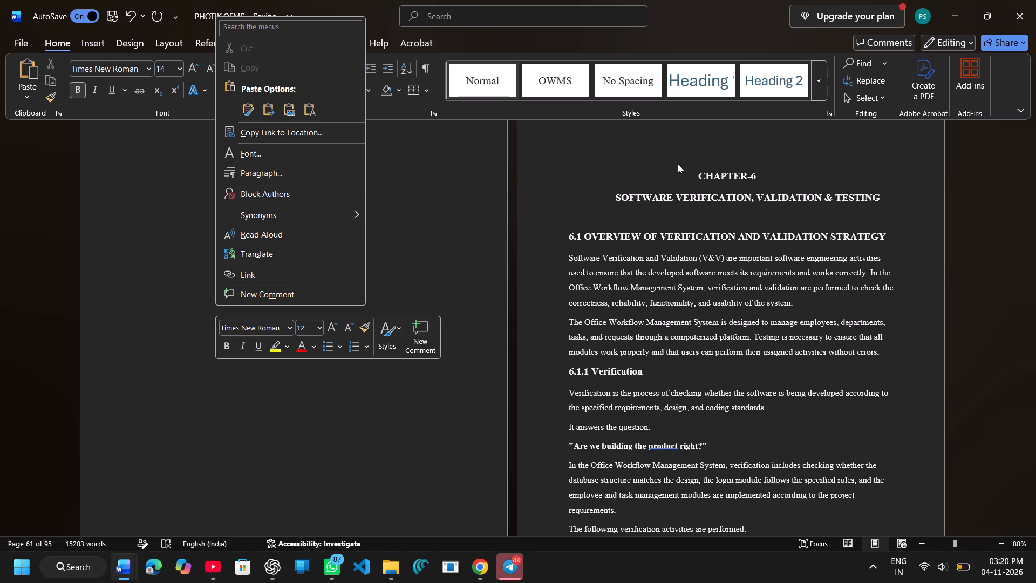
{"action": "left_click", "coordinate": [696, 172]}
{"action": "scroll", "coordinate": [696, 172], "scroll_direction": "up", "scroll_amount": 1}
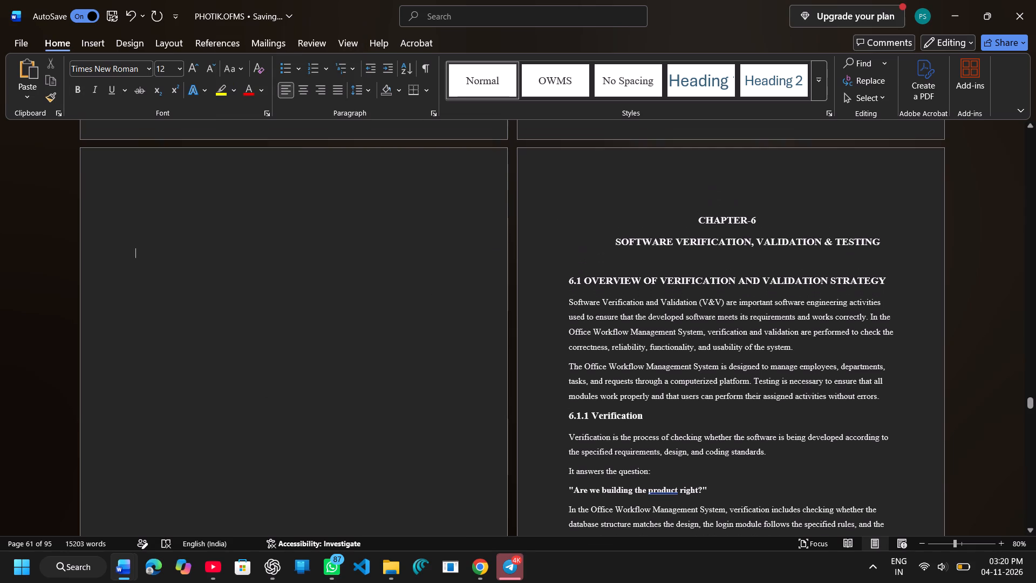
{"action": "scroll", "coordinate": [696, 172], "scroll_direction": "up", "scroll_amount": 2}
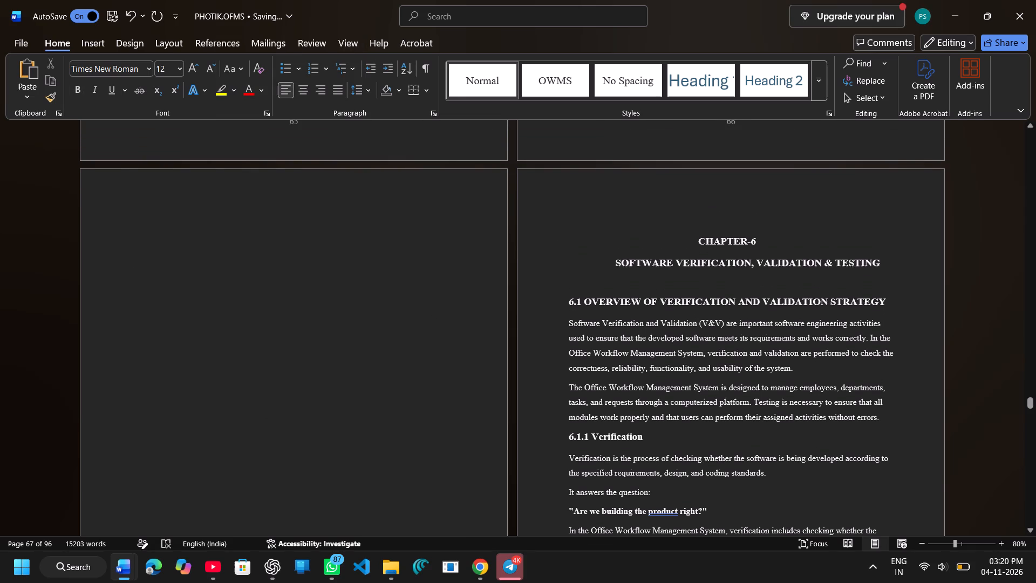
{"action": "left_click", "coordinate": [683, 233]}
{"action": "key", "text": "BackSpace"}
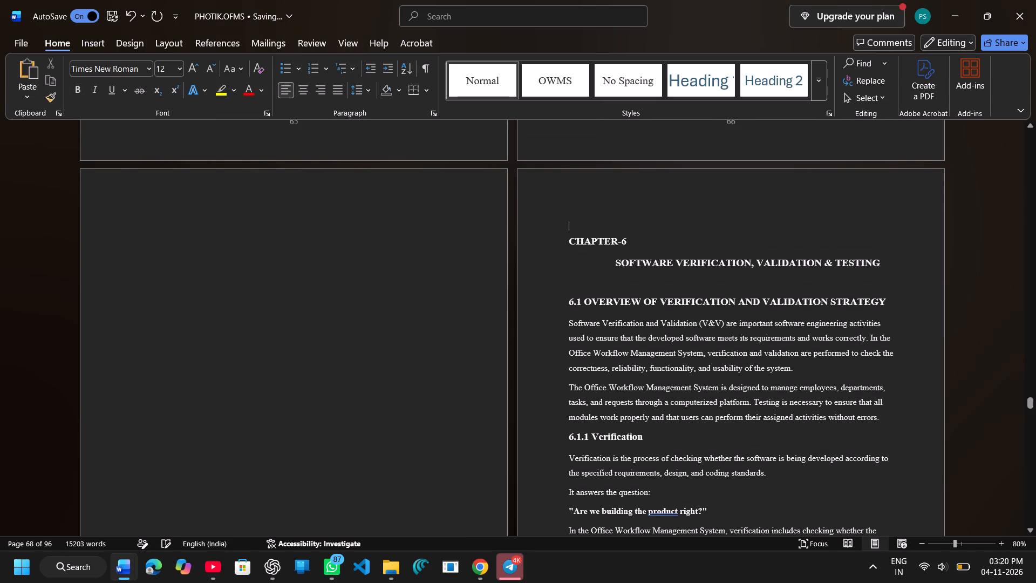
{"action": "key", "text": "BackSpace"}
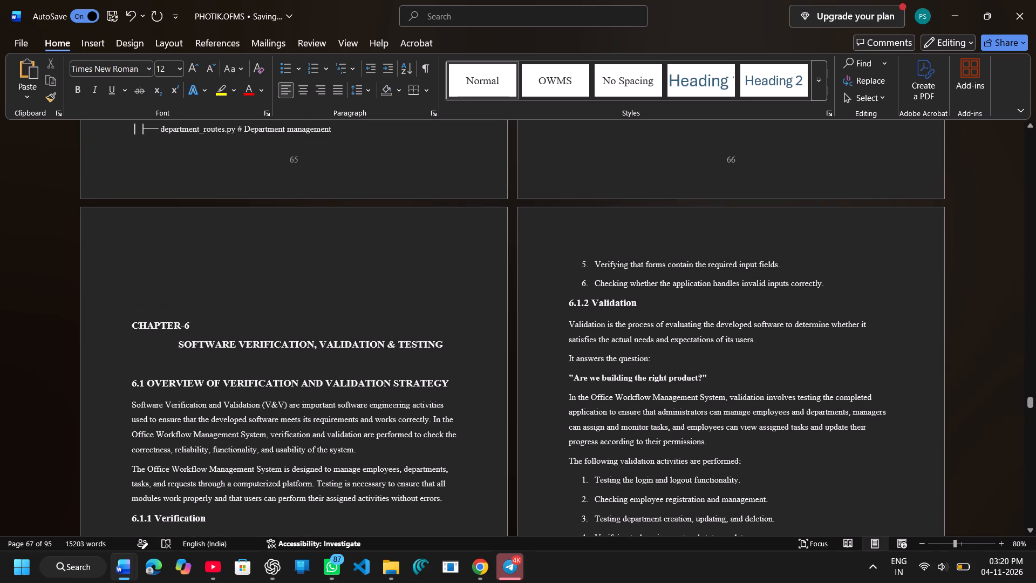
Indent the CHAPTER-6 heading by five tab stops, placing it above the middle of its chapter title.
{"action": "left_click", "coordinate": [126, 323]}
{"action": "key", "text": "Tab"}
{"action": "key", "text": "Tab"}
{"action": "key", "text": "Tab"}
{"action": "key", "text": "Tab"}
{"action": "key", "text": "Tab"}
Review the layout backwards from Chapter 6 through the design and requirements chapters to section 1.5.4 Schedule Feasibility.
{"action": "scroll", "coordinate": [126, 323], "scroll_direction": "up", "scroll_amount": 2}
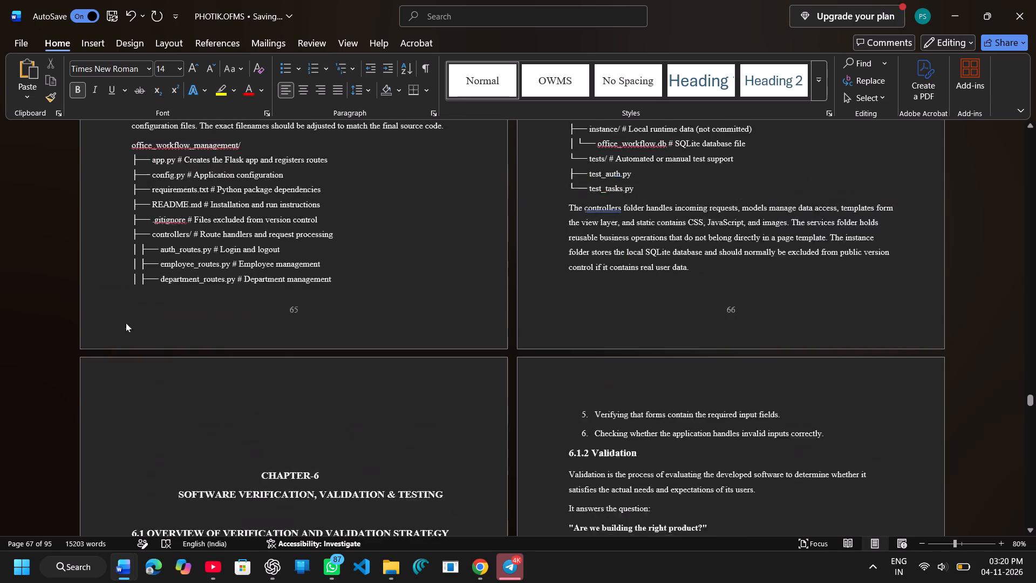
{"action": "scroll", "coordinate": [126, 323], "scroll_direction": "up", "scroll_amount": 4}
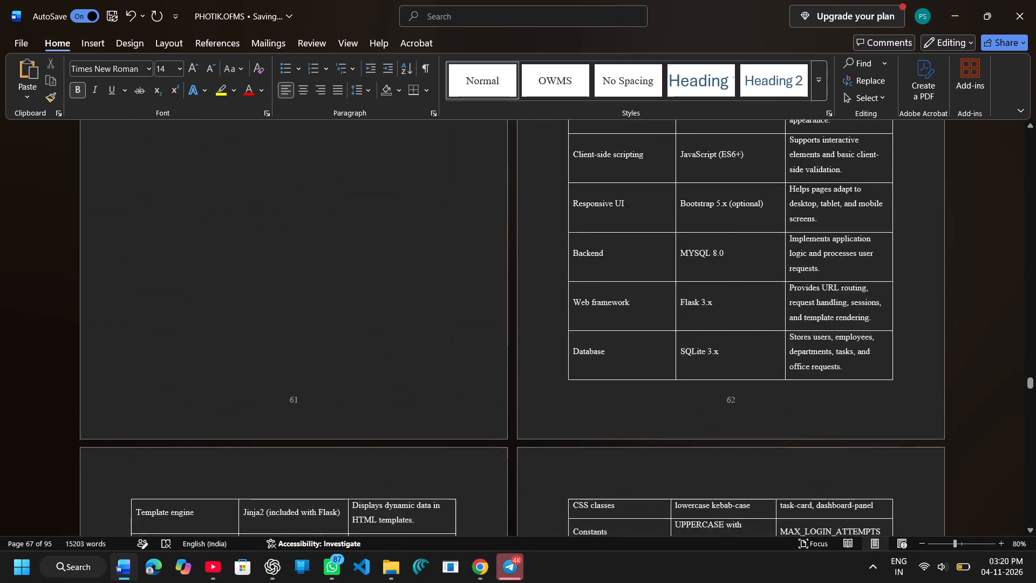
{"action": "scroll", "coordinate": [126, 323], "scroll_direction": "up", "scroll_amount": 2}
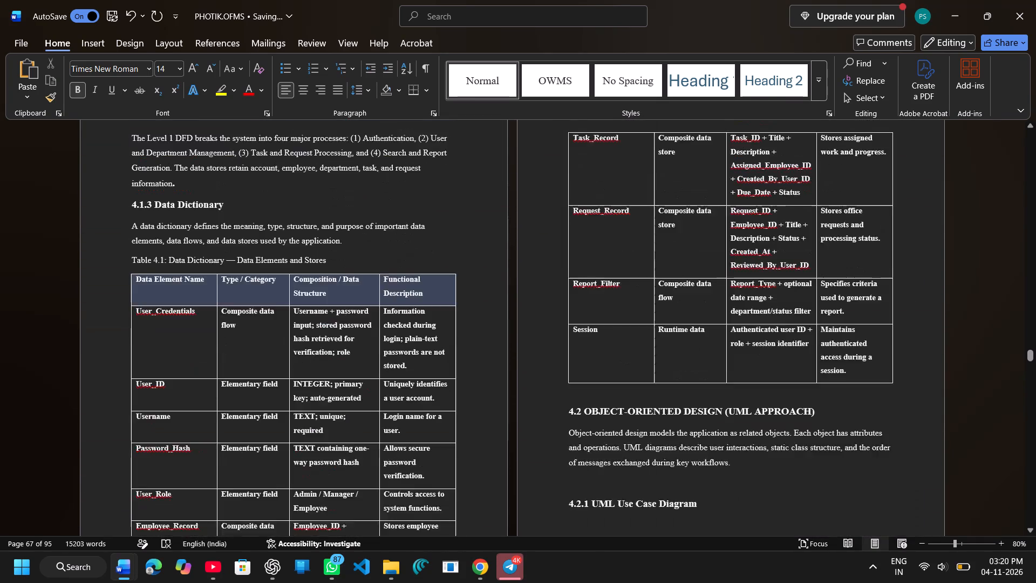
{"action": "scroll", "coordinate": [126, 323], "scroll_direction": "up", "scroll_amount": 1}
{"action": "scroll", "coordinate": [126, 323], "scroll_direction": "down", "scroll_amount": 1}
{"action": "scroll", "coordinate": [126, 323], "scroll_direction": "up", "scroll_amount": 3}
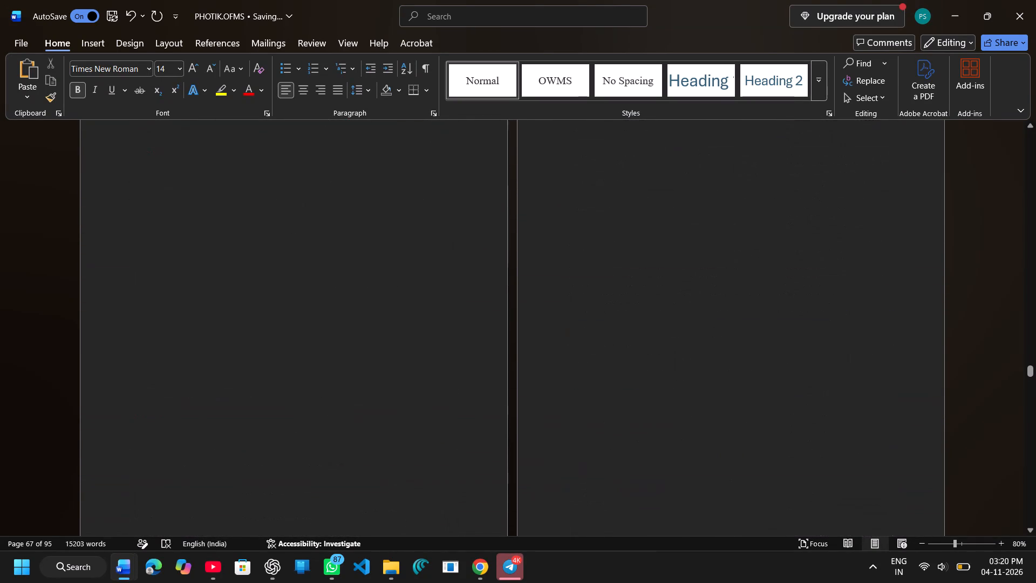
{"action": "scroll", "coordinate": [126, 323], "scroll_direction": "up", "scroll_amount": 4}
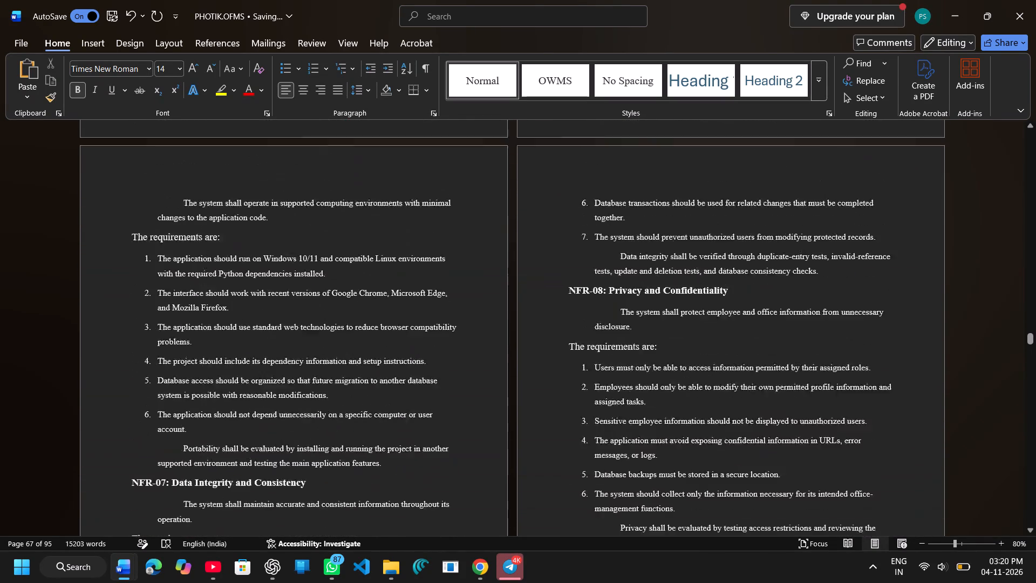
{"action": "scroll", "coordinate": [126, 323], "scroll_direction": "up", "scroll_amount": 5}
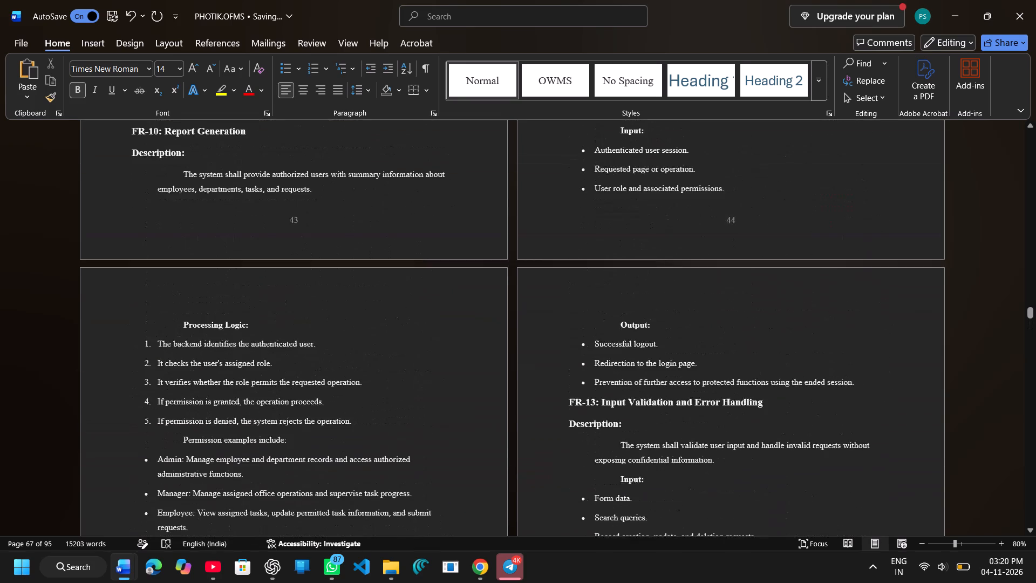
{"action": "scroll", "coordinate": [126, 323], "scroll_direction": "up", "scroll_amount": 9}
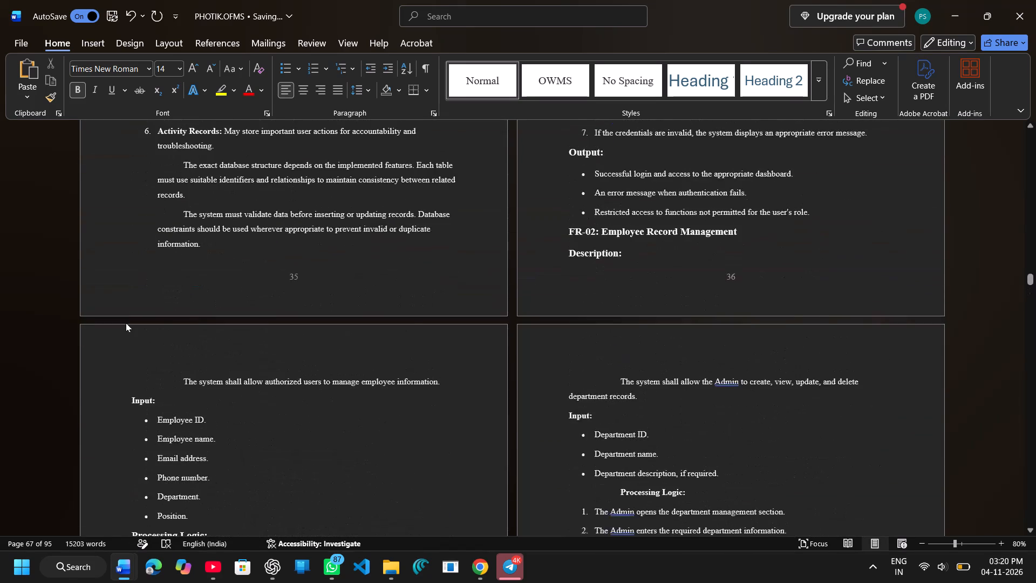
{"action": "scroll", "coordinate": [126, 323], "scroll_direction": "up", "scroll_amount": 8}
{"action": "scroll", "coordinate": [126, 323], "scroll_direction": "down", "scroll_amount": 1}
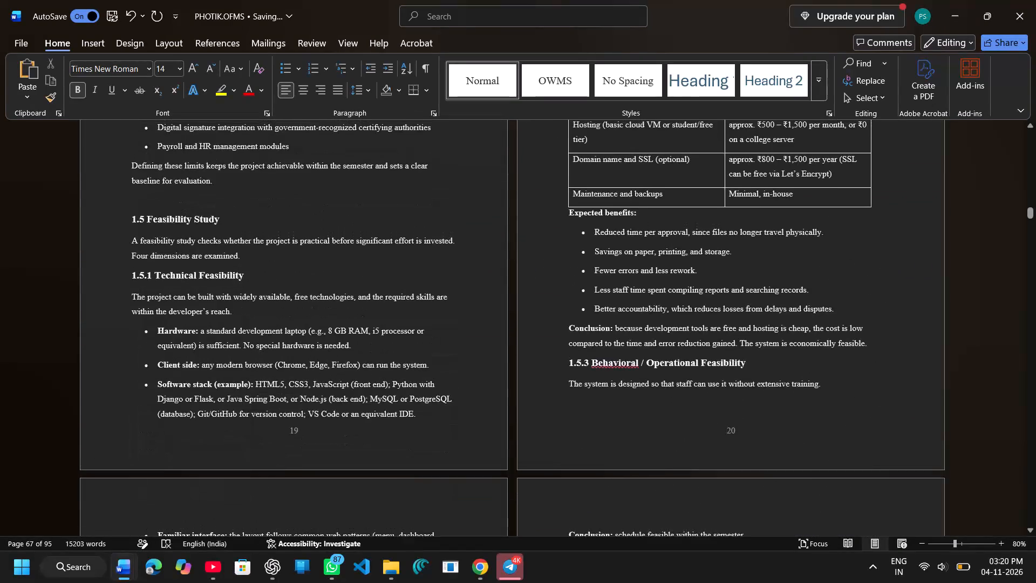
{"action": "scroll", "coordinate": [126, 323], "scroll_direction": "down", "scroll_amount": 1}
{"action": "scroll", "coordinate": [126, 323], "scroll_direction": "up", "scroll_amount": 1}
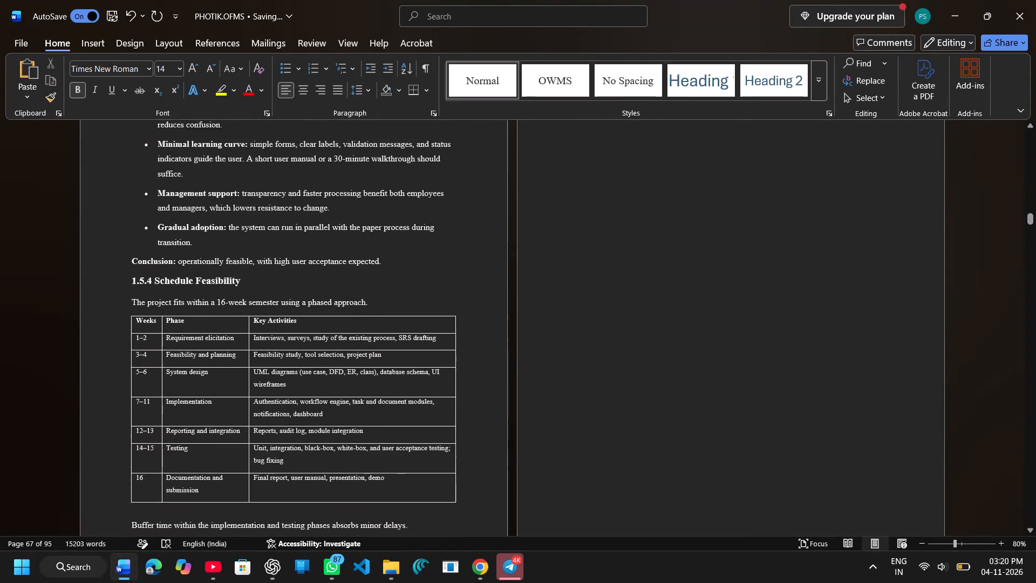
{"action": "scroll", "coordinate": [126, 323], "scroll_direction": "up", "scroll_amount": 1}
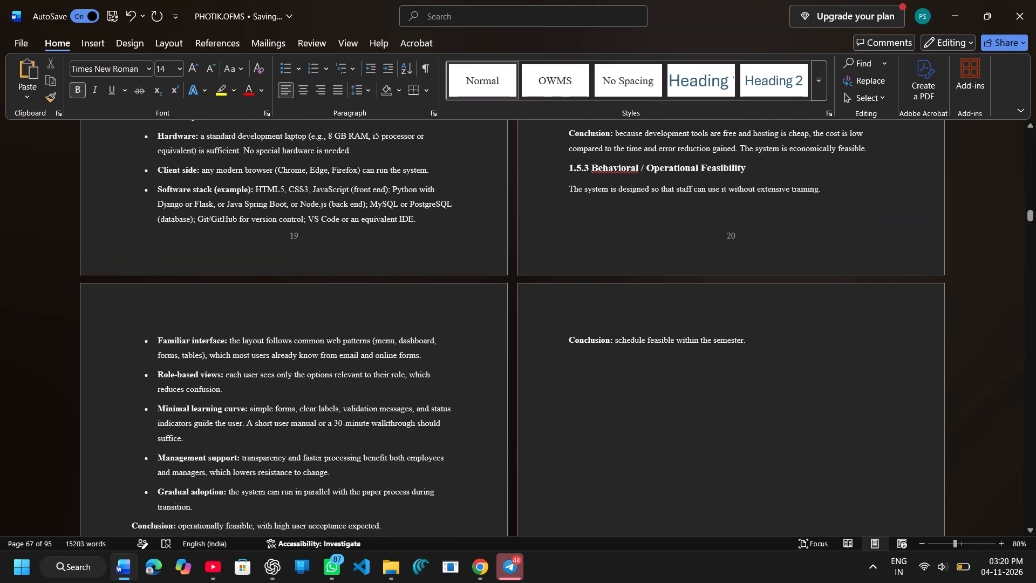
{"action": "scroll", "coordinate": [140, 342], "scroll_direction": "down", "scroll_amount": 1}
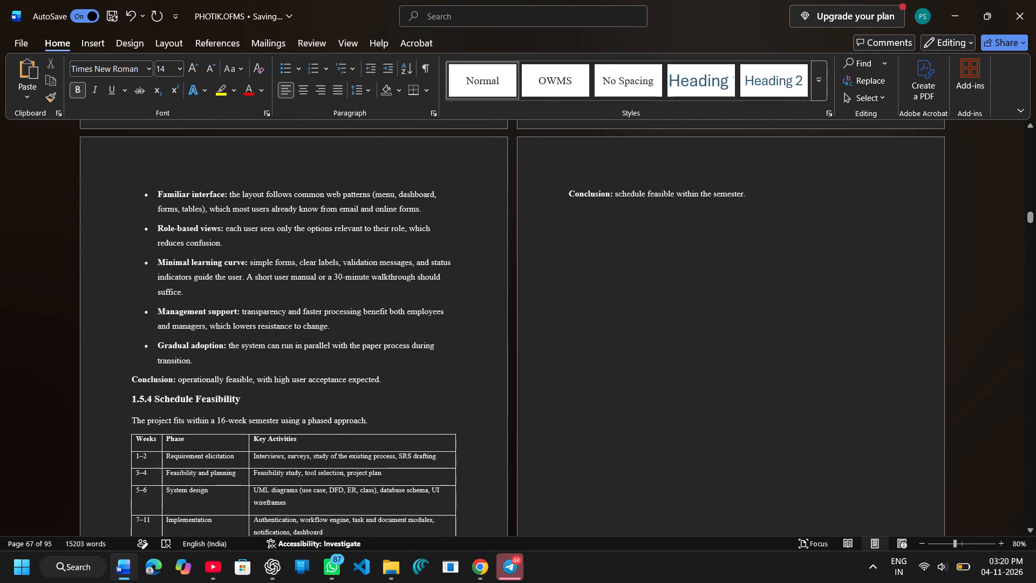
{"action": "left_click_drag", "start_coordinate": [131, 396], "coordinate": [149, 399]}
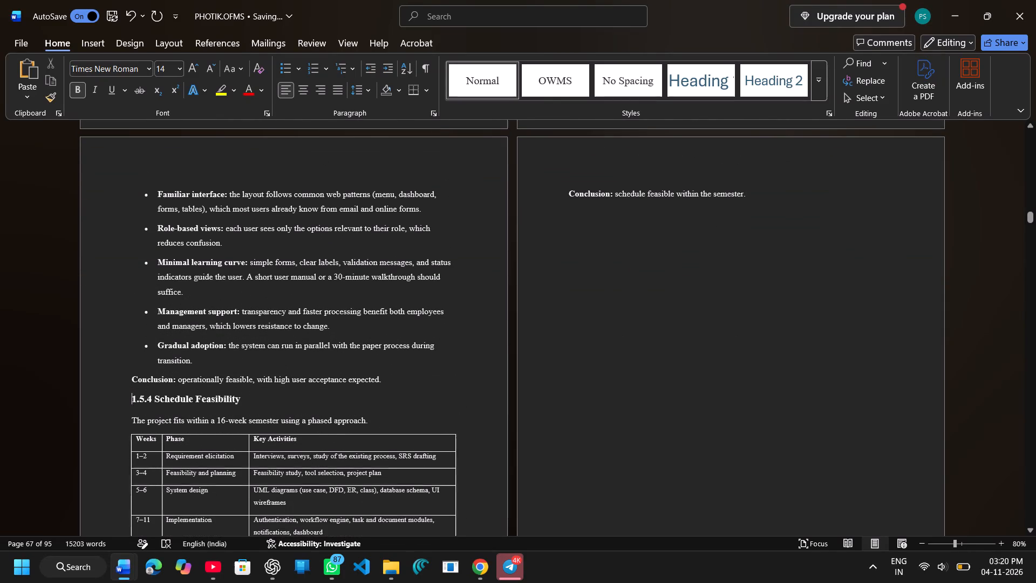
{"action": "left_click_drag", "start_coordinate": [149, 399], "coordinate": [228, 394]}
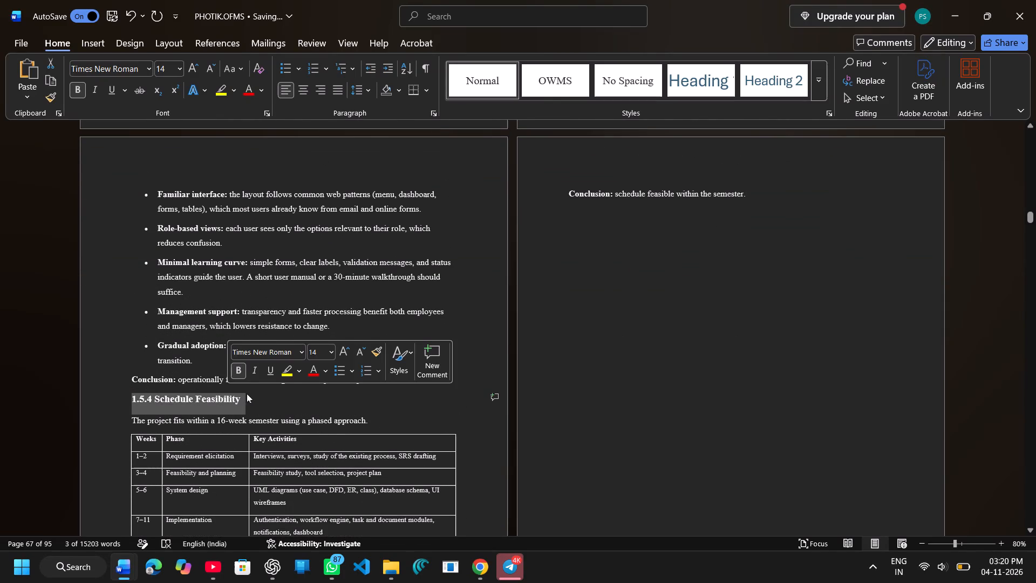
{"action": "left_click", "coordinate": [247, 394]}
{"action": "left_click_drag", "start_coordinate": [132, 416], "coordinate": [200, 428]}
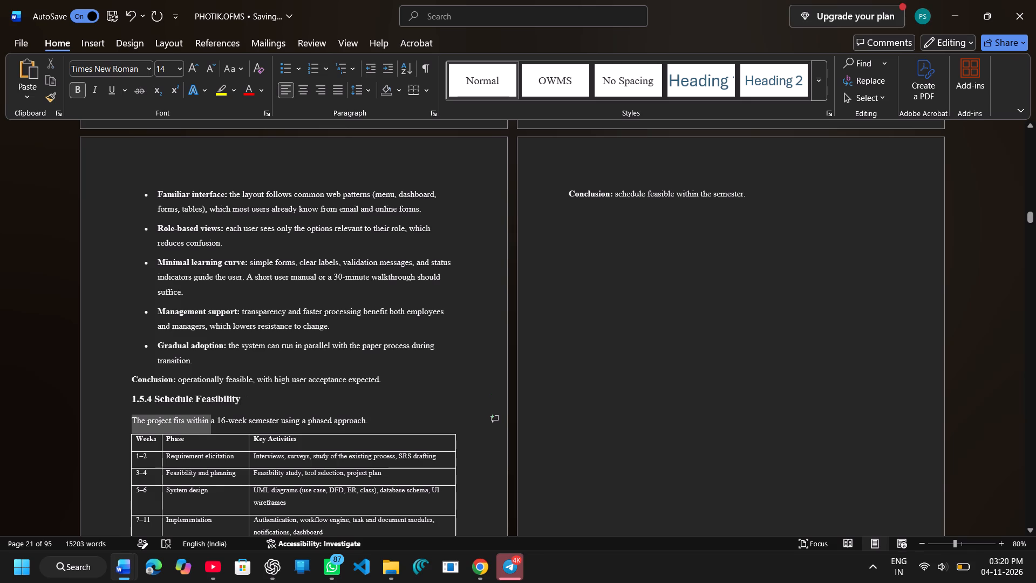
{"action": "left_click", "coordinate": [137, 399]}
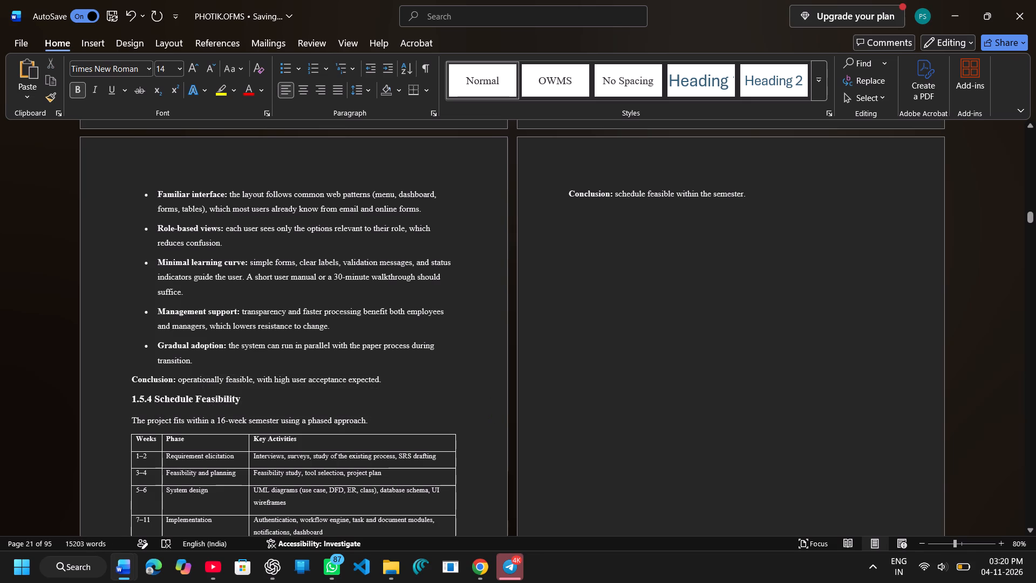
Place the insertion point on the empty line below the PLAGIARISM heading on the report's last page.
{"action": "scroll", "coordinate": [186, 321], "scroll_direction": "down", "scroll_amount": 10}
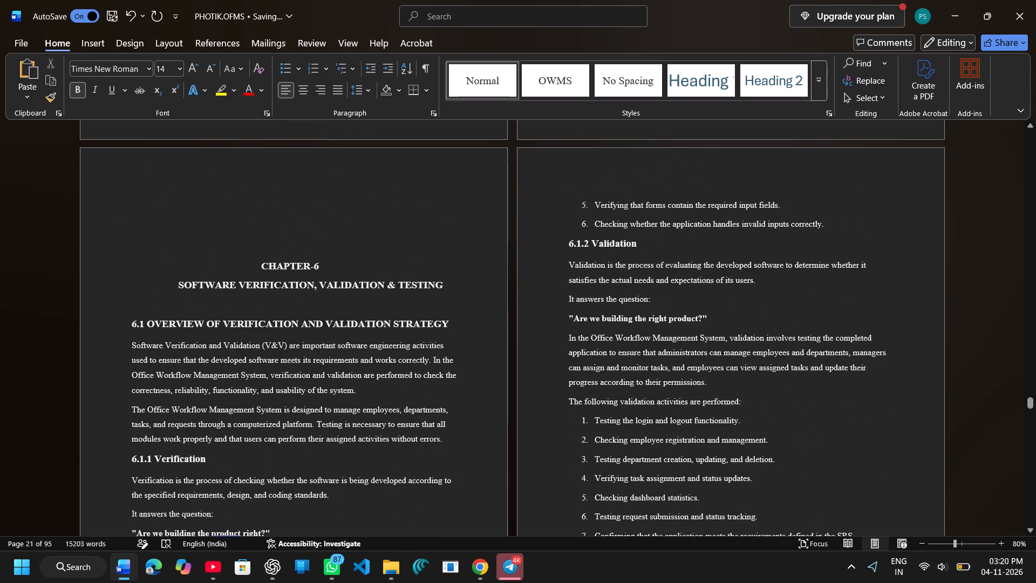
{"action": "scroll", "coordinate": [186, 321], "scroll_direction": "down", "scroll_amount": 3}
{"action": "scroll", "coordinate": [186, 321], "scroll_direction": "up", "scroll_amount": 1}
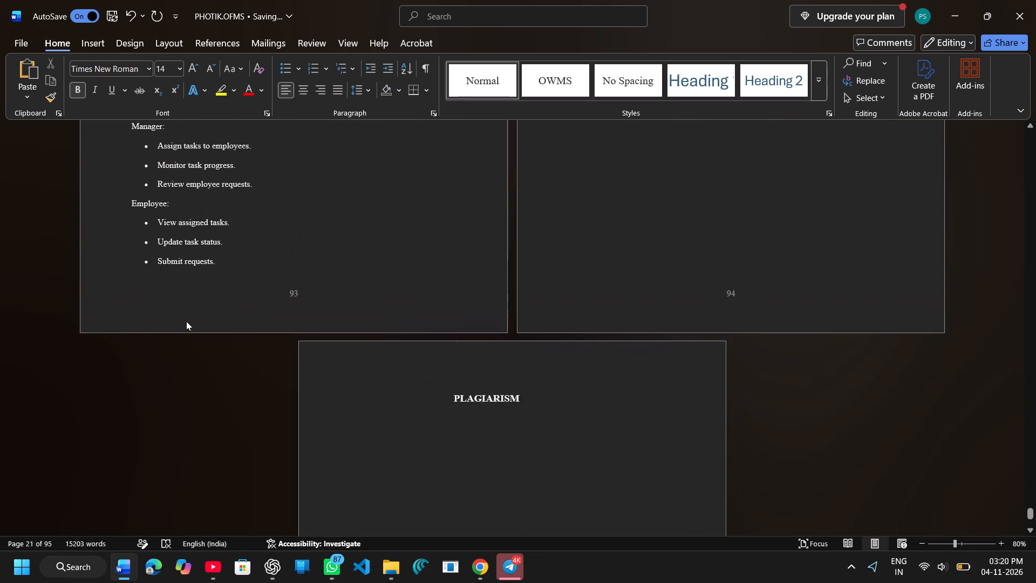
{"action": "scroll", "coordinate": [186, 321], "scroll_direction": "up", "scroll_amount": 1}
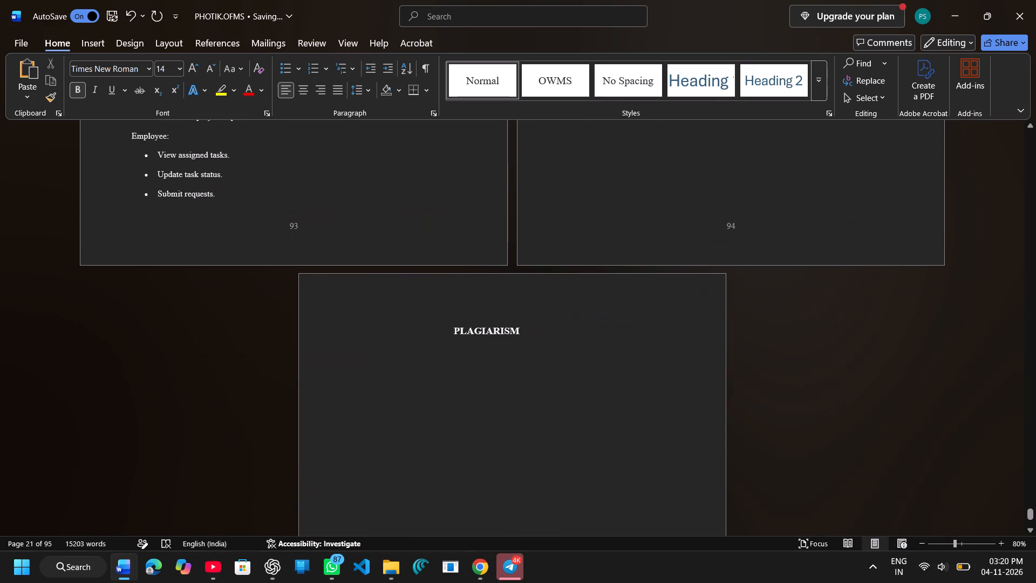
{"action": "left_click", "coordinate": [429, 364]}
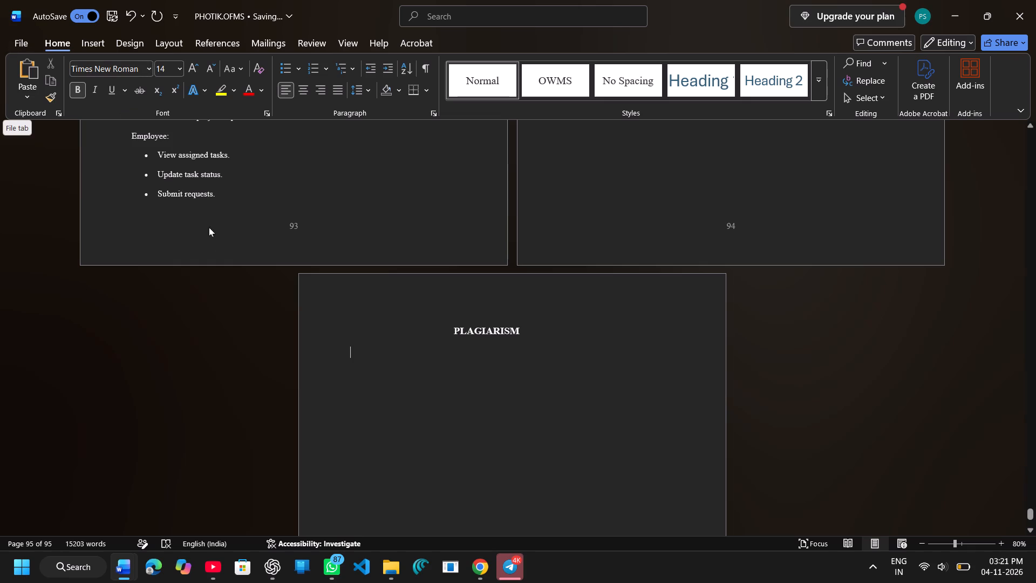
Switch to Chrome, download the converted plagiarism report from Duplichecker's PDF to Word page, and open the downloaded document in Word.
{"action": "left_click", "coordinate": [476, 562]}
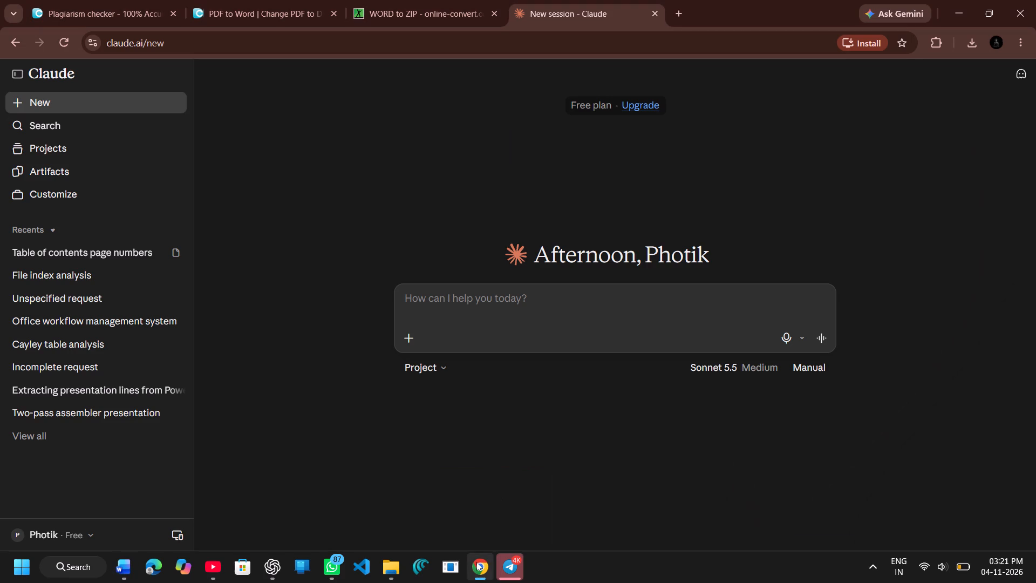
{"action": "left_click", "coordinate": [250, 14]}
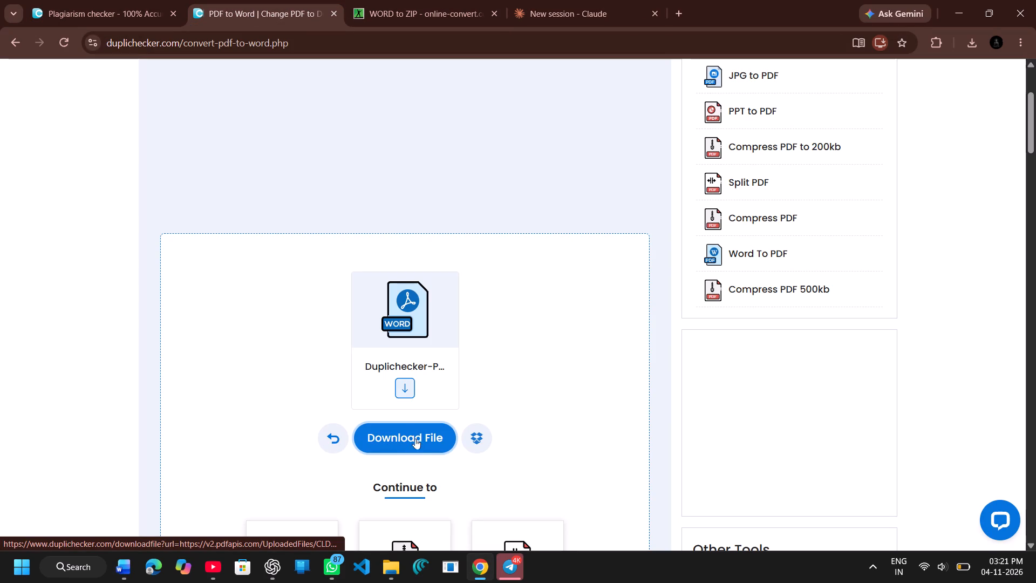
{"action": "left_click", "coordinate": [405, 383]}
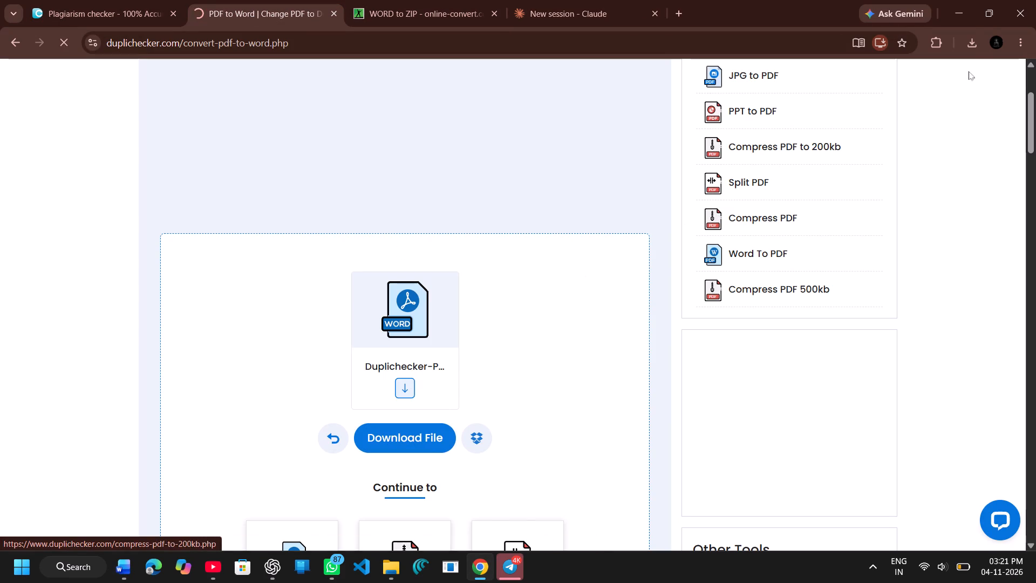
{"action": "left_click", "coordinate": [391, 431]}
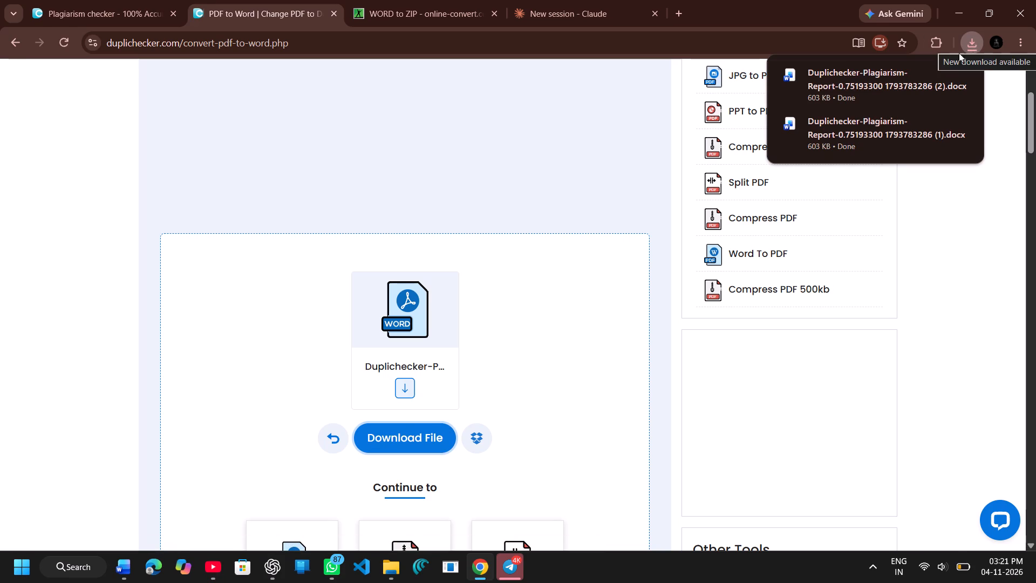
{"action": "left_click", "coordinate": [858, 86]}
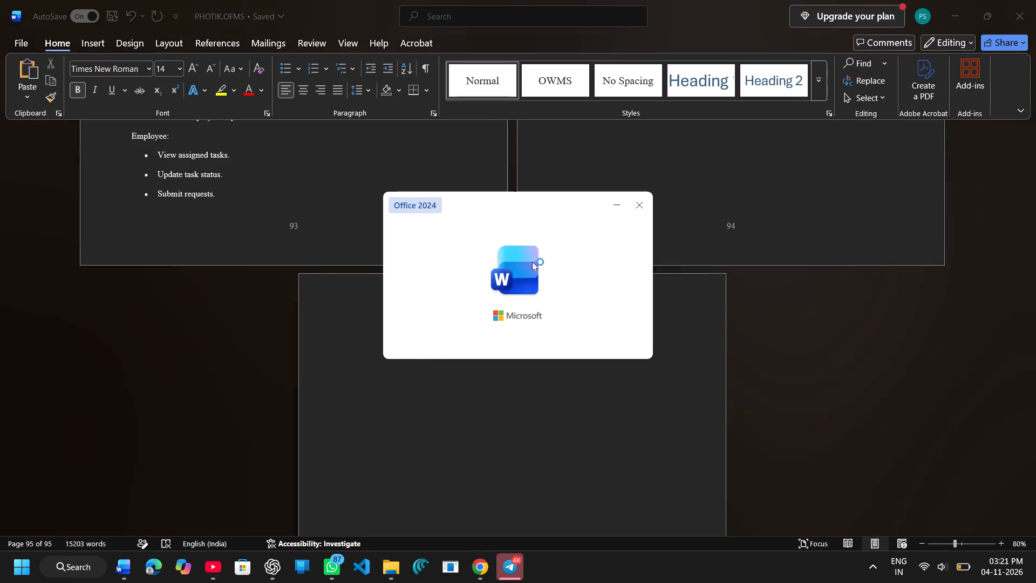
{"action": "scroll", "coordinate": [433, 253], "scroll_direction": "up", "scroll_amount": 1}
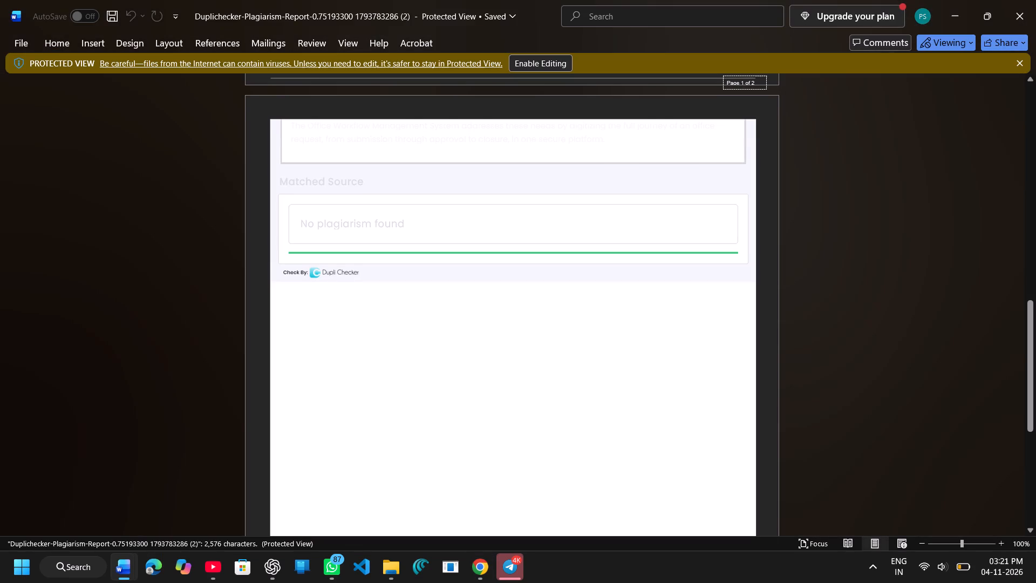
Enable editing of the downloaded Duplichecker plagiarism report, taking it out of Protected View.
{"action": "scroll", "coordinate": [433, 253], "scroll_direction": "up", "scroll_amount": 1}
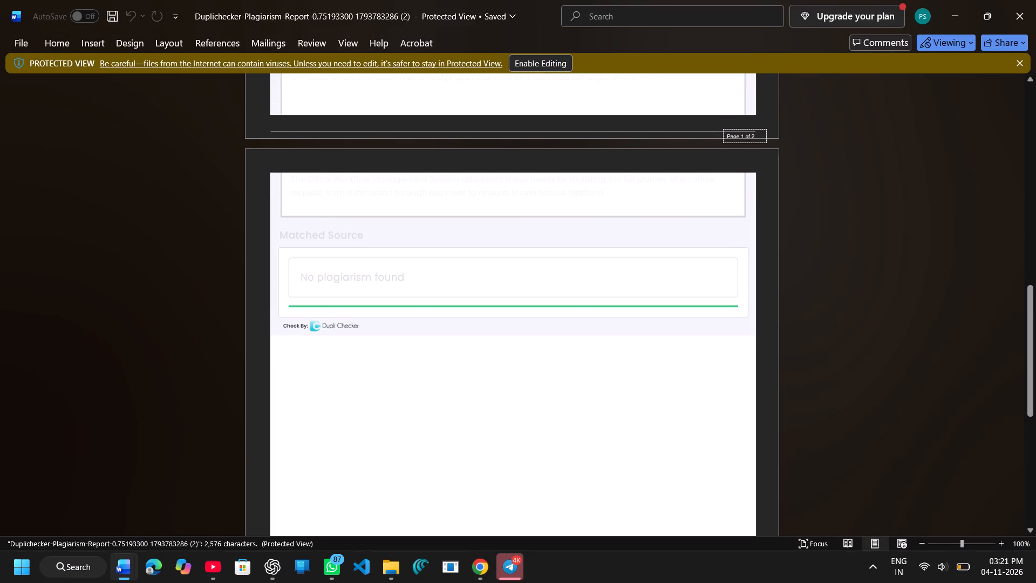
{"action": "scroll", "coordinate": [433, 253], "scroll_direction": "up", "scroll_amount": 1}
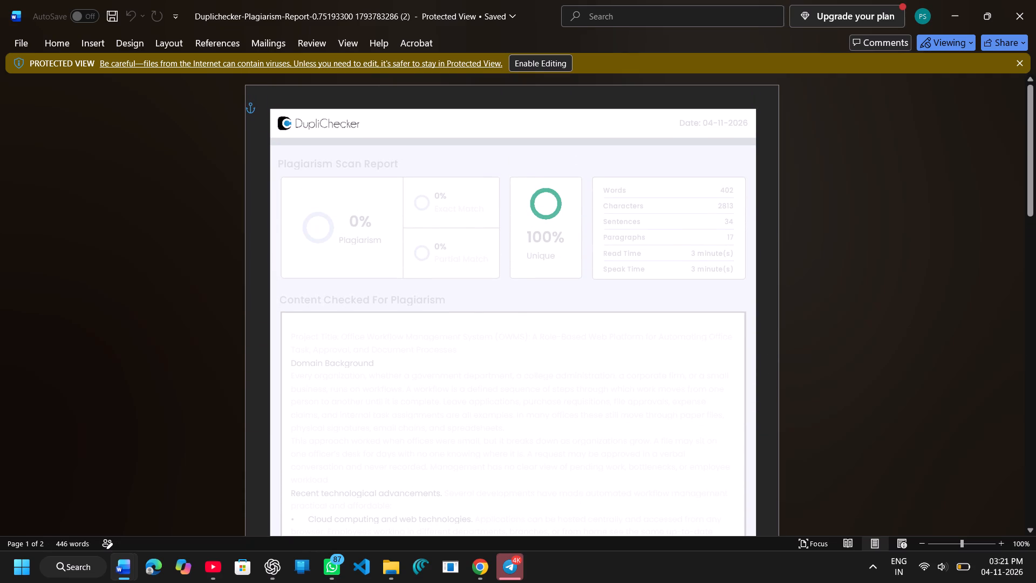
{"action": "left_click", "coordinate": [534, 63]}
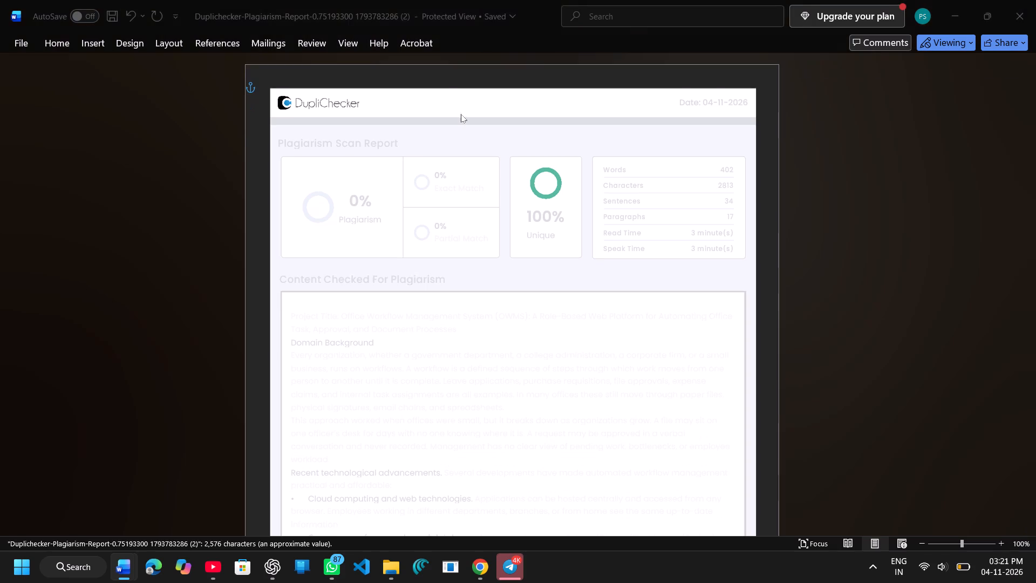
{"action": "scroll", "coordinate": [243, 175], "scroll_direction": "up", "scroll_amount": 2}
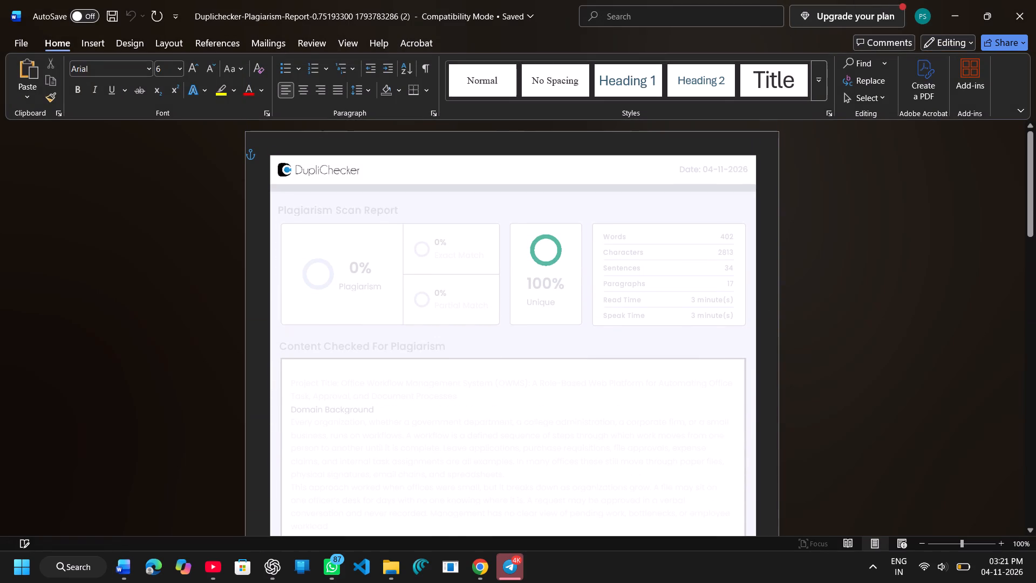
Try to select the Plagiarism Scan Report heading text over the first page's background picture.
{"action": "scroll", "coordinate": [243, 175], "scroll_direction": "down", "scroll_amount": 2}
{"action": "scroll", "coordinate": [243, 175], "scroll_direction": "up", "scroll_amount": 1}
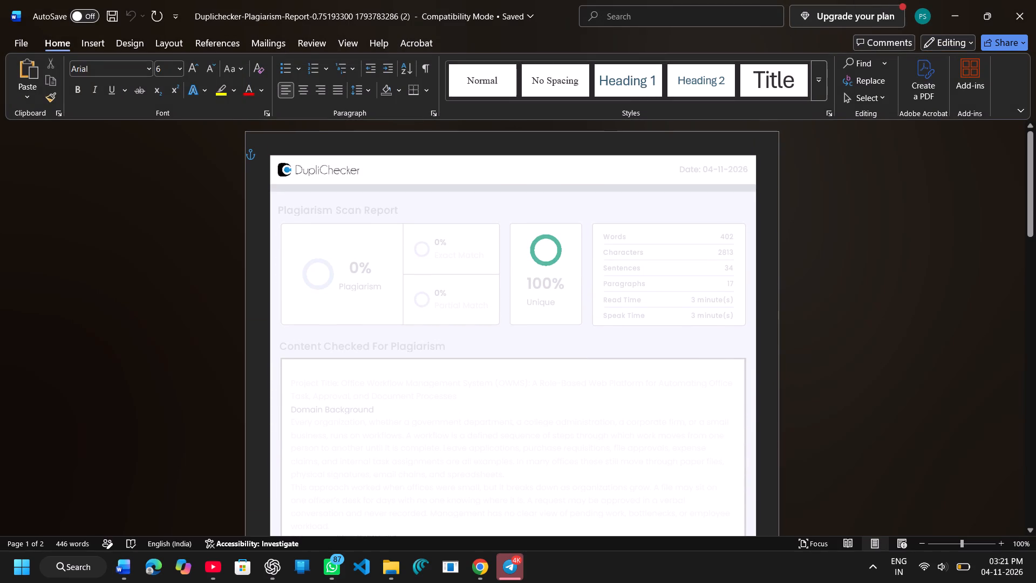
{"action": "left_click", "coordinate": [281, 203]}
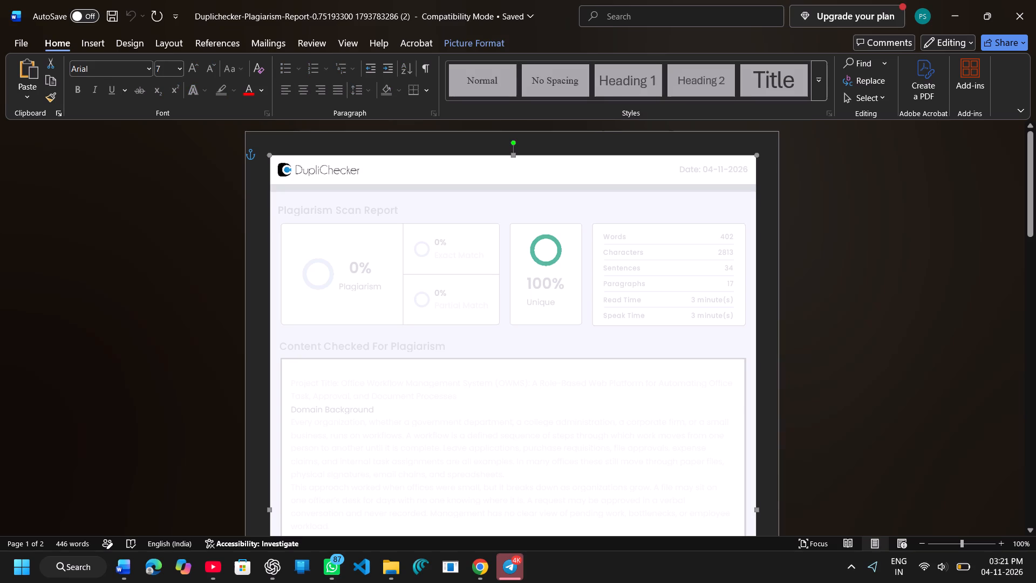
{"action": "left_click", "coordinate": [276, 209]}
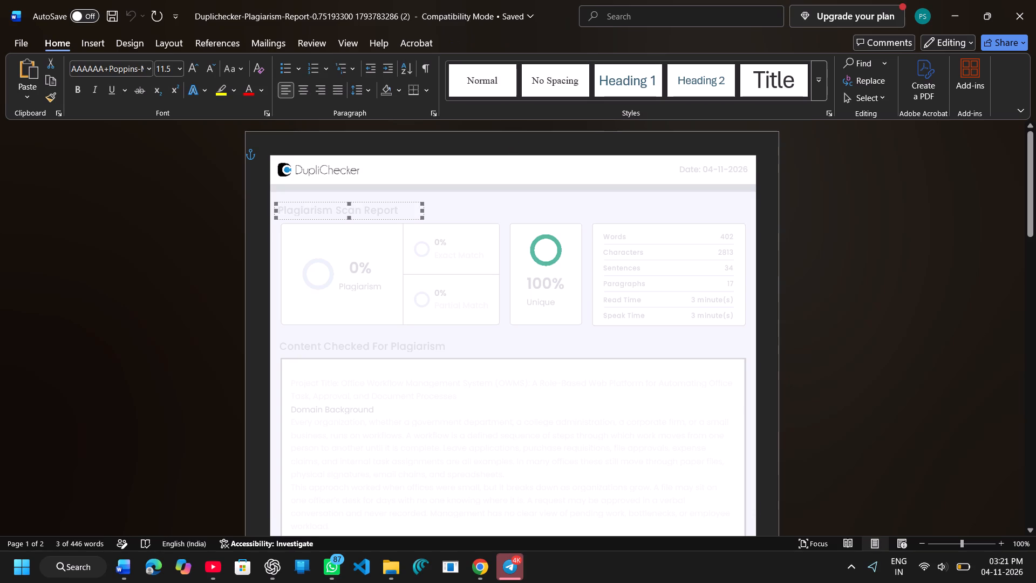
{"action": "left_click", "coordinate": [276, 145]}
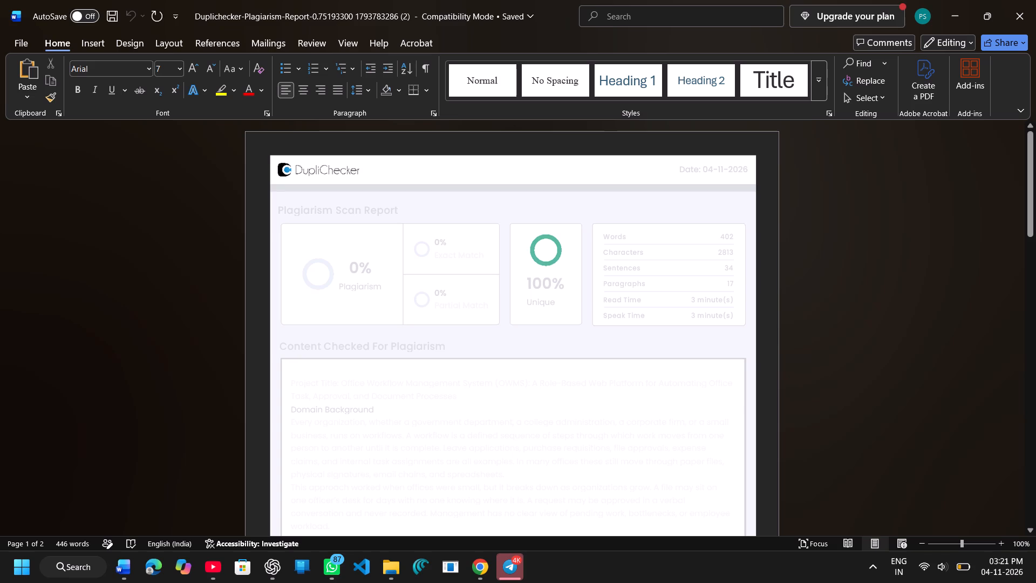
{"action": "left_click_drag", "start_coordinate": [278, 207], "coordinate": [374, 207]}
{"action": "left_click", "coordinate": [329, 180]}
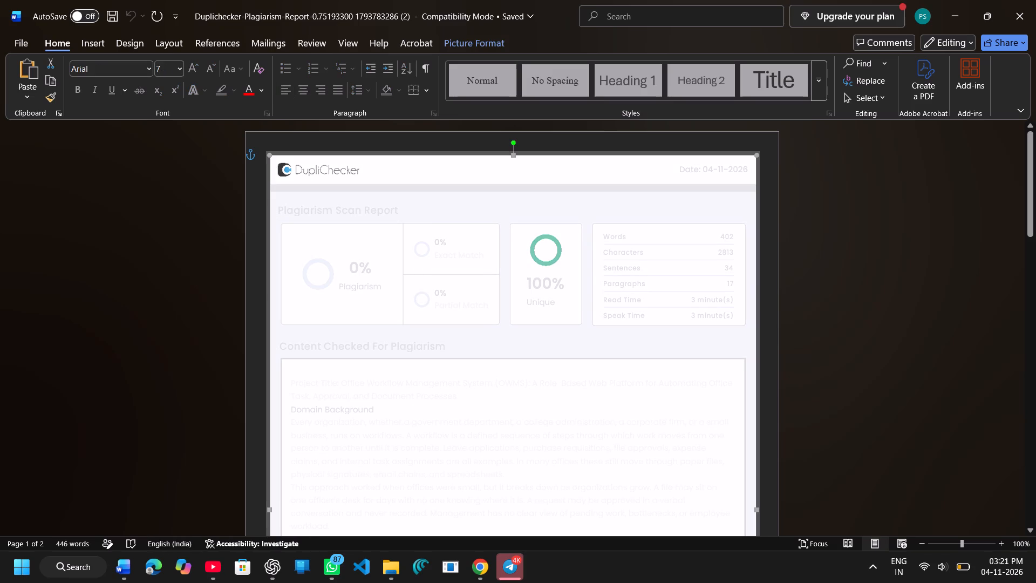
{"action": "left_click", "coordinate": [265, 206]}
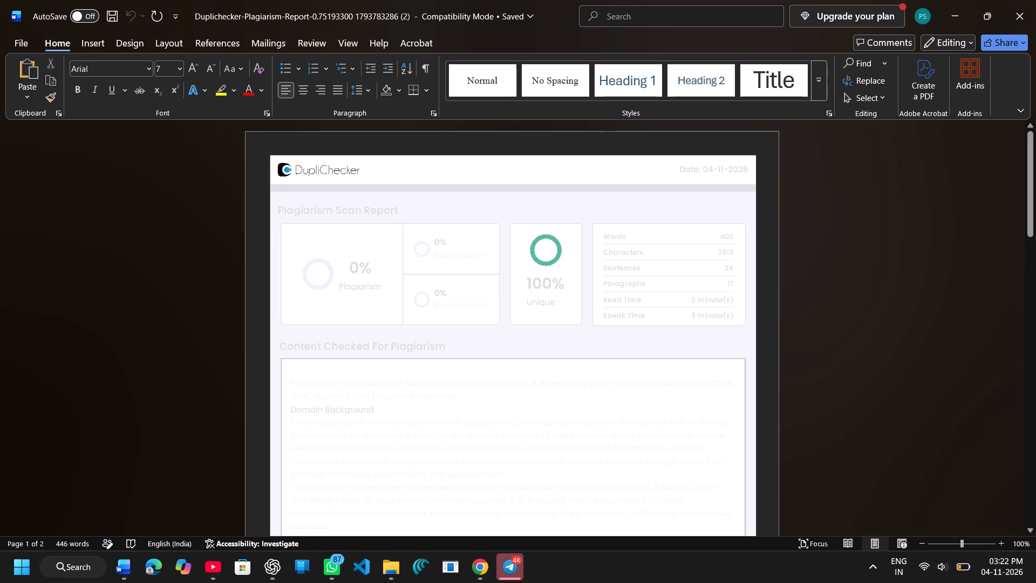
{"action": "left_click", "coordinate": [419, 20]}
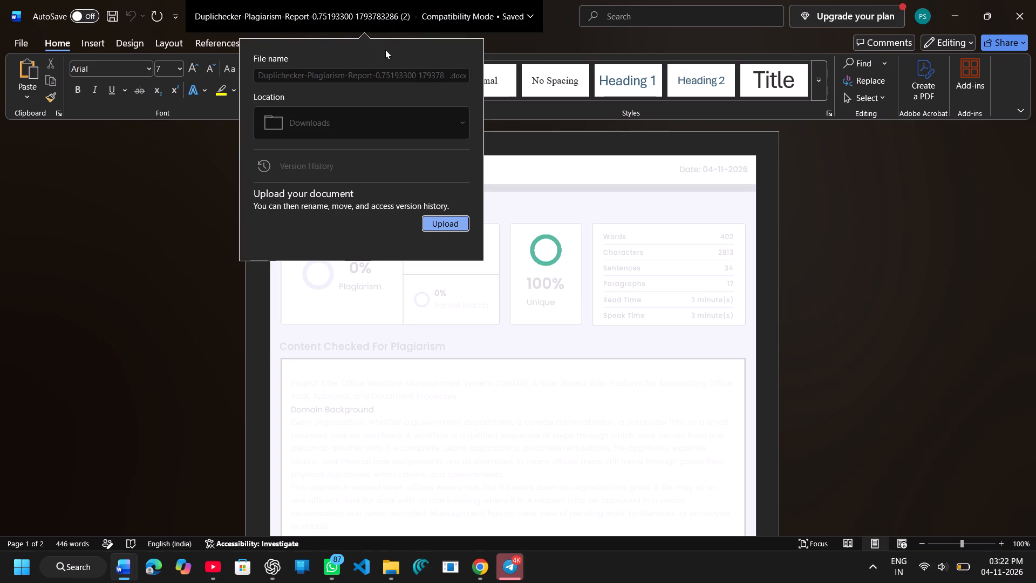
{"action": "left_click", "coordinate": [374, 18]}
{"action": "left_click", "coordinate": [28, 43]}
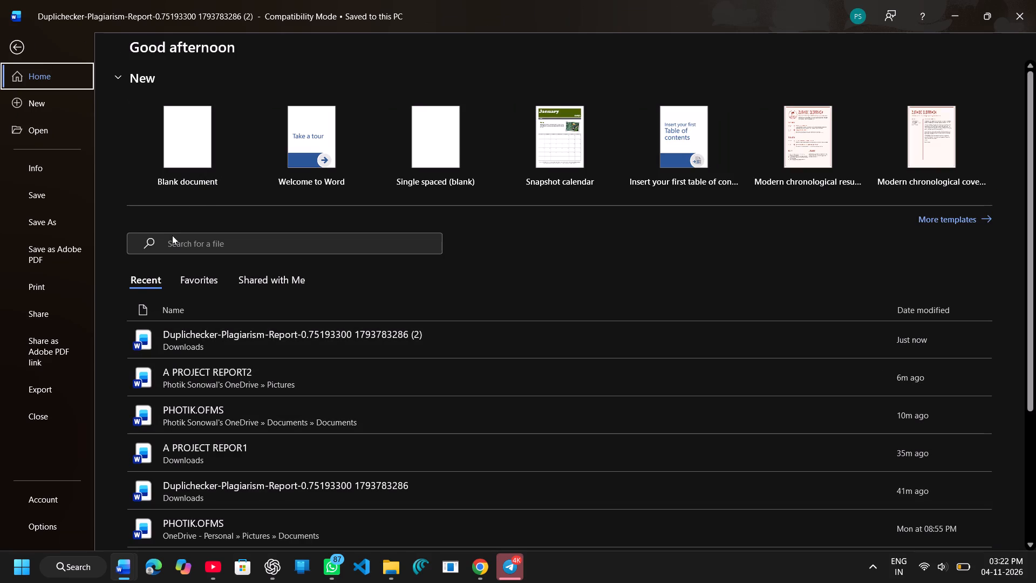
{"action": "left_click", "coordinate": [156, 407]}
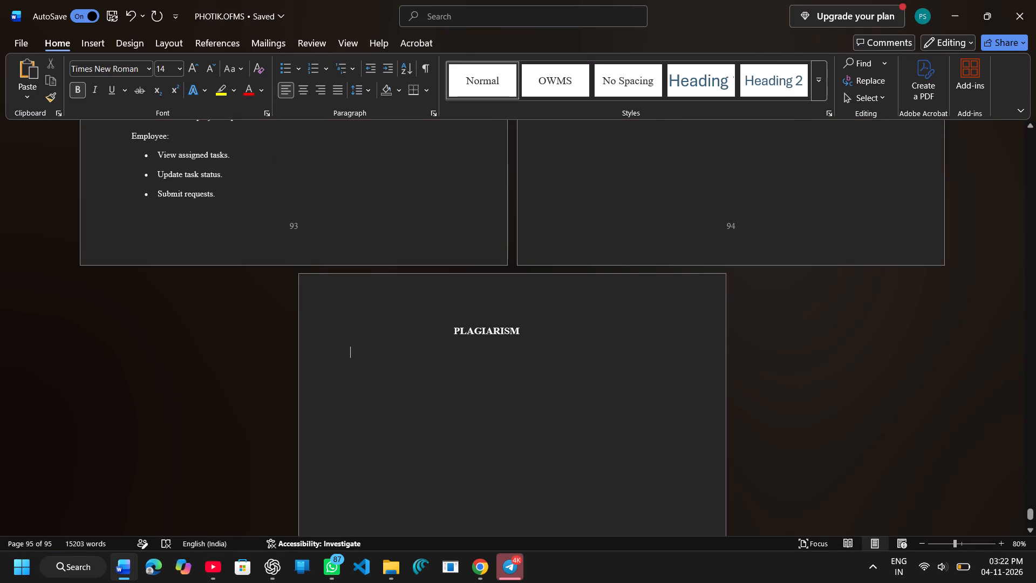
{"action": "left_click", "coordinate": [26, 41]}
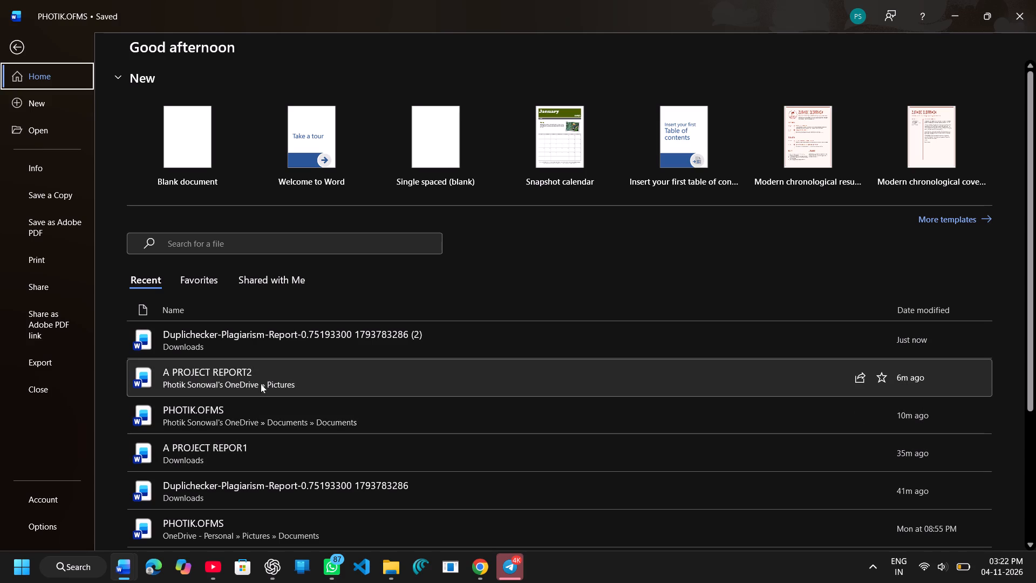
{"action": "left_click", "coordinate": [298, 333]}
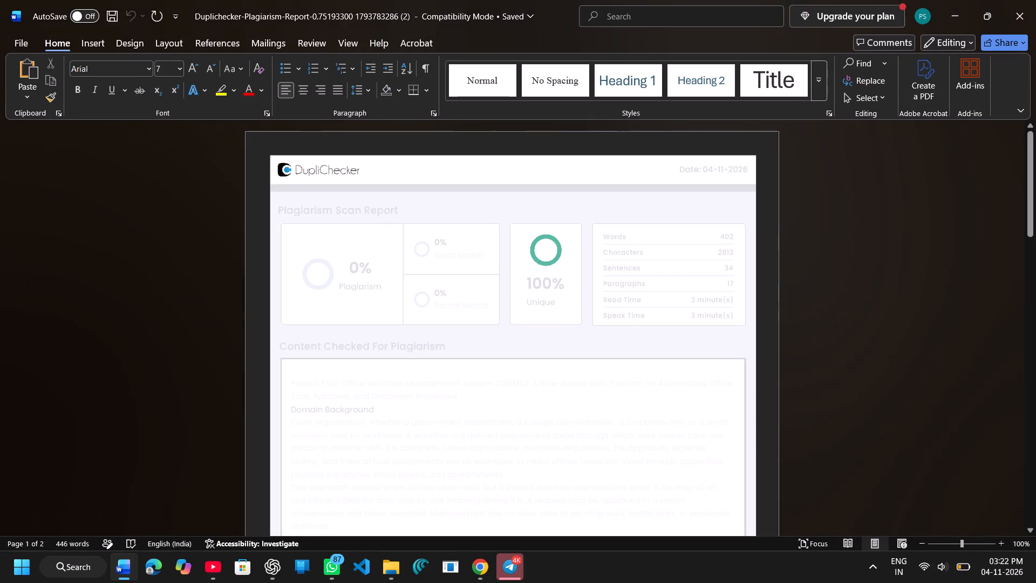
Cut the background picture from the first page of the Duplichecker report, leaving its text in place.
{"action": "right_click", "coordinate": [334, 266]}
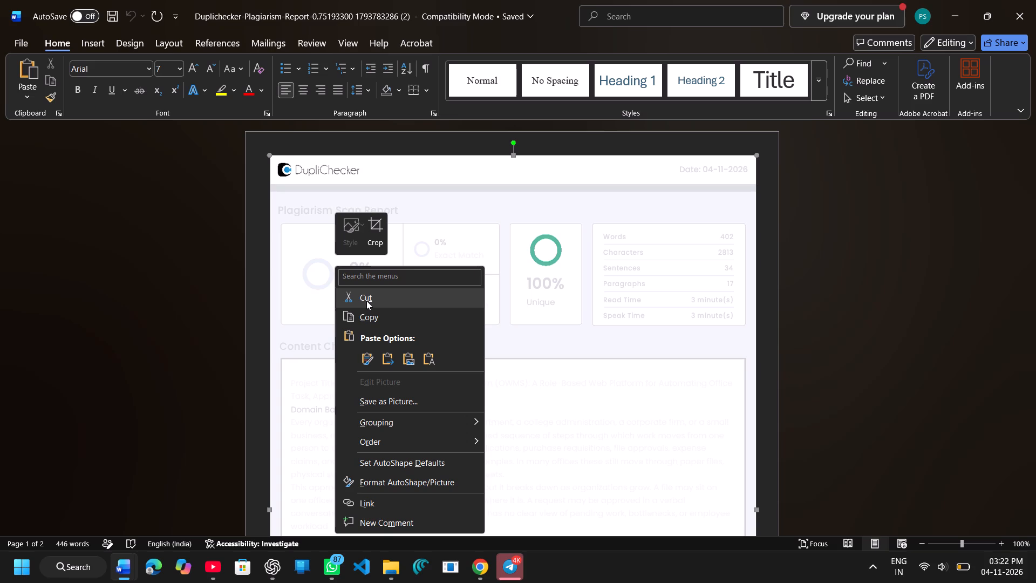
{"action": "left_click", "coordinate": [366, 301]}
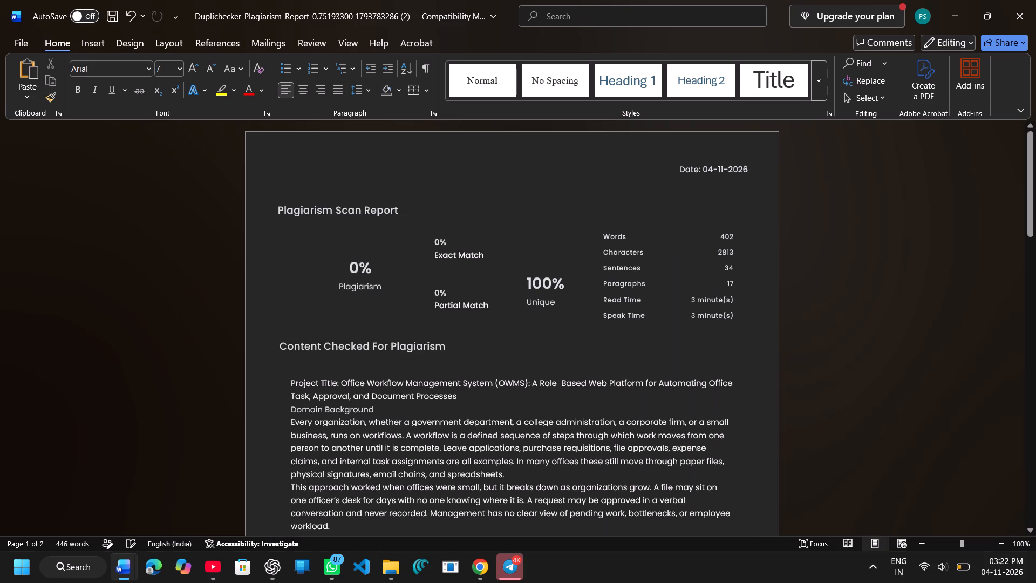
Copy the Duplichecker report's first-page text, from the Plagiarism Scan Report heading through the numbered list at the page's end.
{"action": "scroll", "coordinate": [185, 158], "scroll_direction": "up", "scroll_amount": 1}
{"action": "scroll", "coordinate": [299, 213], "scroll_direction": "right", "scroll_amount": 2}
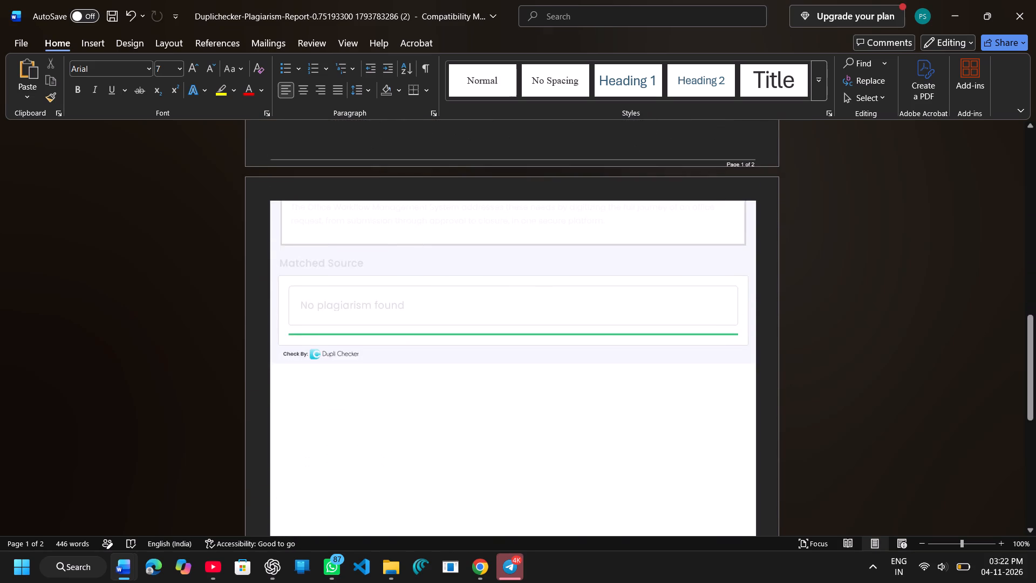
{"action": "scroll", "coordinate": [299, 213], "scroll_direction": "right", "scroll_amount": 1}
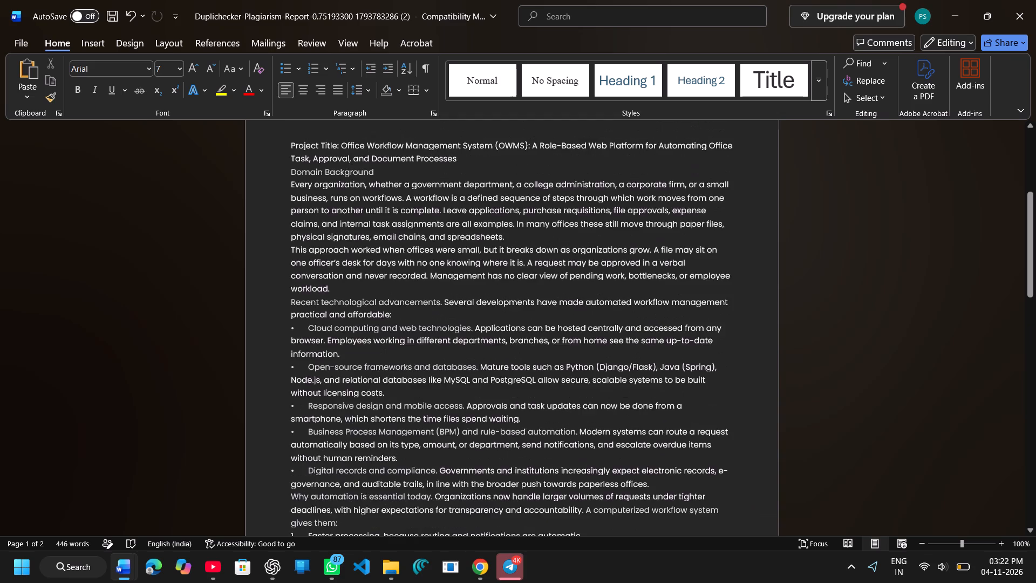
{"action": "scroll", "coordinate": [299, 213], "scroll_direction": "up", "scroll_amount": 1}
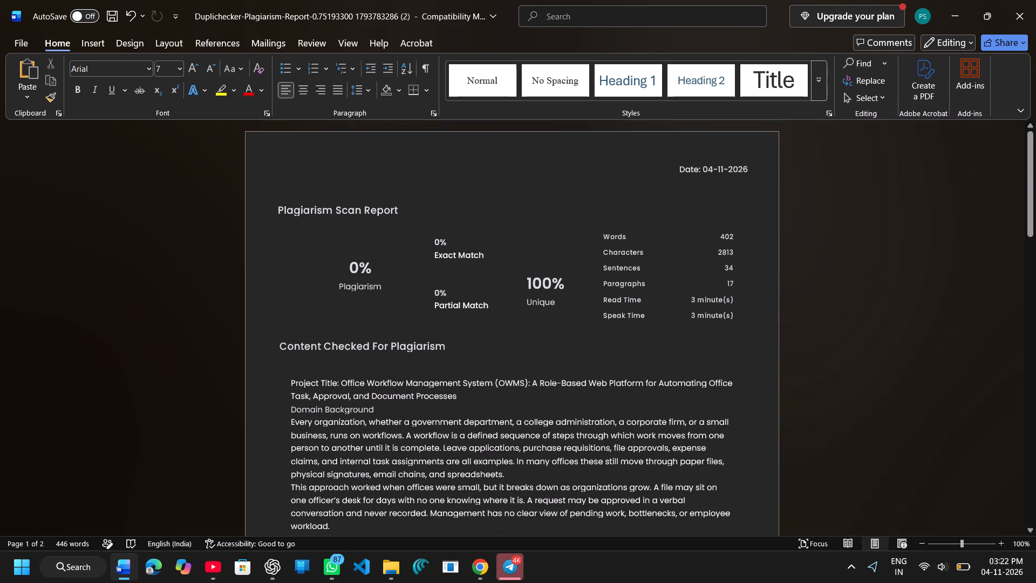
{"action": "left_click", "coordinate": [272, 208]}
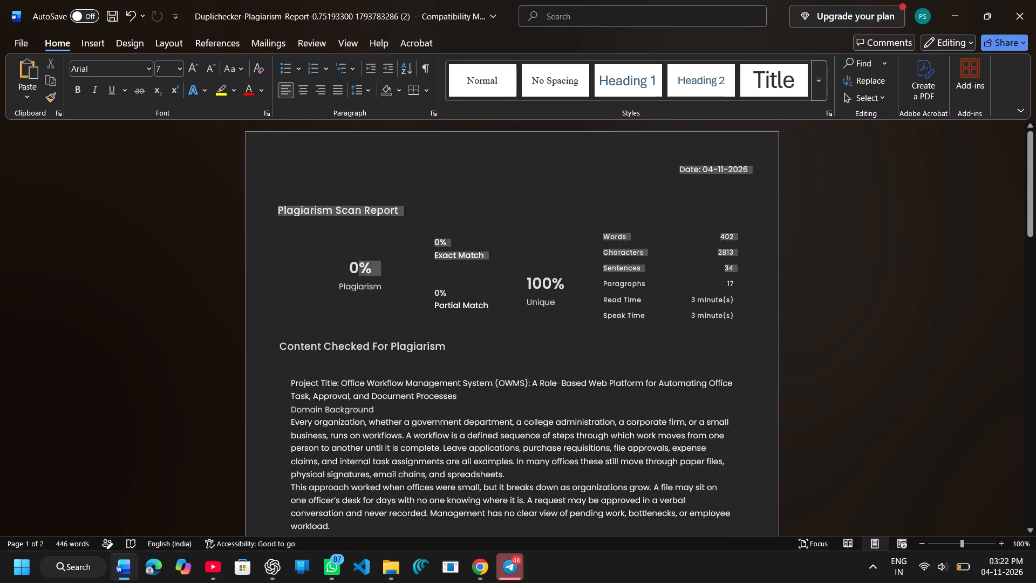
{"action": "left_click", "coordinate": [275, 212]}
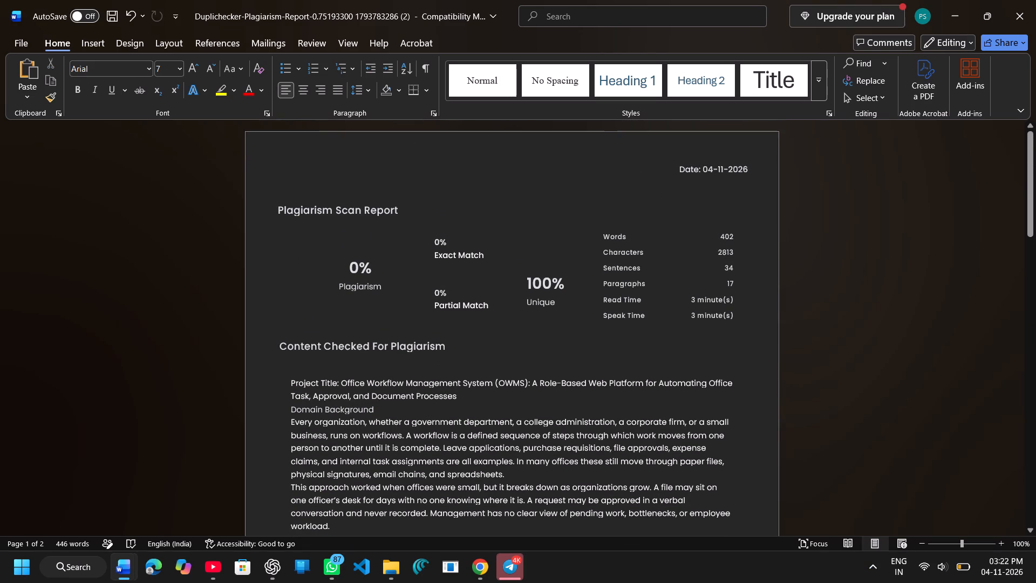
{"action": "left_click_drag", "start_coordinate": [275, 212], "coordinate": [622, 411]}
{"action": "left_click_drag", "start_coordinate": [622, 411], "coordinate": [716, 565]}
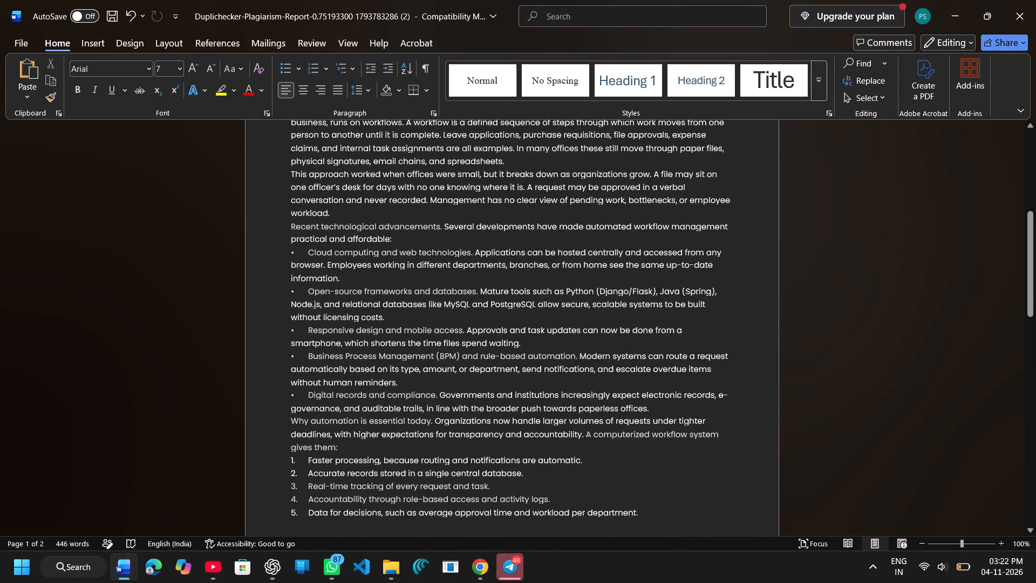
{"action": "left_click_drag", "start_coordinate": [716, 565], "coordinate": [653, 143]}
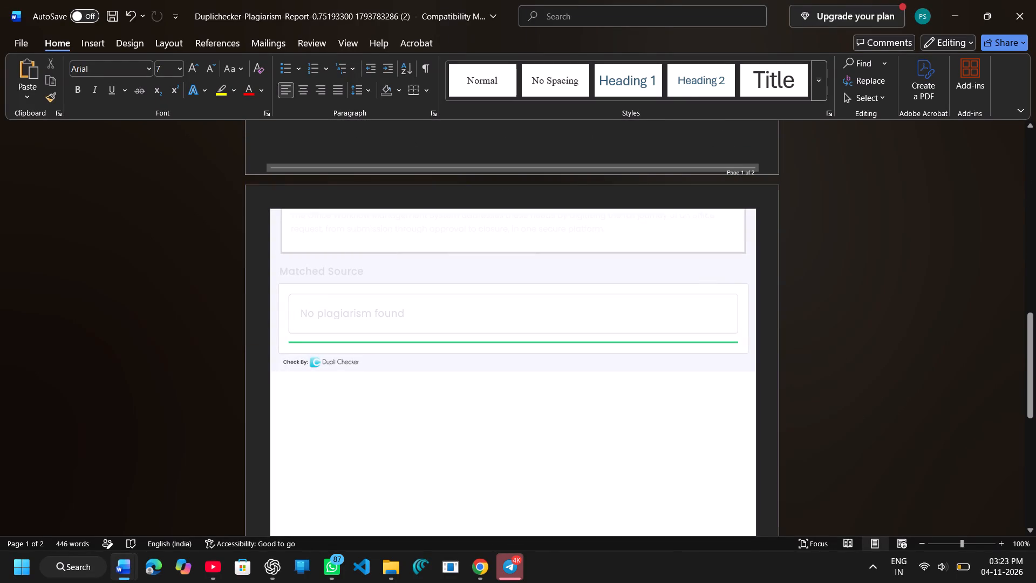
{"action": "left_click_drag", "start_coordinate": [653, 143], "coordinate": [656, 312]}
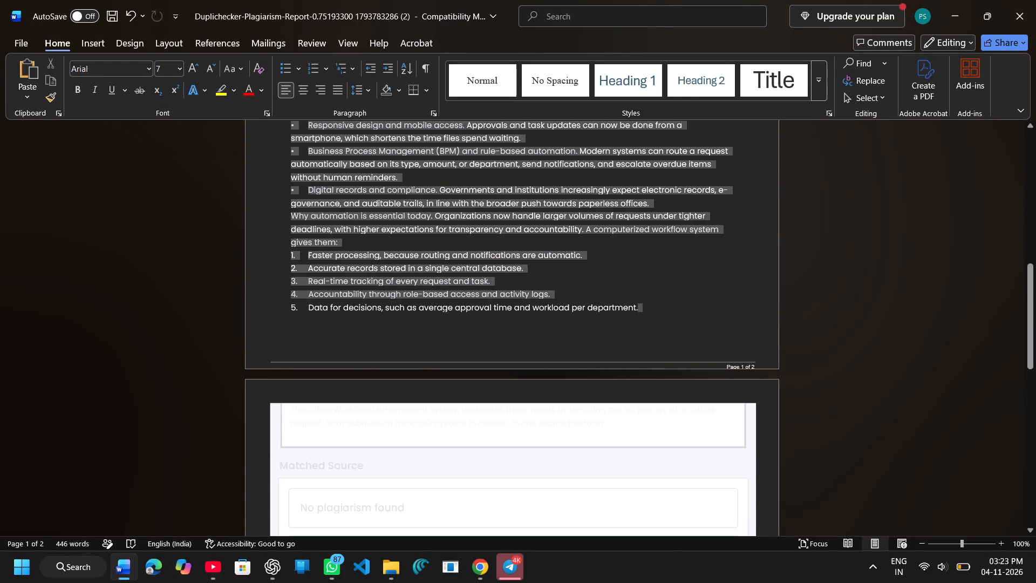
{"action": "left_click_drag", "start_coordinate": [656, 312], "coordinate": [647, 303]}
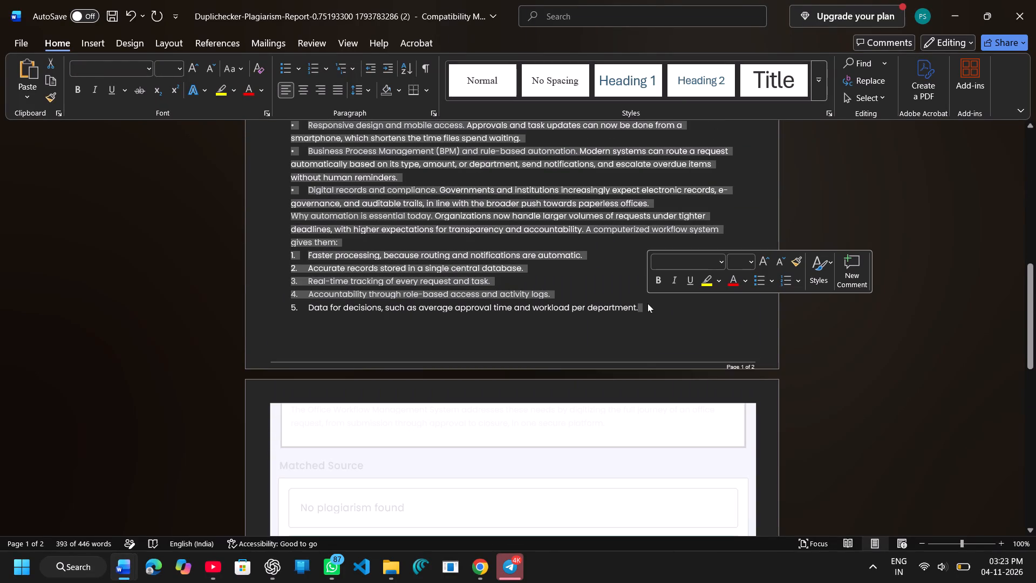
{"action": "key", "text": "ctrl+c"}
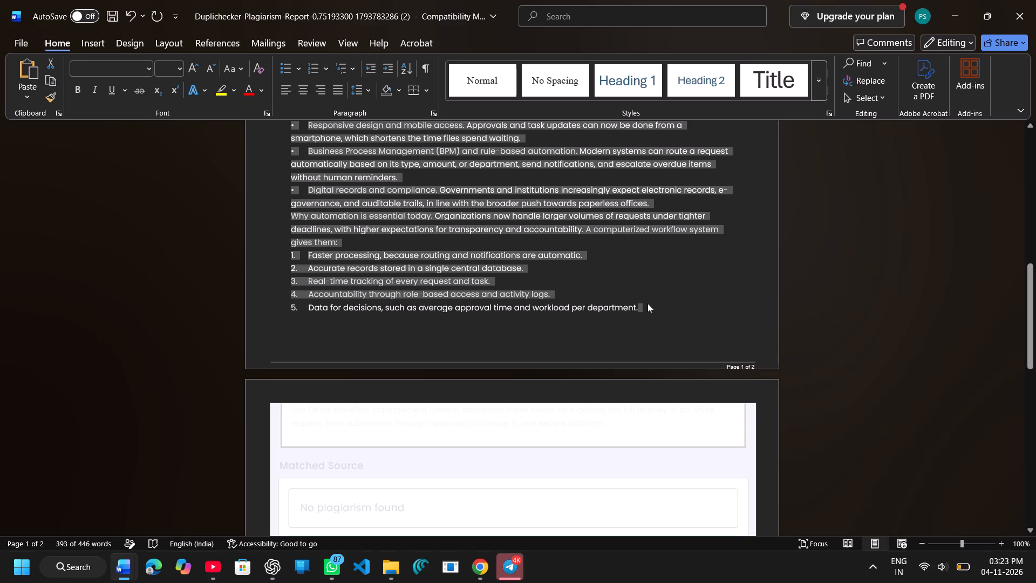
Open A PROJECT REPORT2 and look through its certificate, board of examiners, acknowledgement and abstract pages.
{"action": "scroll", "coordinate": [594, 227], "scroll_direction": "up", "scroll_amount": 1}
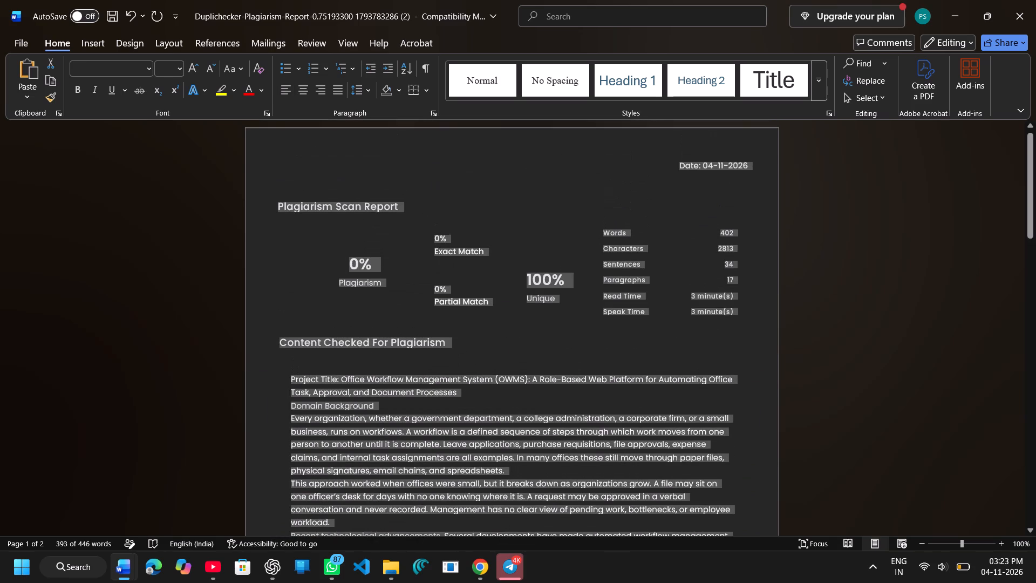
{"action": "left_click", "coordinate": [19, 44]}
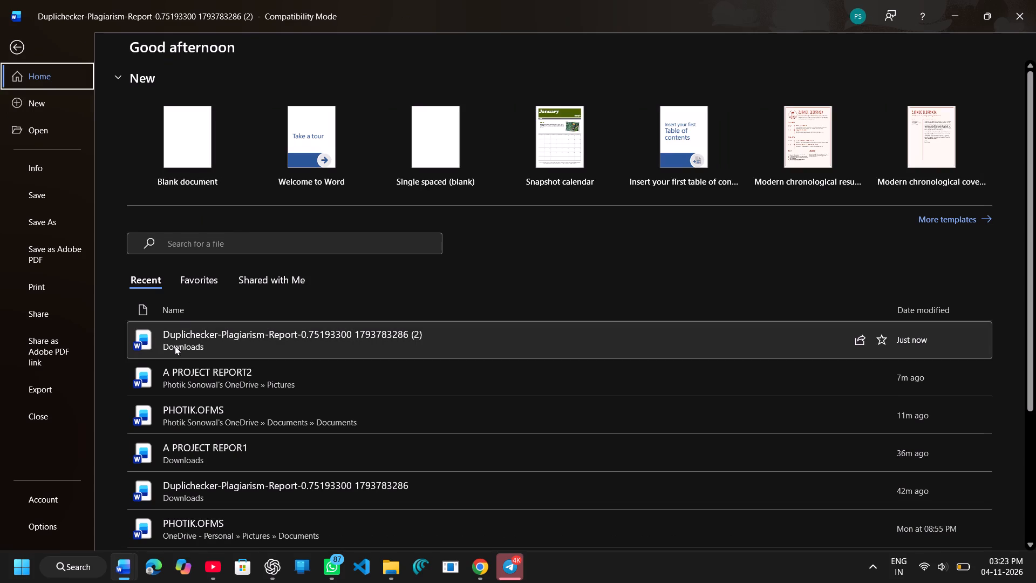
{"action": "left_click", "coordinate": [169, 372]}
{"action": "scroll", "coordinate": [390, 341], "scroll_direction": "down", "scroll_amount": 1}
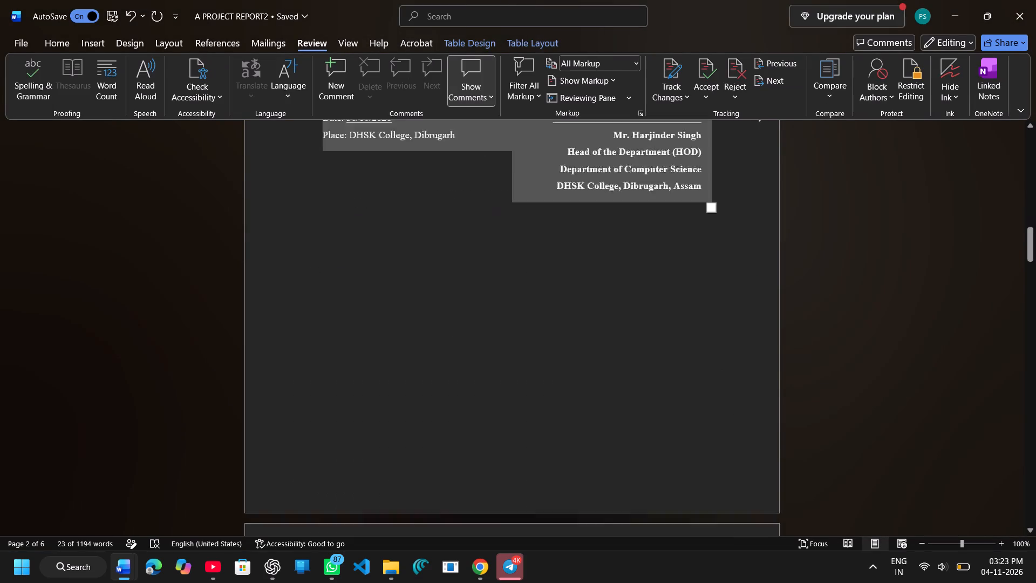
{"action": "scroll", "coordinate": [390, 341], "scroll_direction": "down", "scroll_amount": 1}
{"action": "scroll", "coordinate": [390, 341], "scroll_direction": "down", "scroll_amount": 3, "text": "ctrl"}
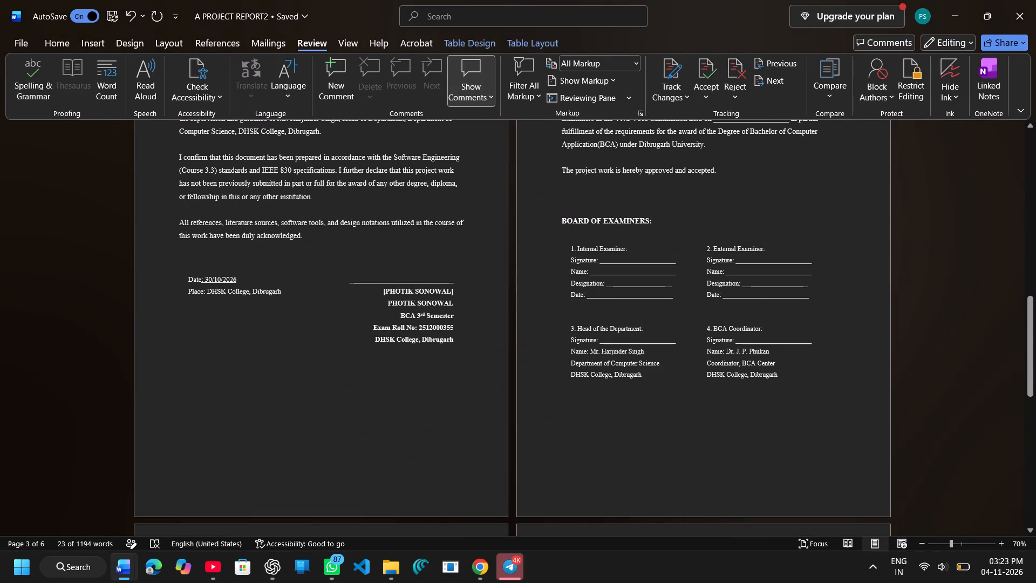
{"action": "scroll", "coordinate": [434, 349], "scroll_direction": "down", "scroll_amount": 6}
{"action": "scroll", "coordinate": [504, 392], "scroll_direction": "up", "scroll_amount": 1}
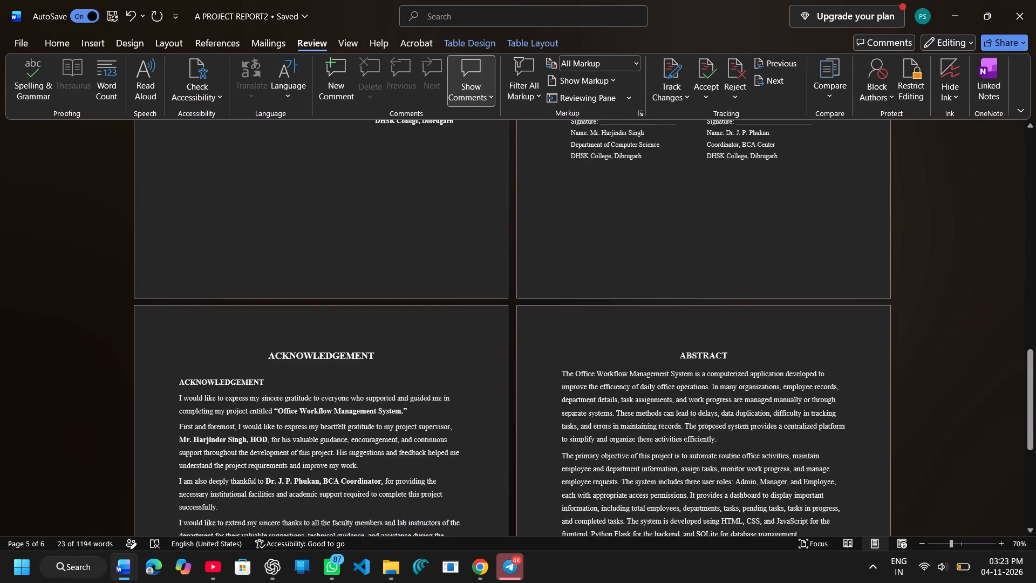
{"action": "scroll", "coordinate": [504, 392], "scroll_direction": "up", "scroll_amount": 7}
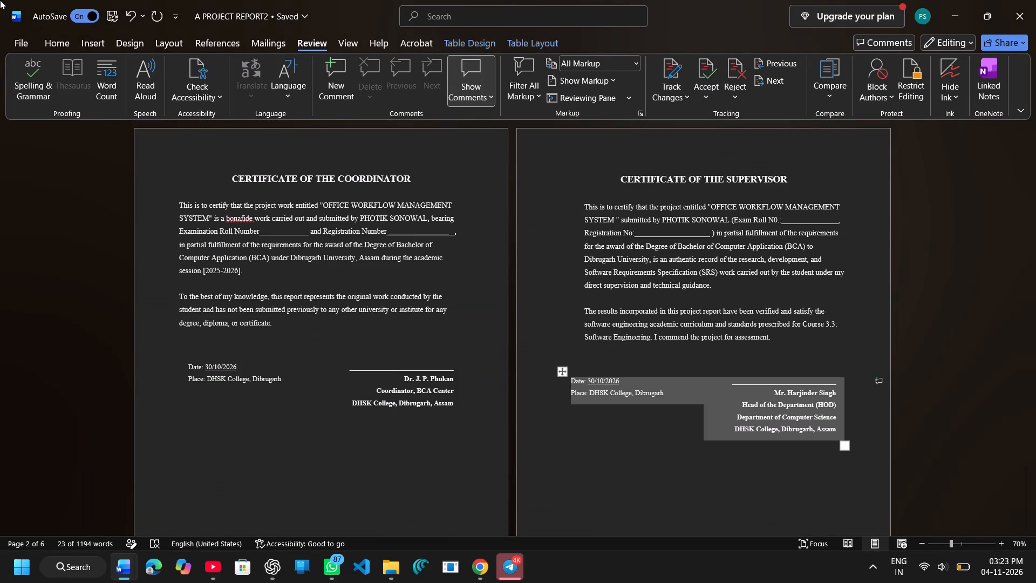
Paste the copied Duplichecker text under the PLAGIARISM heading in PHOTIK.OFMS and place the cursor before Plagiarism Scan Report.
{"action": "left_click", "coordinate": [28, 36]}
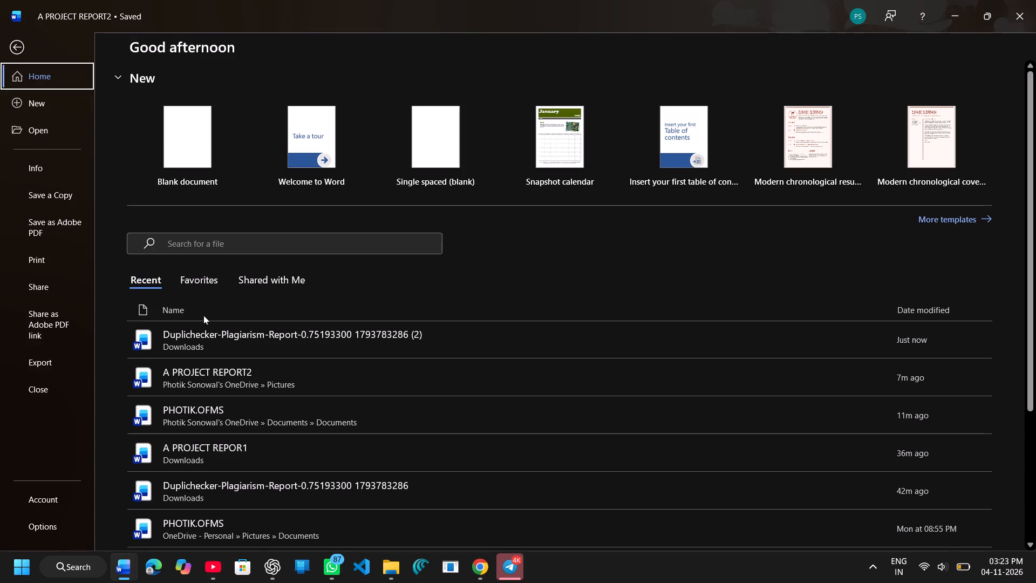
{"action": "left_click", "coordinate": [192, 410]}
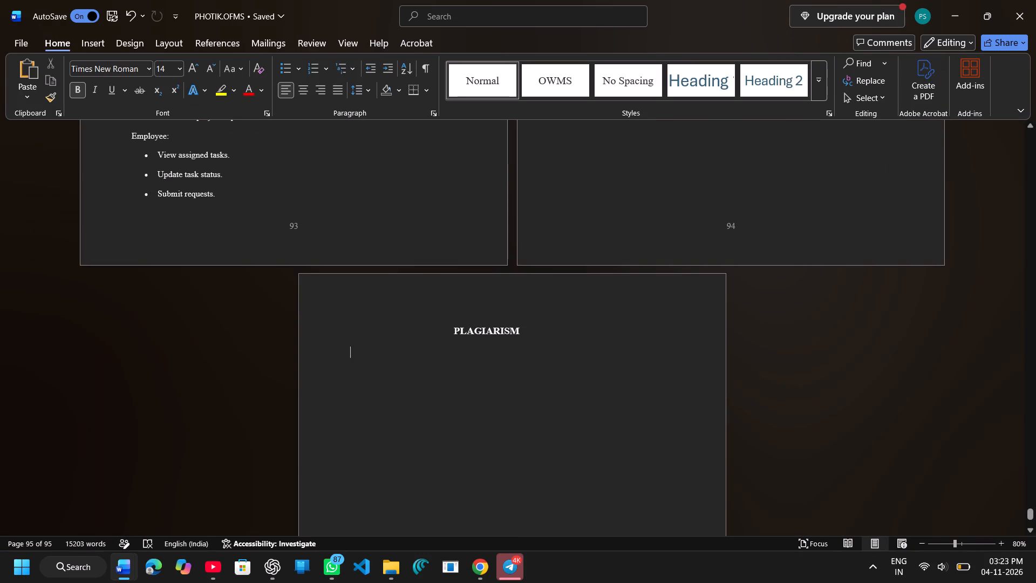
{"action": "key", "text": "ctrl+v"}
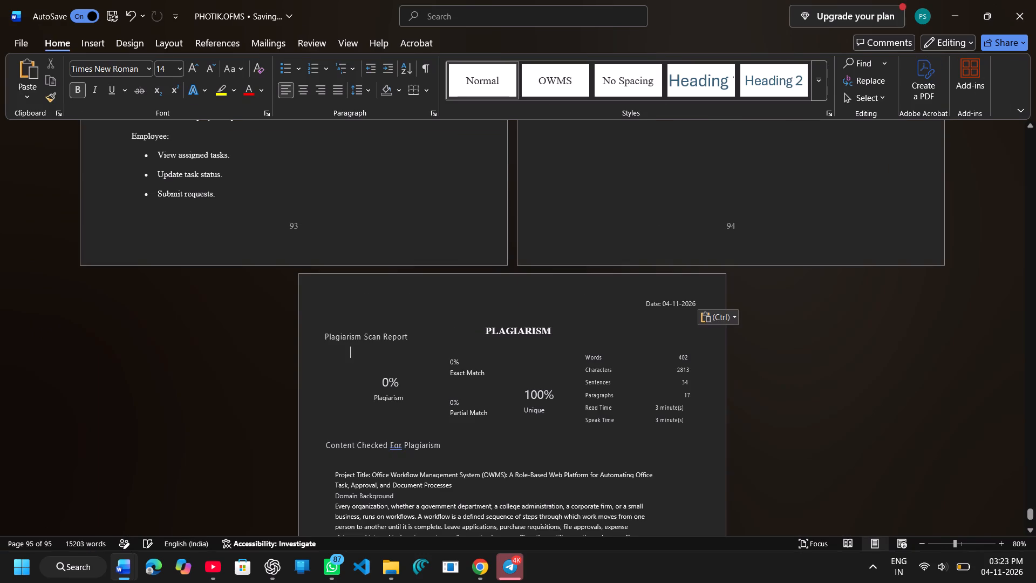
{"action": "left_click", "coordinate": [327, 336]}
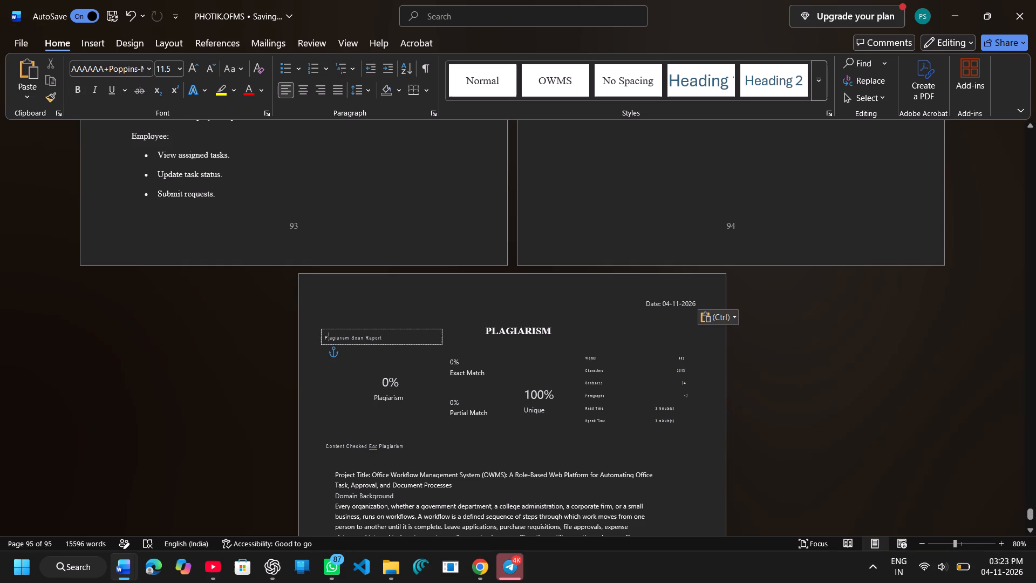
{"action": "key", "text": "Left"}
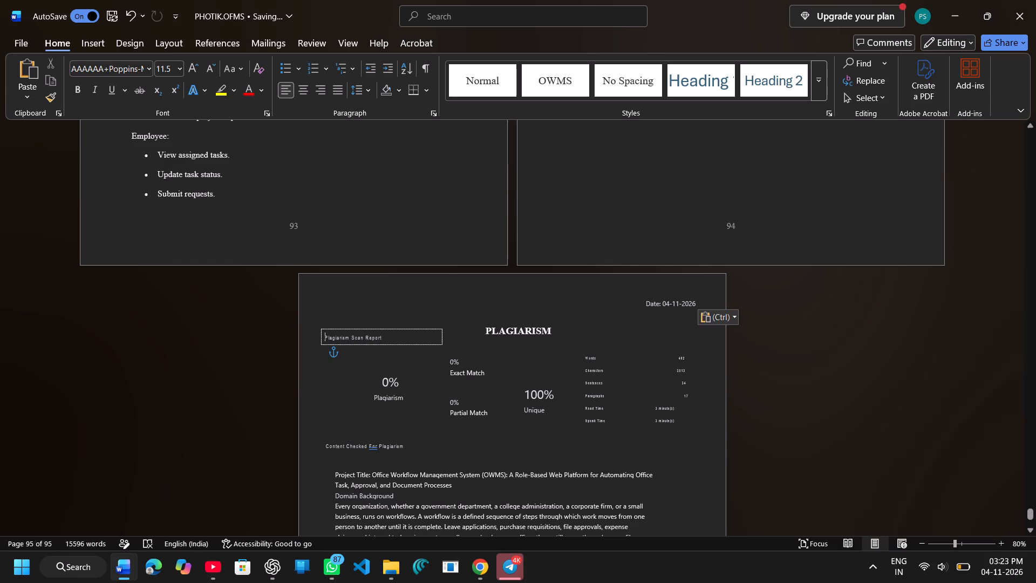
{"action": "left_click", "coordinate": [324, 338]}
{"action": "scroll", "coordinate": [495, 275], "scroll_direction": "up", "scroll_amount": 2}
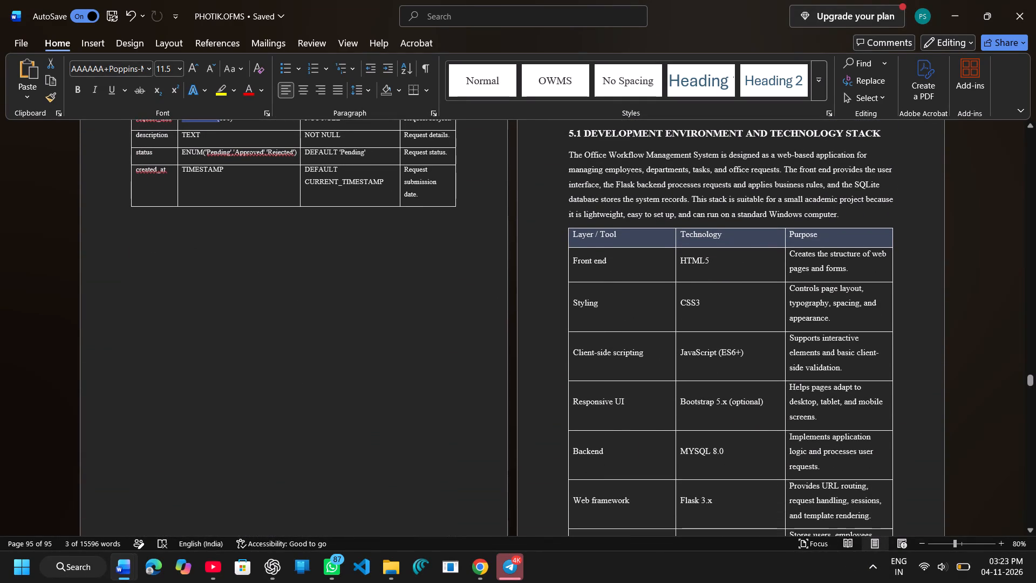
{"action": "scroll", "coordinate": [495, 275], "scroll_direction": "down", "scroll_amount": 1}
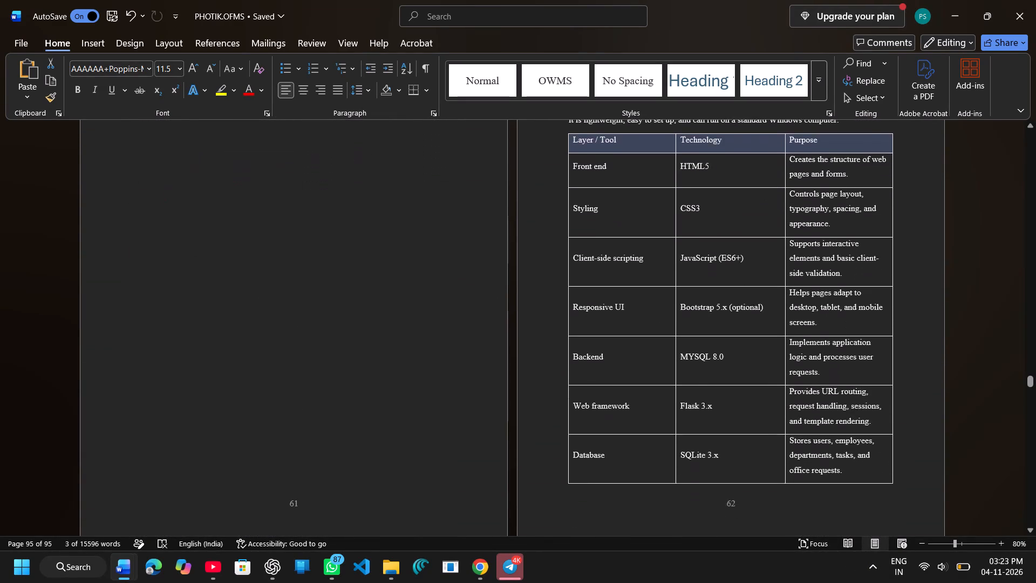
{"action": "scroll", "coordinate": [495, 275], "scroll_direction": "down", "scroll_amount": 3}
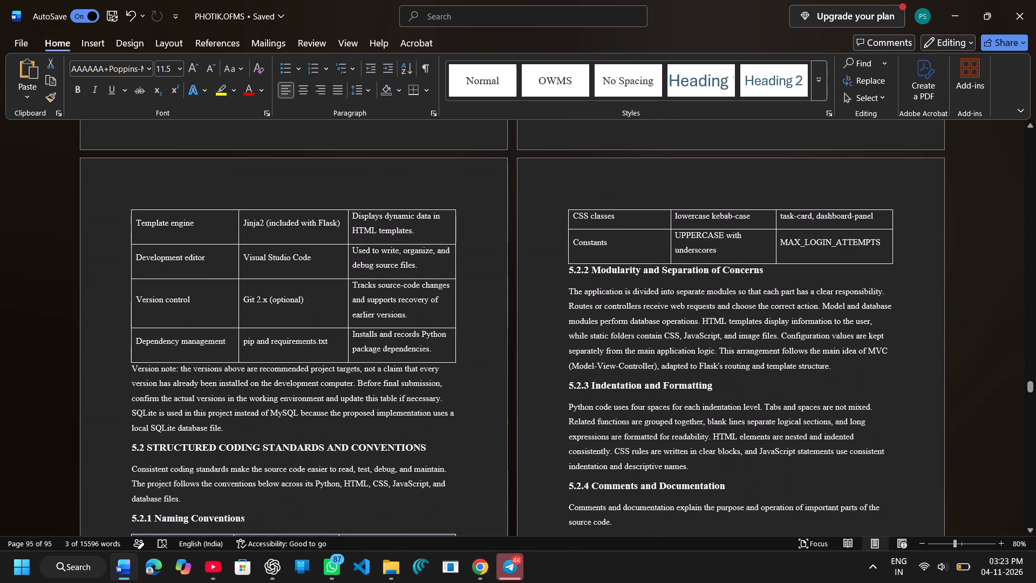
{"action": "scroll", "coordinate": [495, 275], "scroll_direction": "down", "scroll_amount": 2}
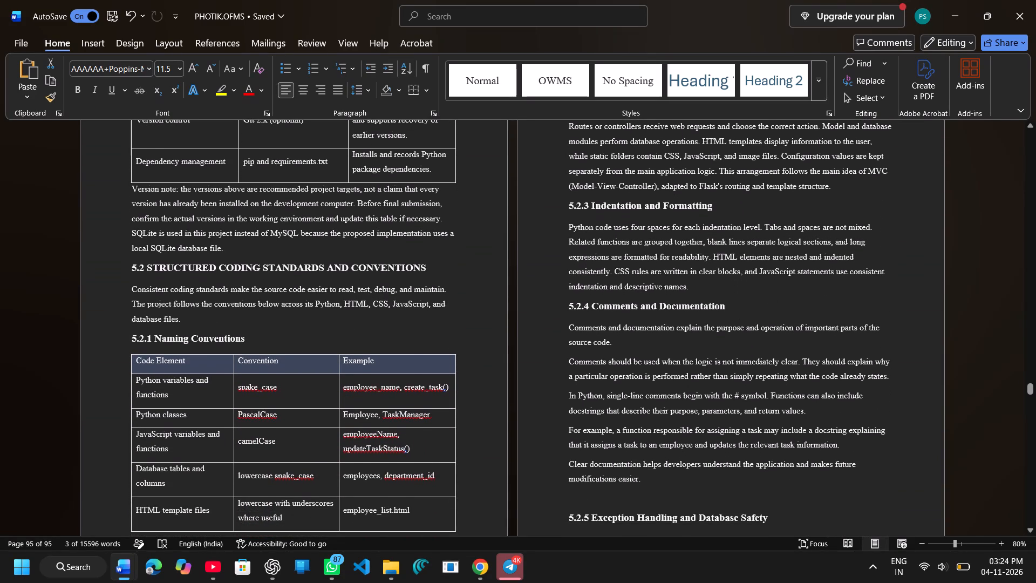
{"action": "scroll", "coordinate": [495, 275], "scroll_direction": "down", "scroll_amount": 1}
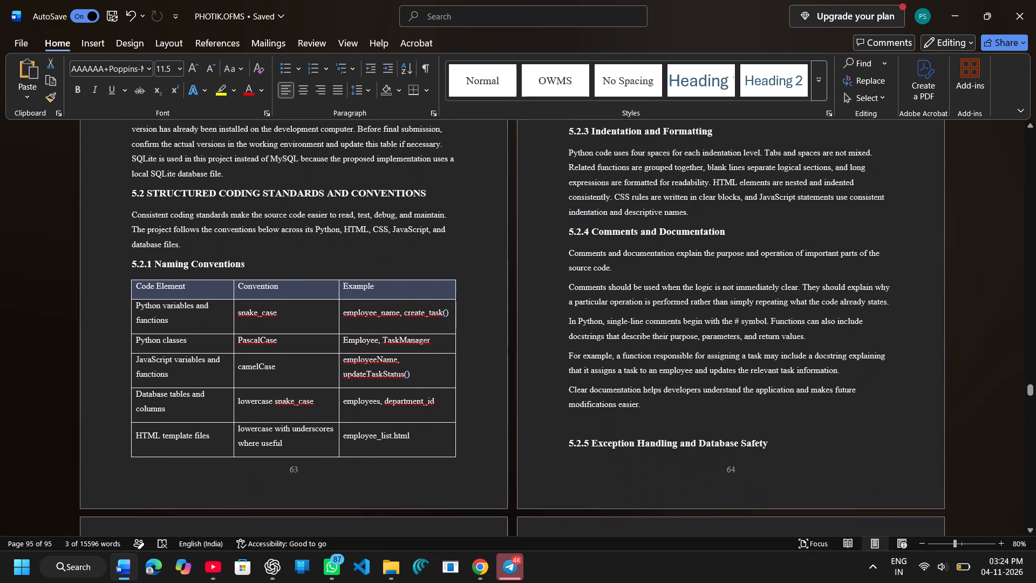
{"action": "scroll", "coordinate": [495, 275], "scroll_direction": "down", "scroll_amount": 2}
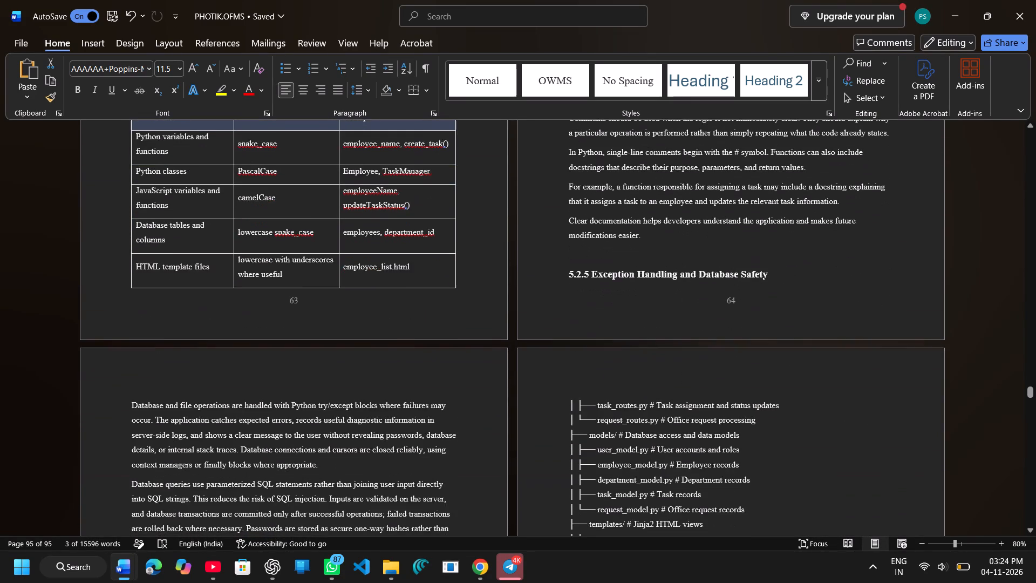
{"action": "scroll", "coordinate": [495, 275], "scroll_direction": "down", "scroll_amount": 1}
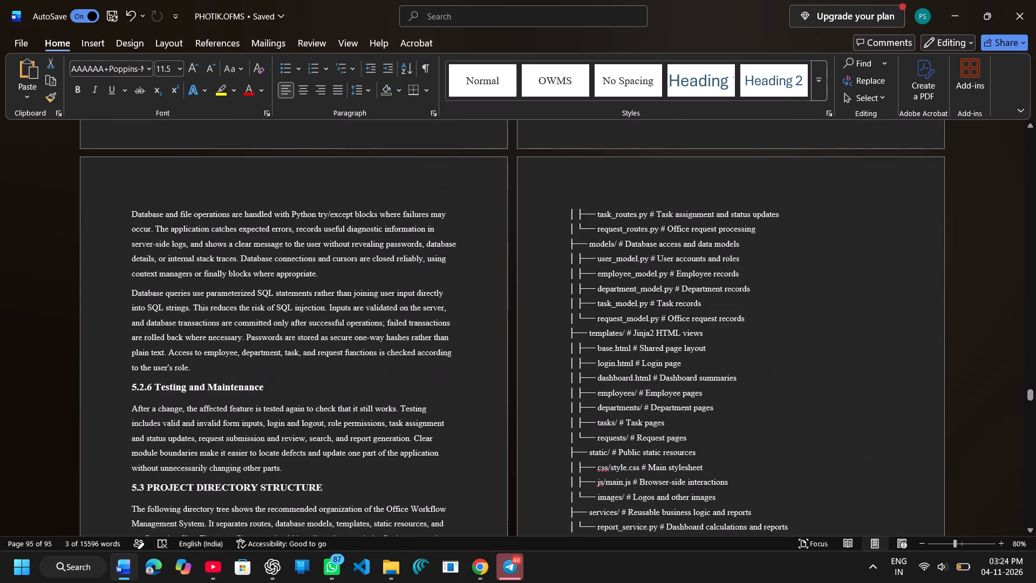
{"action": "scroll", "coordinate": [495, 275], "scroll_direction": "down", "scroll_amount": 2}
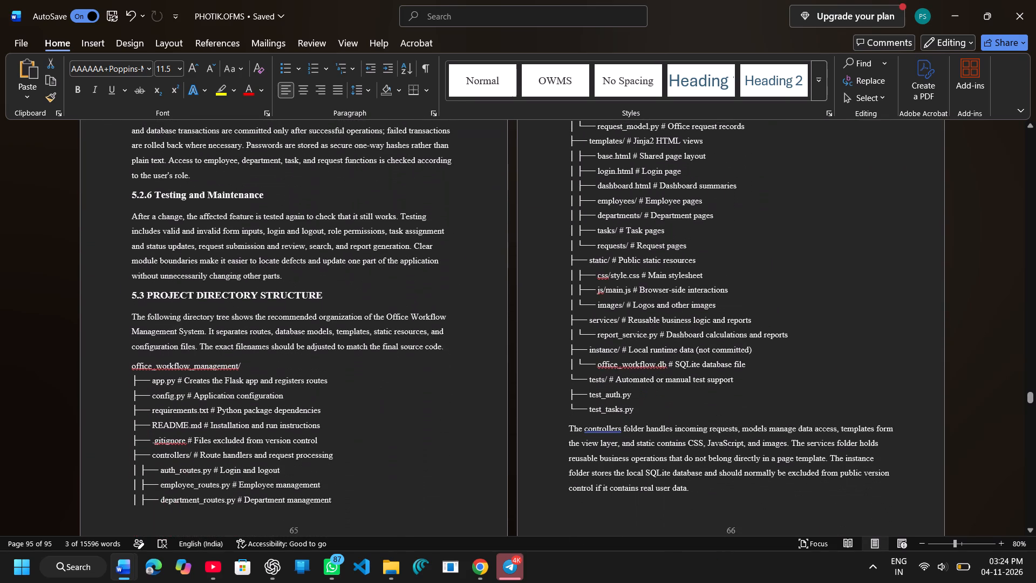
{"action": "scroll", "coordinate": [495, 275], "scroll_direction": "up", "scroll_amount": 1}
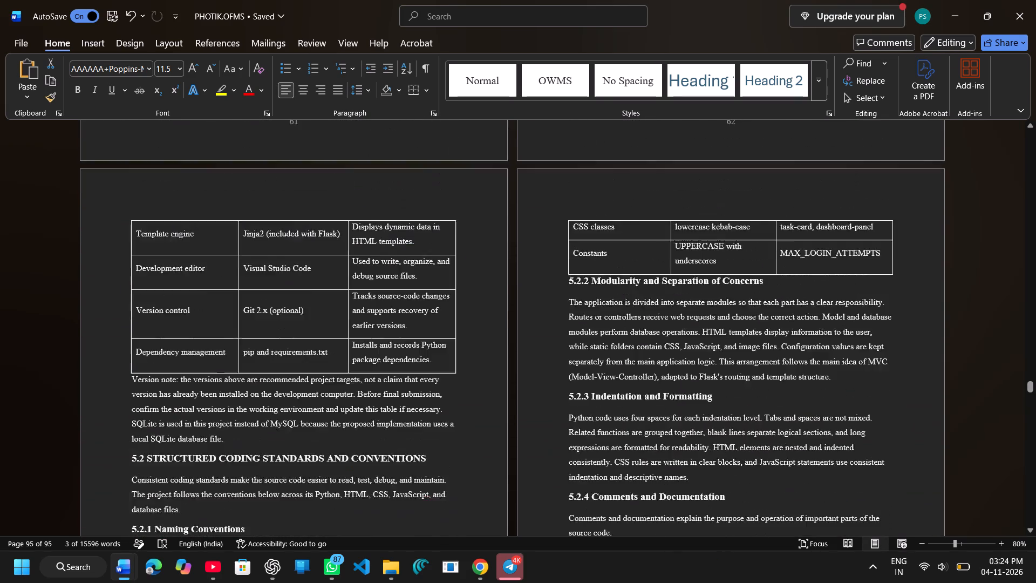
{"action": "scroll", "coordinate": [495, 275], "scroll_direction": "up", "scroll_amount": 1}
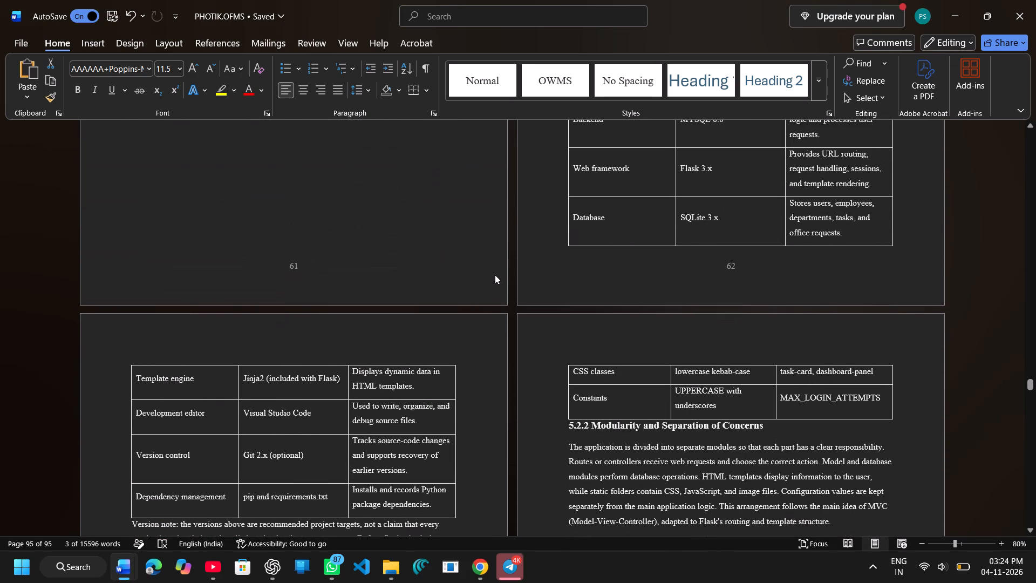
{"action": "scroll", "coordinate": [502, 248], "scroll_direction": "down", "scroll_amount": 1}
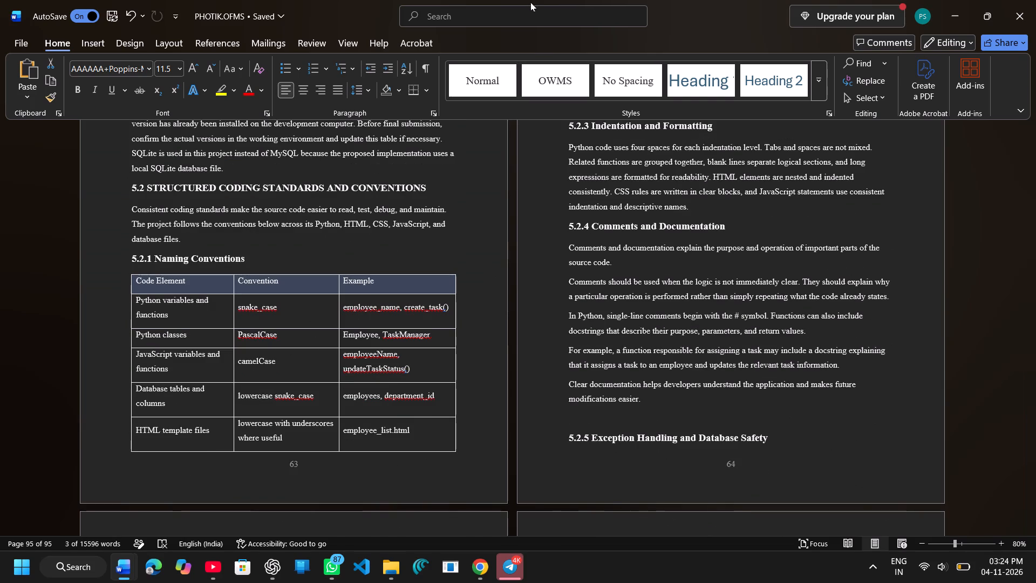
Search the document for "UI FRAMEWORK" and close the search.
{"action": "left_click", "coordinate": [524, 15]}
{"action": "type", "text": "UI"}
{"action": "key", "text": "space"}
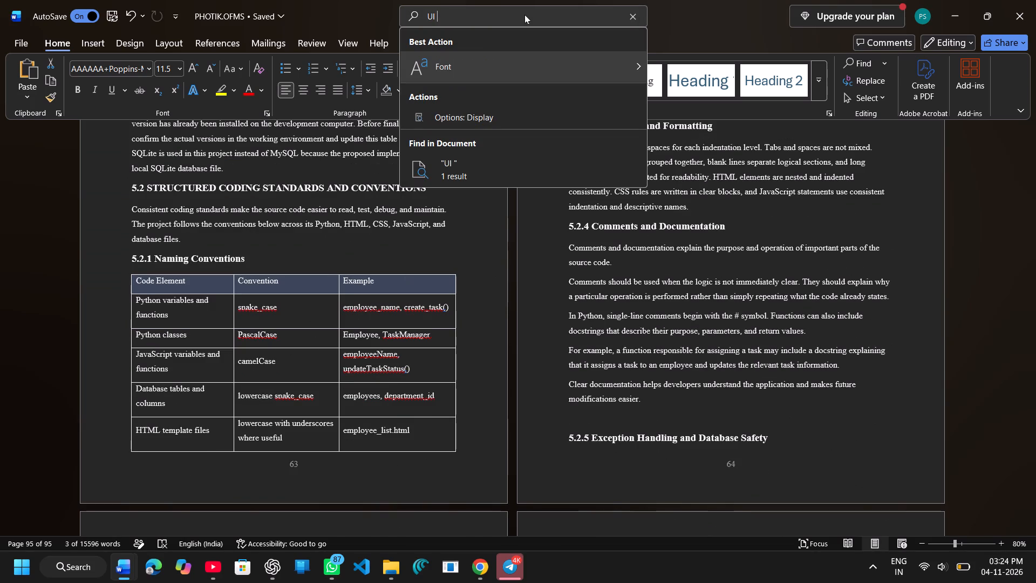
{"action": "type", "text": "FRA"}
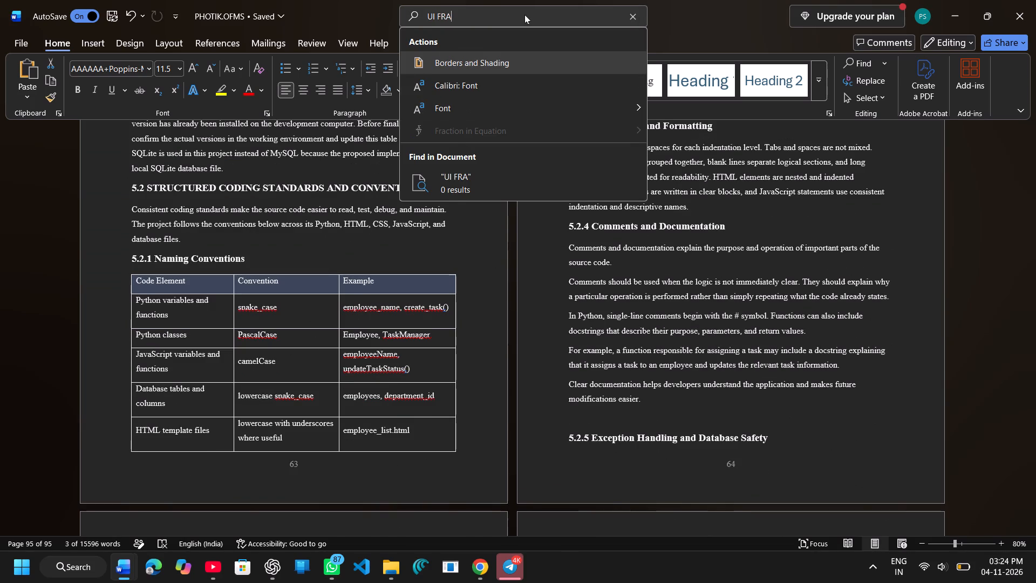
{"action": "type", "text": "ME"}
{"action": "type", "text": "WORK"}
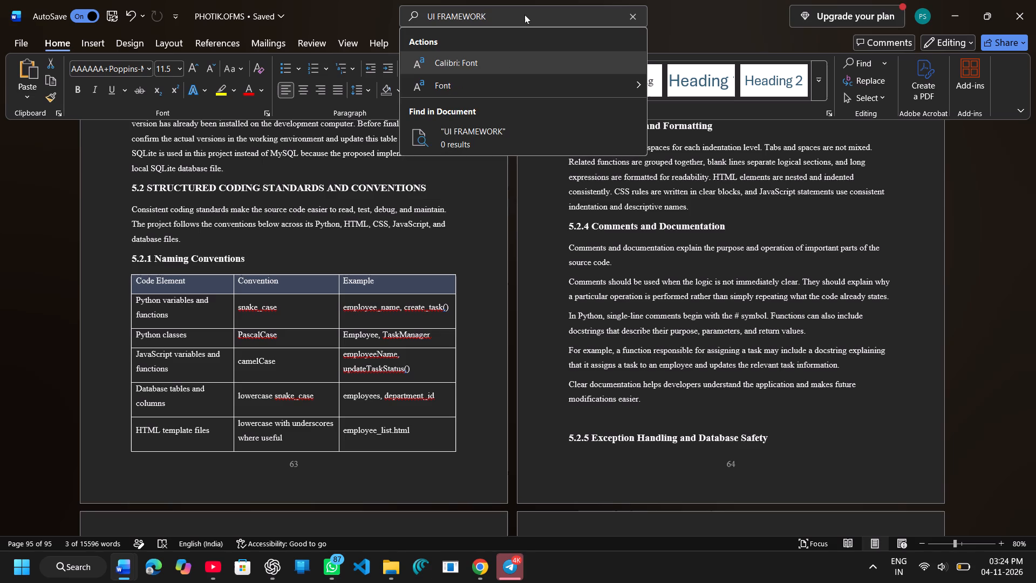
{"action": "key", "text": "Return"}
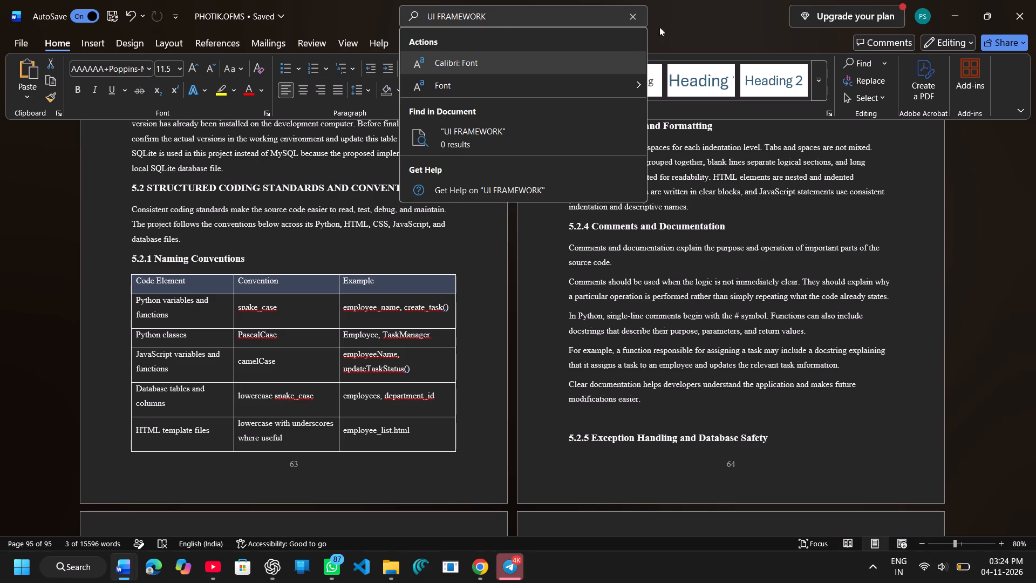
{"action": "left_click", "coordinate": [690, 24]}
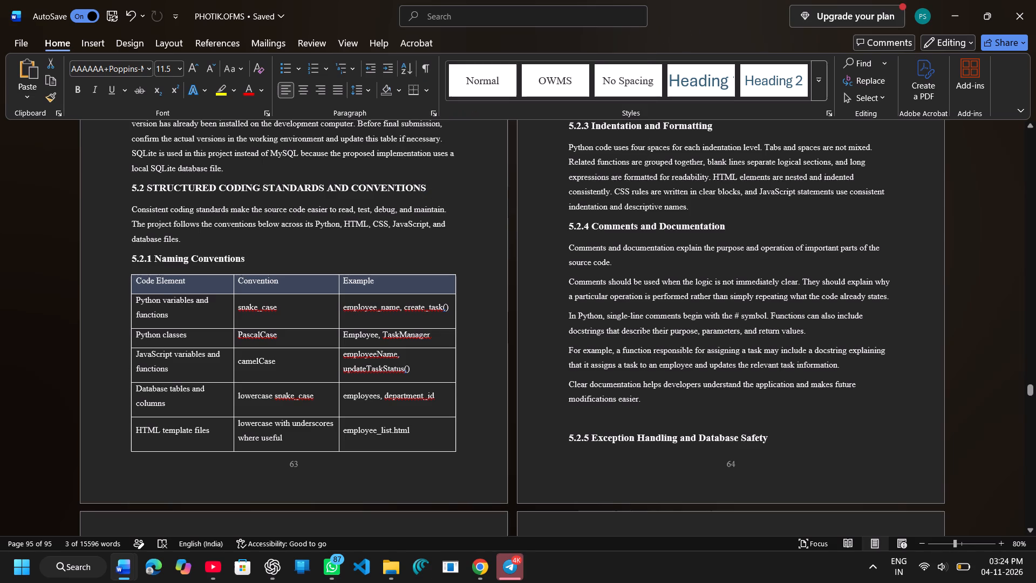
Examine the technology stack table in section 5.1, including its responsive UI, backend, web framework and database rows.
{"action": "scroll", "coordinate": [537, 209], "scroll_direction": "up", "scroll_amount": 4}
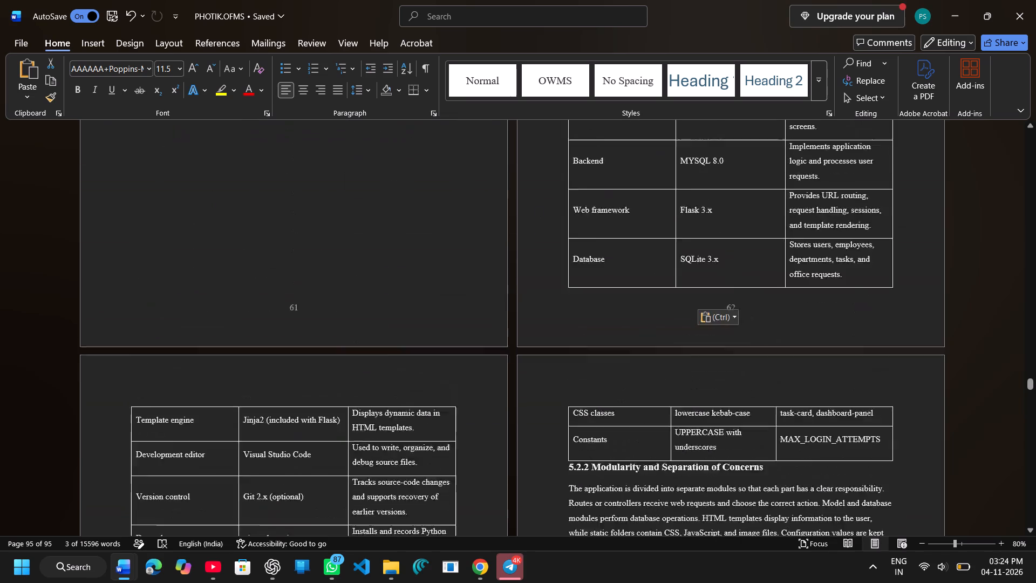
{"action": "scroll", "coordinate": [537, 209], "scroll_direction": "up", "scroll_amount": 2}
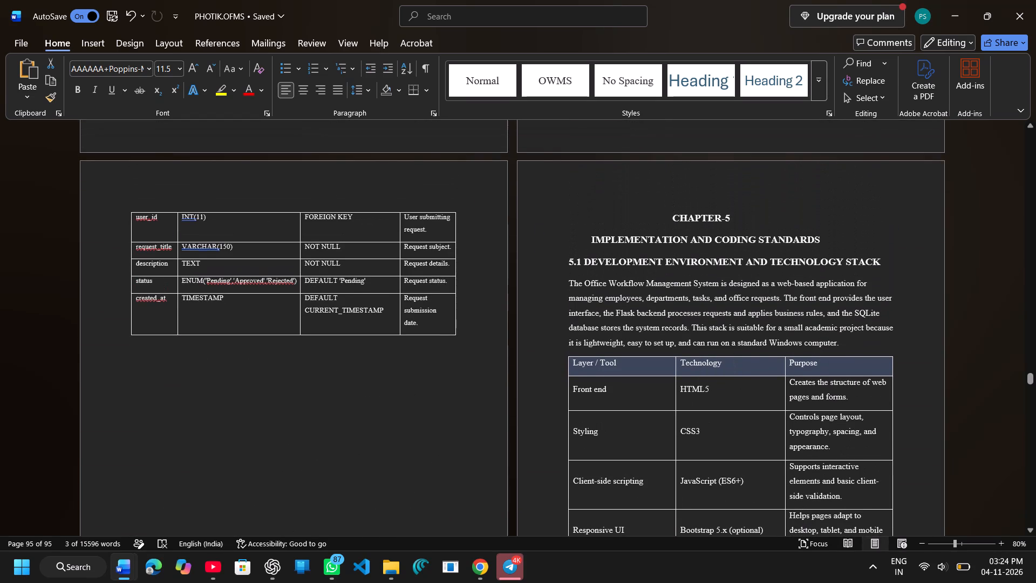
{"action": "scroll", "coordinate": [537, 209], "scroll_direction": "down", "scroll_amount": 1}
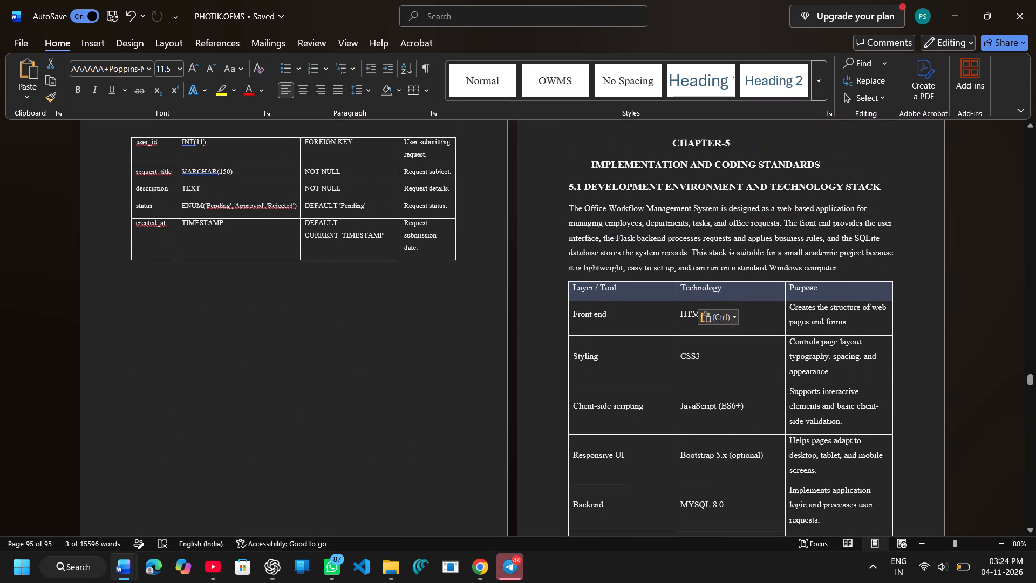
{"action": "scroll", "coordinate": [537, 209], "scroll_direction": "down", "scroll_amount": 2}
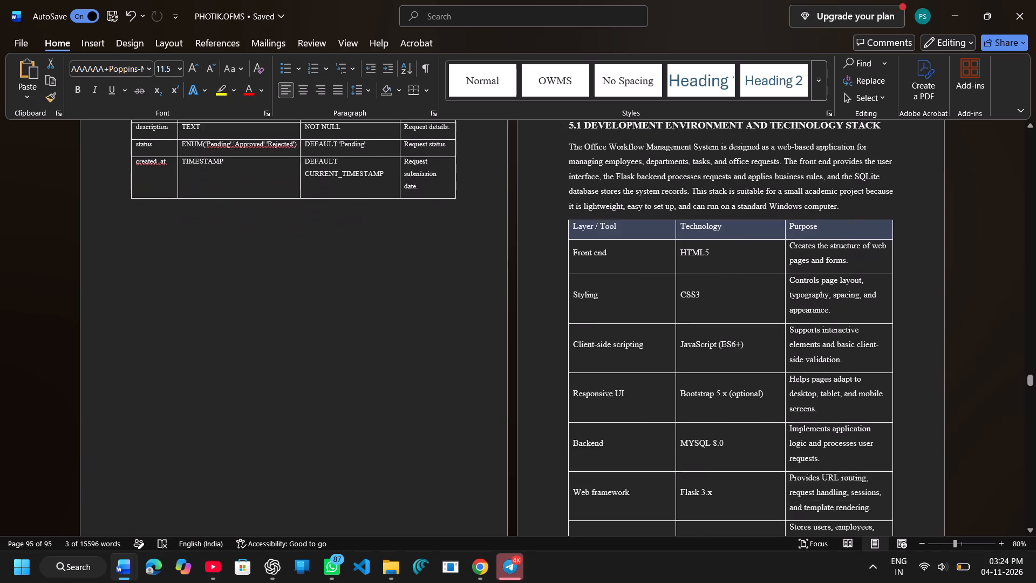
{"action": "scroll", "coordinate": [537, 209], "scroll_direction": "down", "scroll_amount": 3}
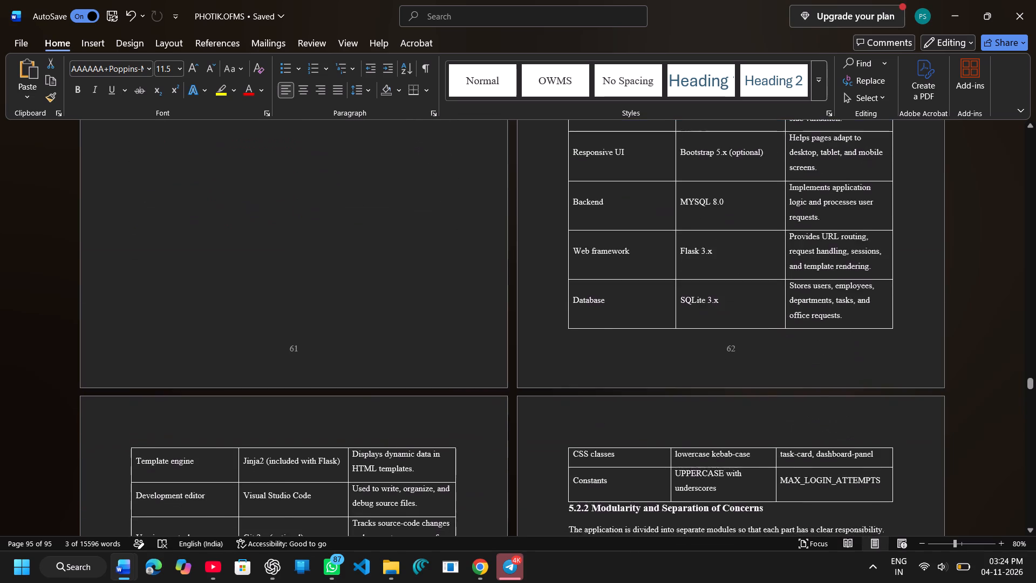
Examine the section 5.1 technology stack table, its version note and the section 5.2 coding standards.
{"action": "scroll", "coordinate": [537, 209], "scroll_direction": "down", "scroll_amount": 2}
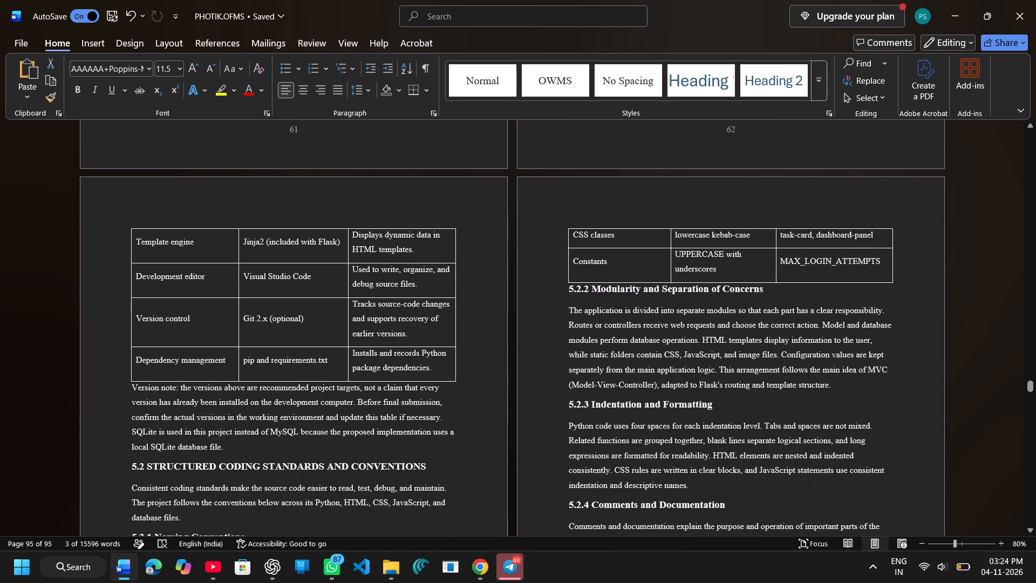
{"action": "scroll", "coordinate": [537, 209], "scroll_direction": "down", "scroll_amount": 1}
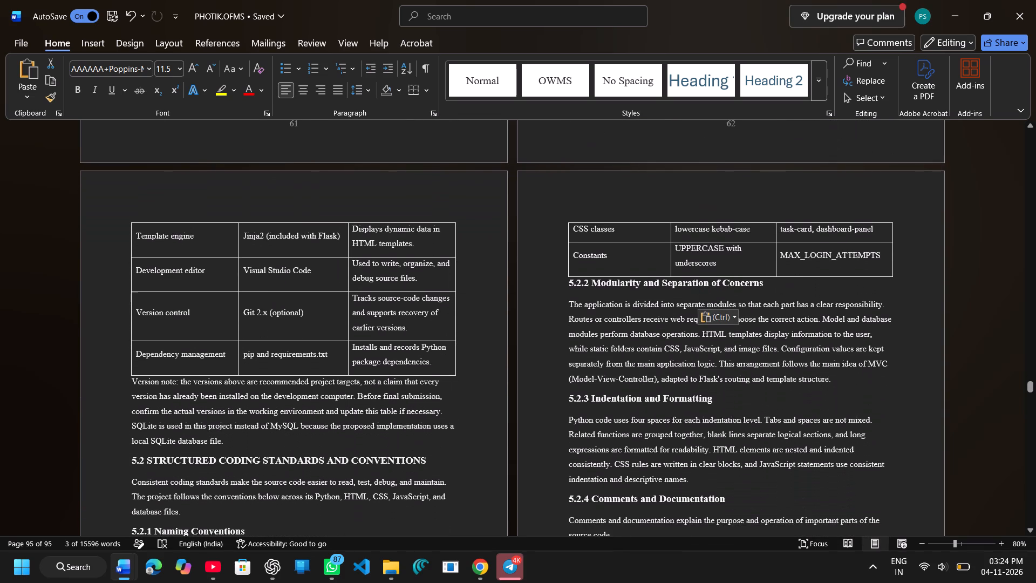
{"action": "scroll", "coordinate": [537, 209], "scroll_direction": "up", "scroll_amount": 3}
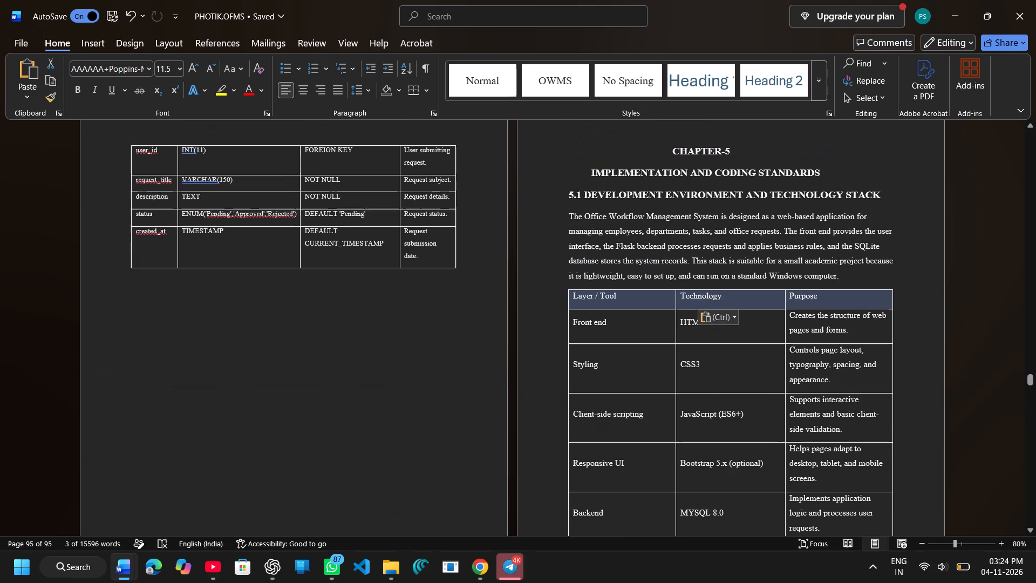
{"action": "scroll", "coordinate": [537, 209], "scroll_direction": "down", "scroll_amount": 2}
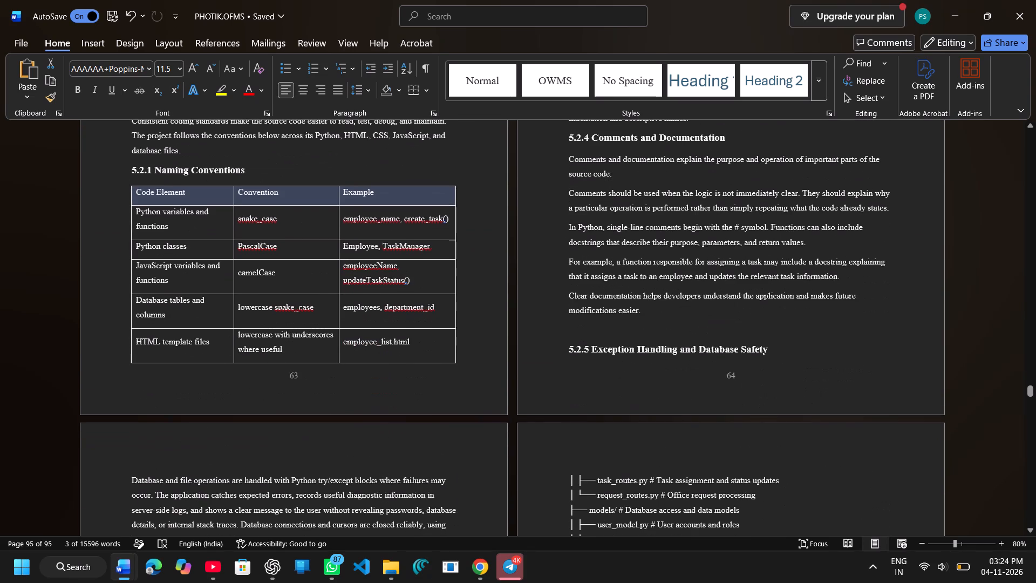
{"action": "scroll", "coordinate": [537, 209], "scroll_direction": "up", "scroll_amount": 2, "text": "ctrl"}
{"action": "scroll", "coordinate": [537, 209], "scroll_direction": "up", "scroll_amount": 3}
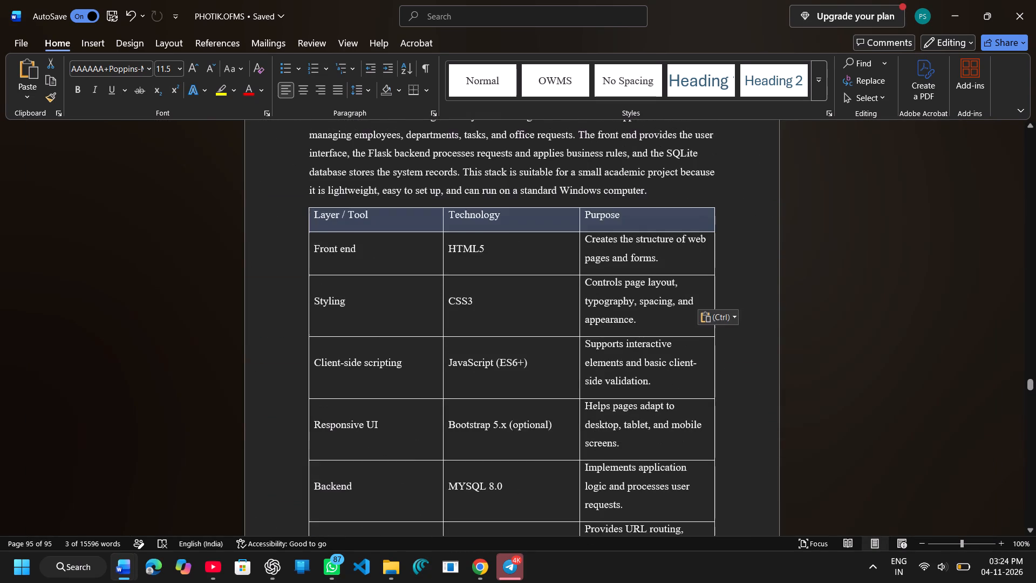
{"action": "scroll", "coordinate": [537, 209], "scroll_direction": "right", "scroll_amount": 1}
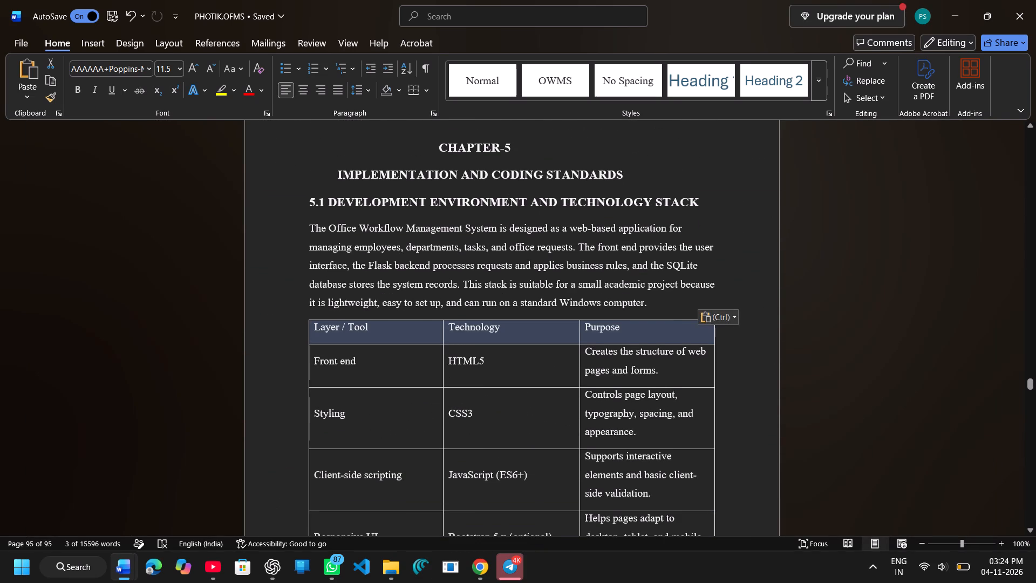
{"action": "scroll", "coordinate": [537, 209], "scroll_direction": "down", "scroll_amount": 1}
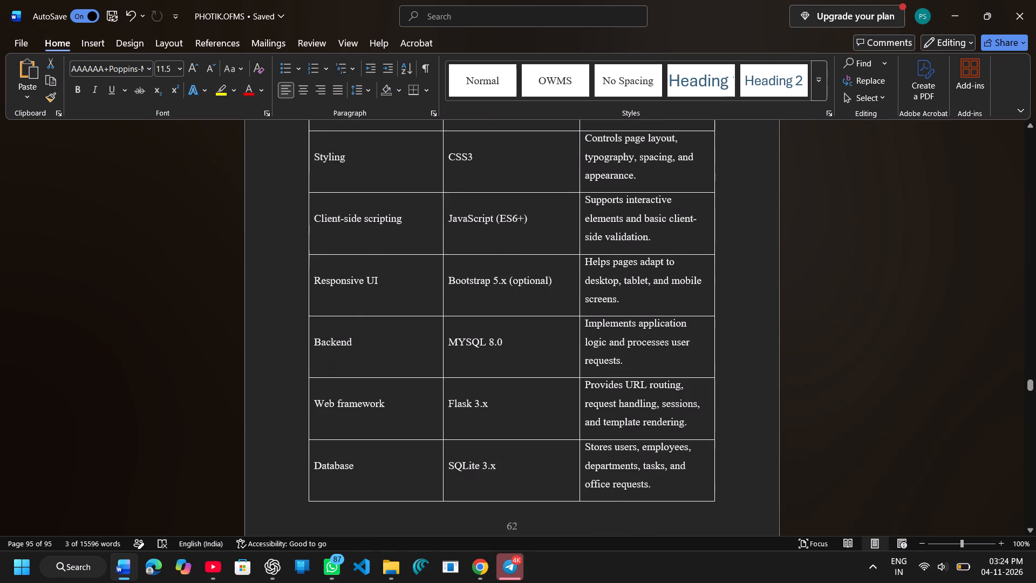
{"action": "scroll", "coordinate": [537, 209], "scroll_direction": "down", "scroll_amount": 1}
{"action": "scroll", "coordinate": [537, 209], "scroll_direction": "up", "scroll_amount": 1}
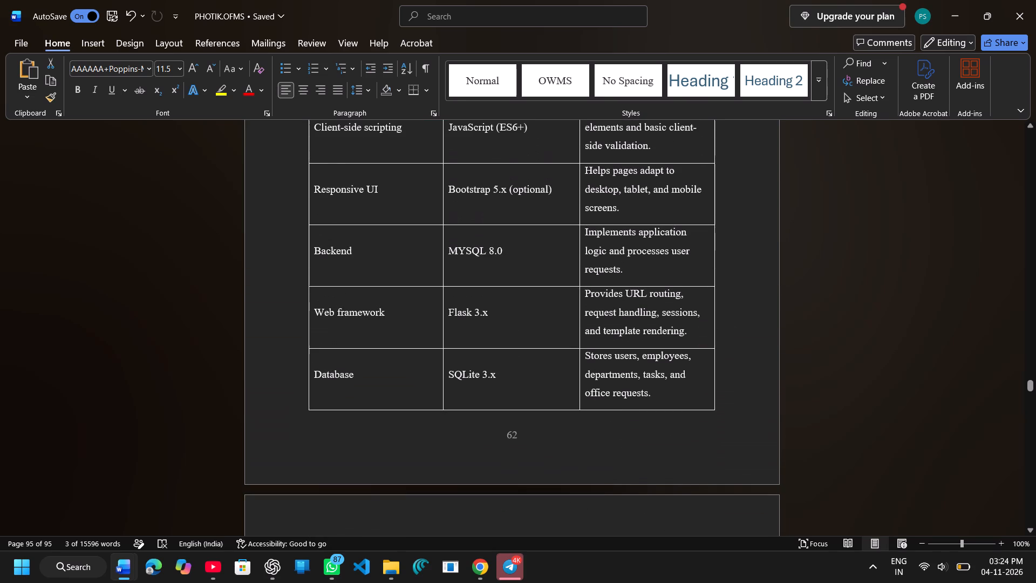
{"action": "scroll", "coordinate": [537, 209], "scroll_direction": "up", "scroll_amount": 3}
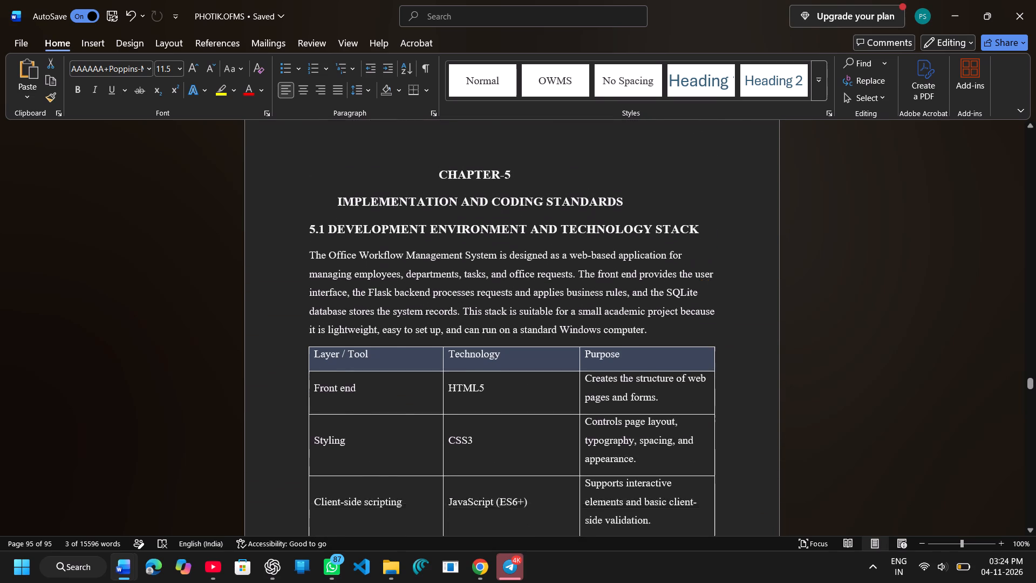
{"action": "scroll", "coordinate": [537, 209], "scroll_direction": "up", "scroll_amount": 1}
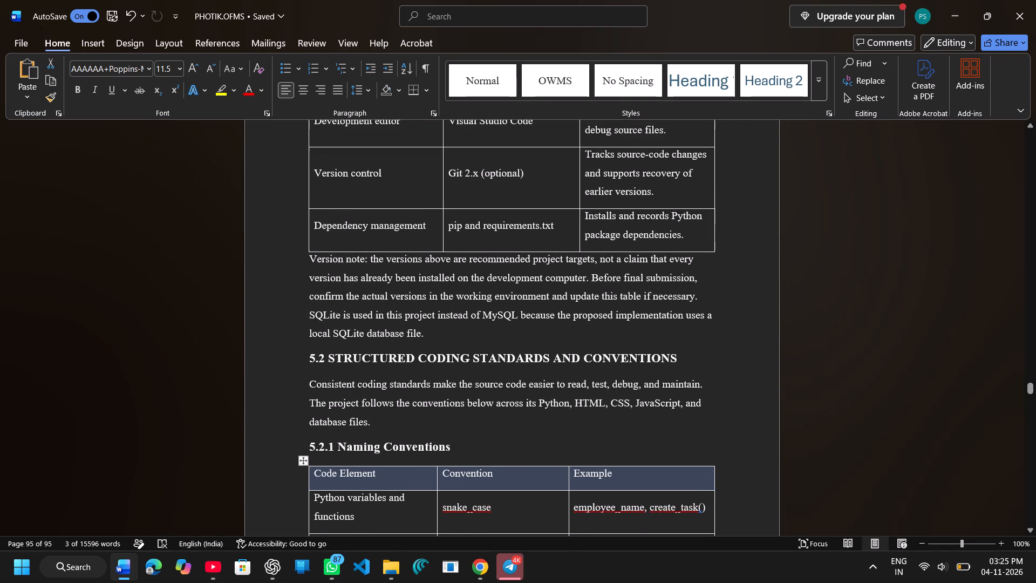
{"action": "scroll", "coordinate": [537, 209], "scroll_direction": "up", "scroll_amount": 2}
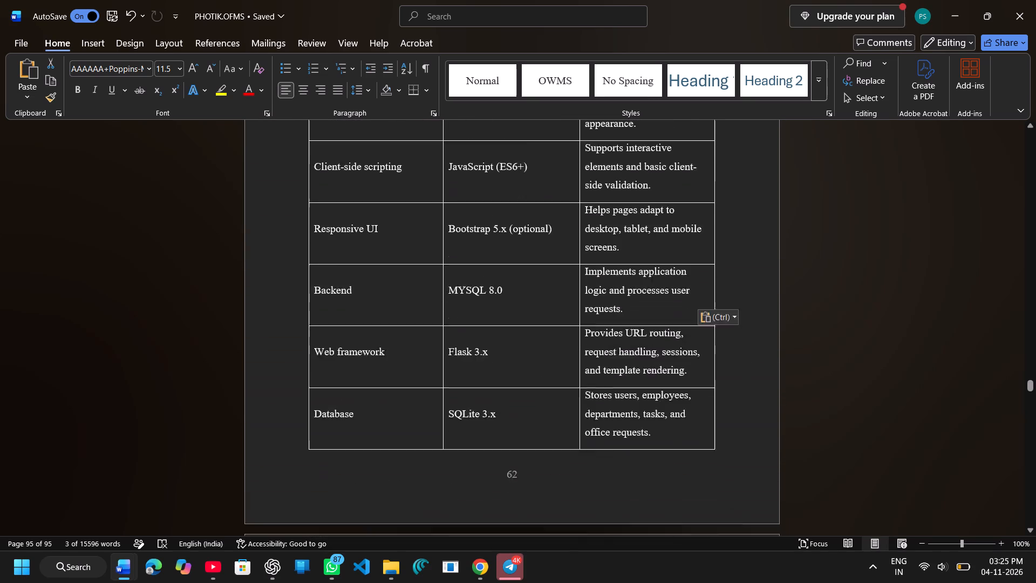
{"action": "scroll", "coordinate": [537, 209], "scroll_direction": "up", "scroll_amount": 1}
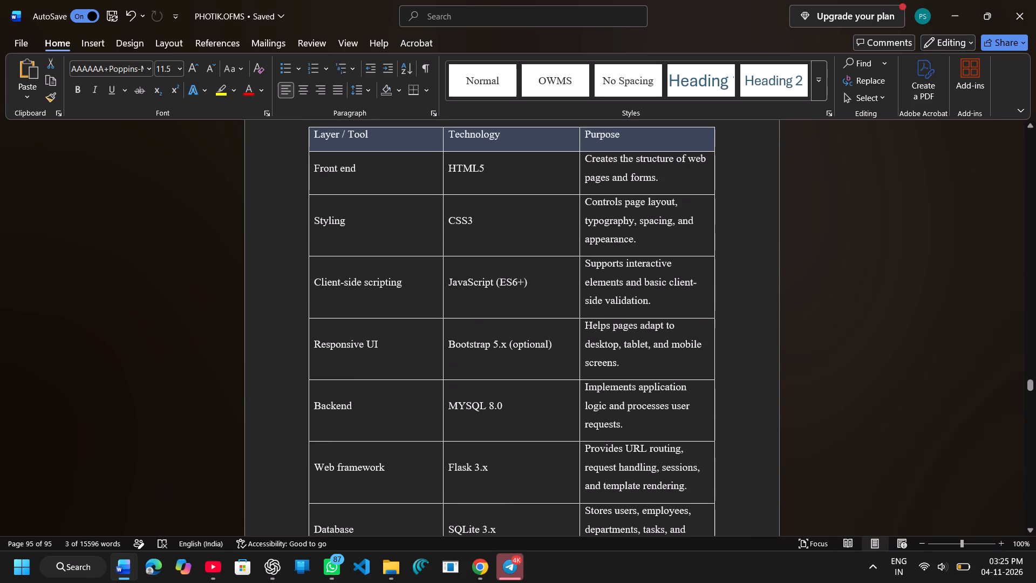
Replace the Responsive UI row's Technology entry in the section 5.1 table with "VISUAL STUDIO CODE".
{"action": "left_click", "coordinate": [554, 345]}
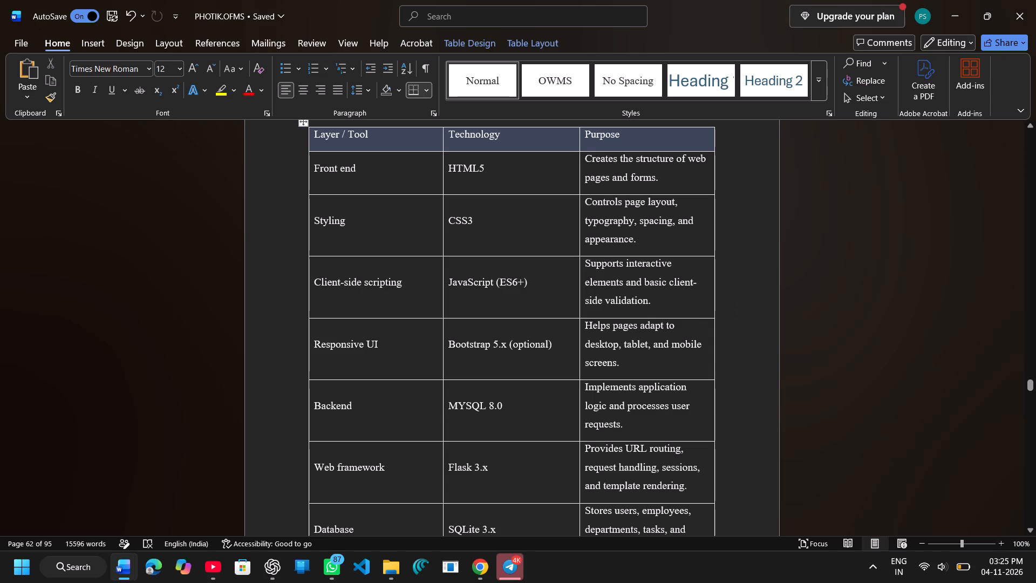
{"action": "scroll", "coordinate": [554, 345], "scroll_direction": "down", "scroll_amount": 2}
{"action": "scroll", "coordinate": [554, 345], "scroll_direction": "up", "scroll_amount": 1}
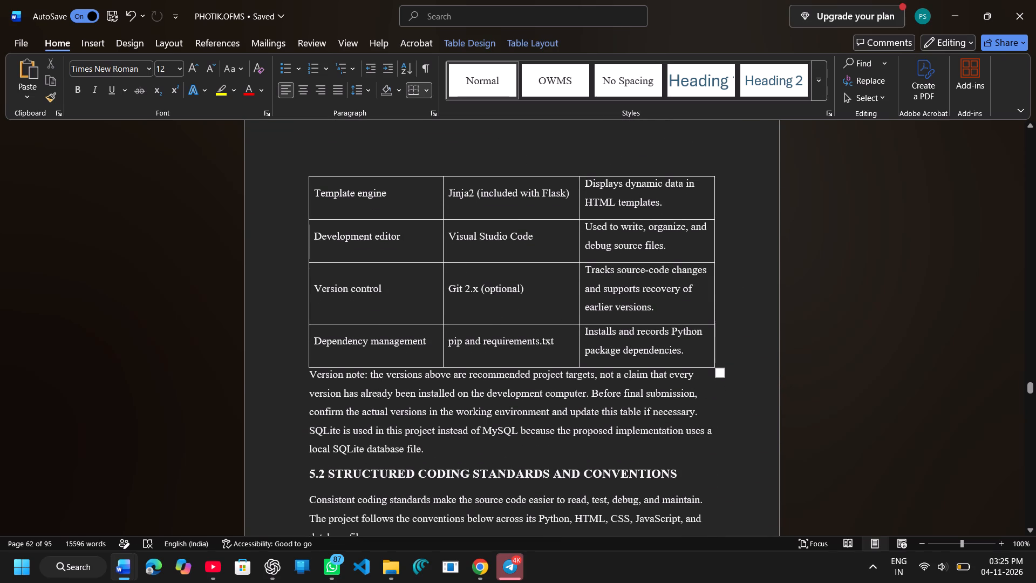
{"action": "scroll", "coordinate": [554, 345], "scroll_direction": "up", "scroll_amount": 2}
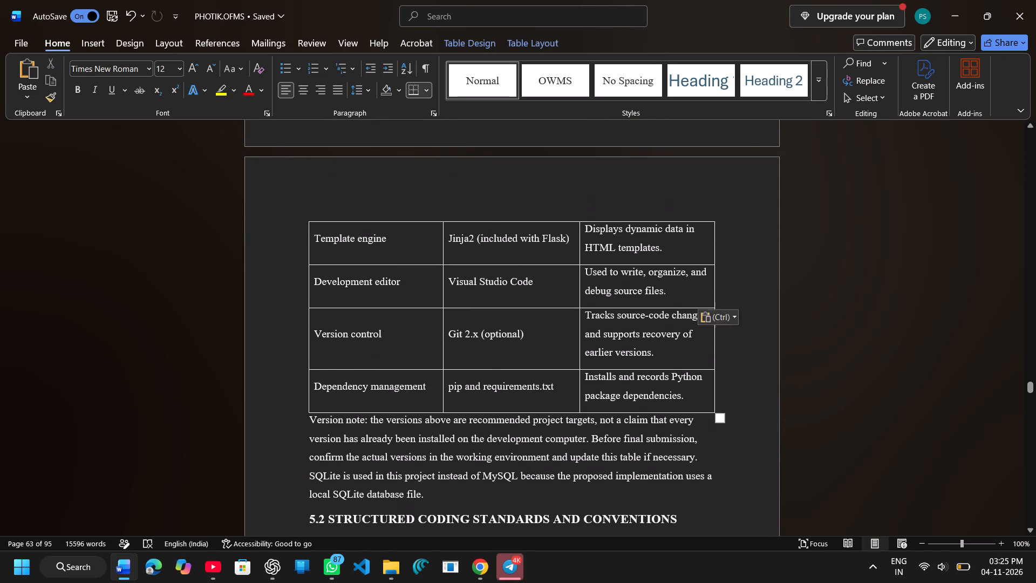
{"action": "scroll", "coordinate": [554, 345], "scroll_direction": "up", "scroll_amount": 1}
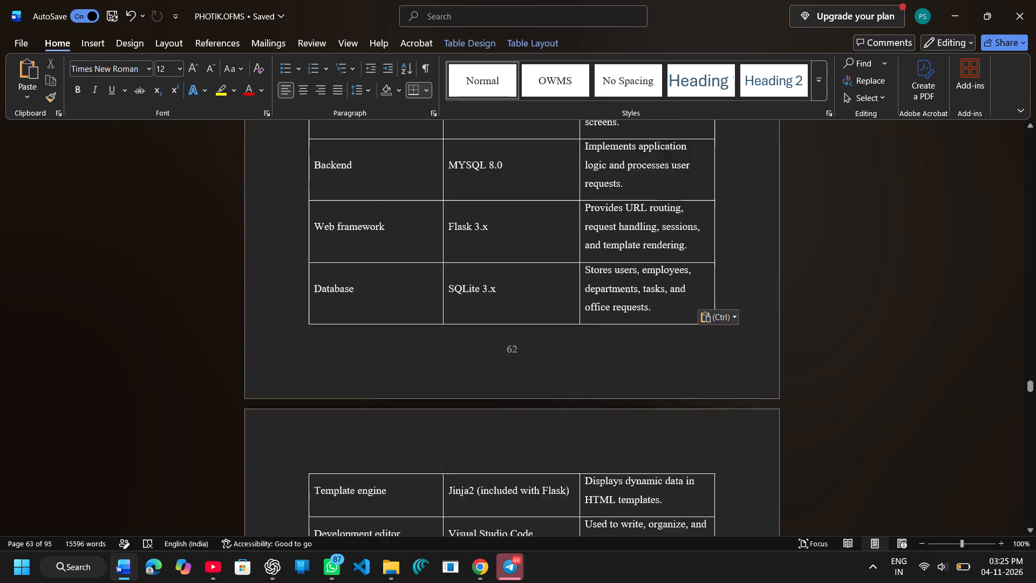
{"action": "scroll", "coordinate": [554, 345], "scroll_direction": "up", "scroll_amount": 2}
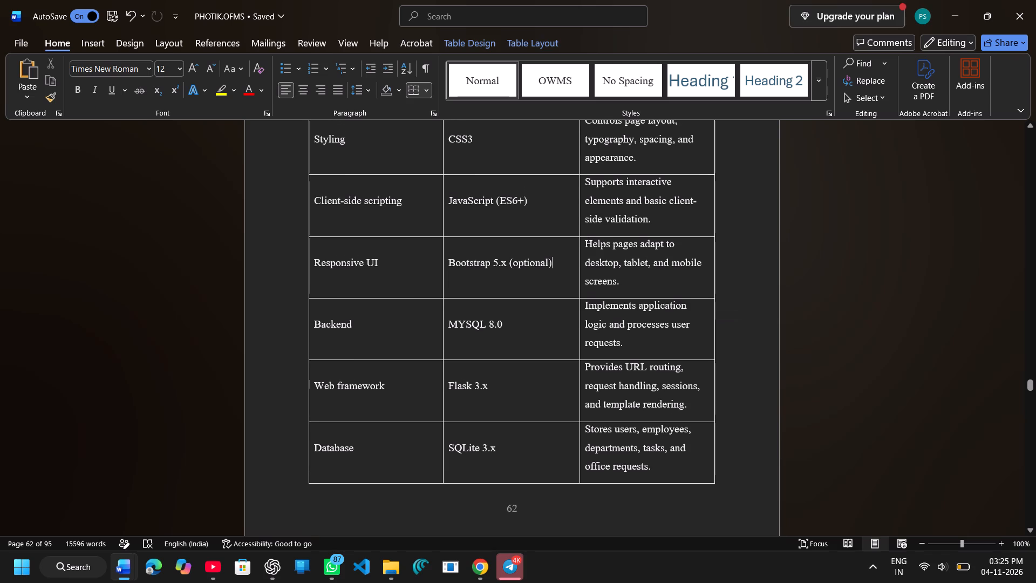
{"action": "key", "text": "BackSpace"}
{"action": "key", "text": "BackSpace"}
{"action": "key", "text": "BackSpace"}
{"action": "key", "text": "BackSpace"}
{"action": "key", "text": "BackSpace"}
{"action": "key", "text": "BackSpace"}
{"action": "key", "text": "BackSpace"}
{"action": "key", "text": "BackSpace"}
{"action": "key", "text": "BackSpace"}
{"action": "key", "text": "BackSpace"}
{"action": "key", "text": "BackSpace"}
{"action": "key", "text": "BackSpace"}
{"action": "key", "text": "BackSpace"}
{"action": "key", "text": "BackSpace"}
{"action": "key", "text": "BackSpace"}
{"action": "key", "text": "BackSpace"}
{"action": "key", "text": "BackSpace"}
{"action": "key", "text": "BackSpace"}
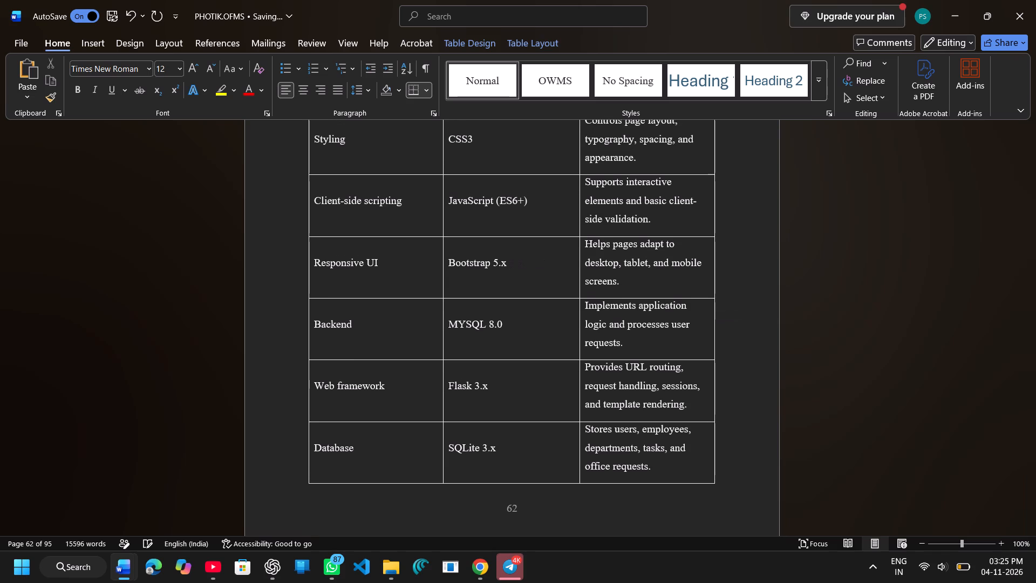
{"action": "key", "text": "BackSpace"}
{"action": "key", "text": "BackSpace"}
{"action": "key", "text": "BackSpace"}
{"action": "key", "text": "BackSpace"}
{"action": "key", "text": "BackSpace"}
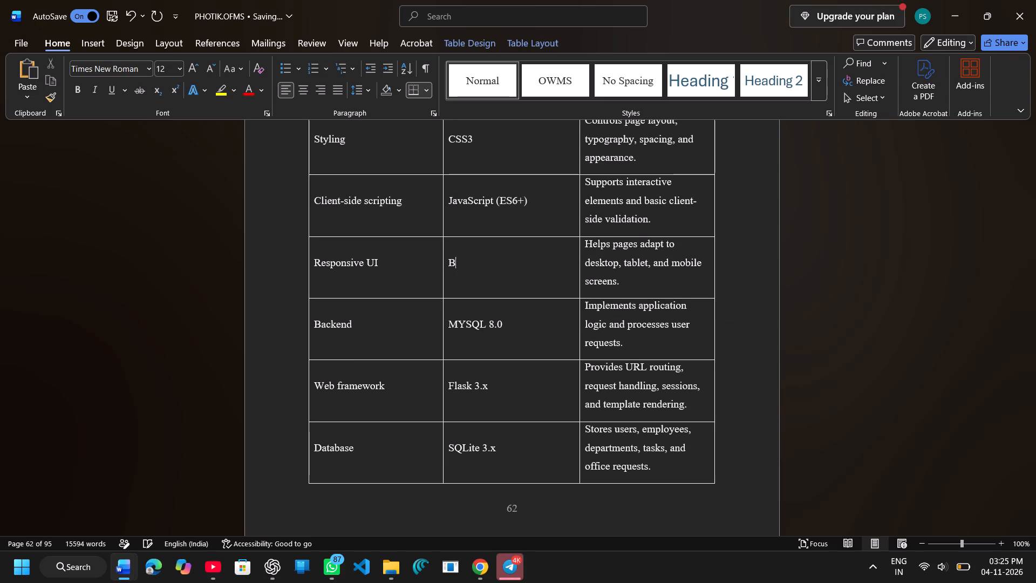
{"action": "key", "text": "BackSpace"}
{"action": "scroll", "coordinate": [554, 345], "scroll_direction": "right", "scroll_amount": 1}
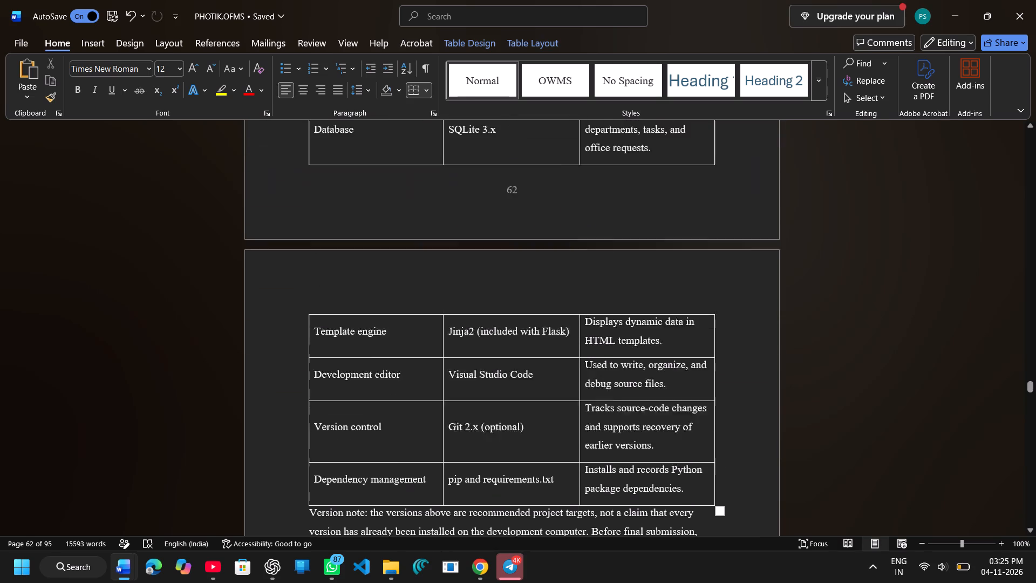
{"action": "scroll", "coordinate": [554, 345], "scroll_direction": "right", "scroll_amount": 1}
{"action": "type", "text": "VI"}
{"action": "type", "text": "SUA"}
{"action": "key", "text": "l"}
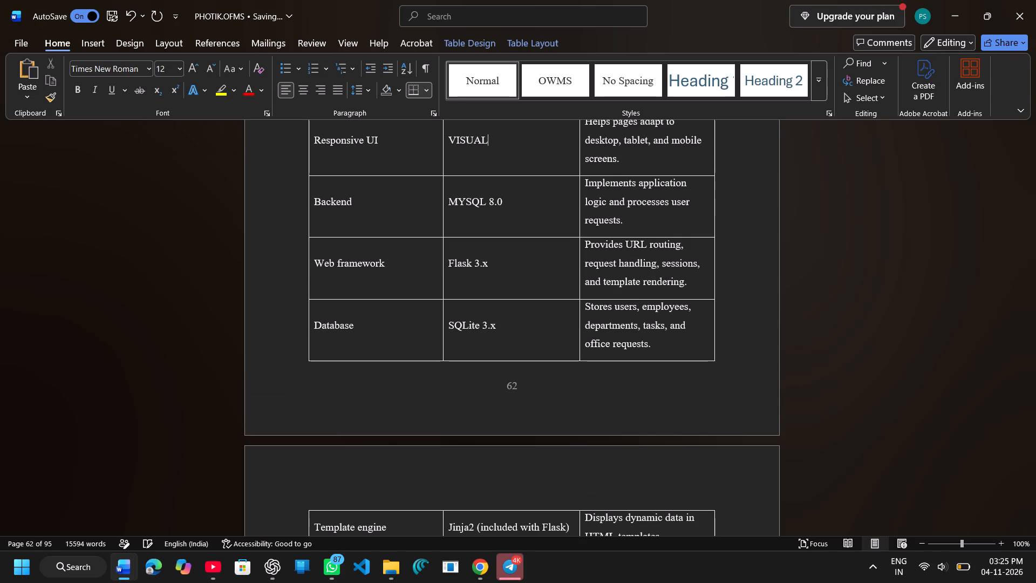
{"action": "scroll", "coordinate": [554, 345], "scroll_direction": "up", "scroll_amount": 1}
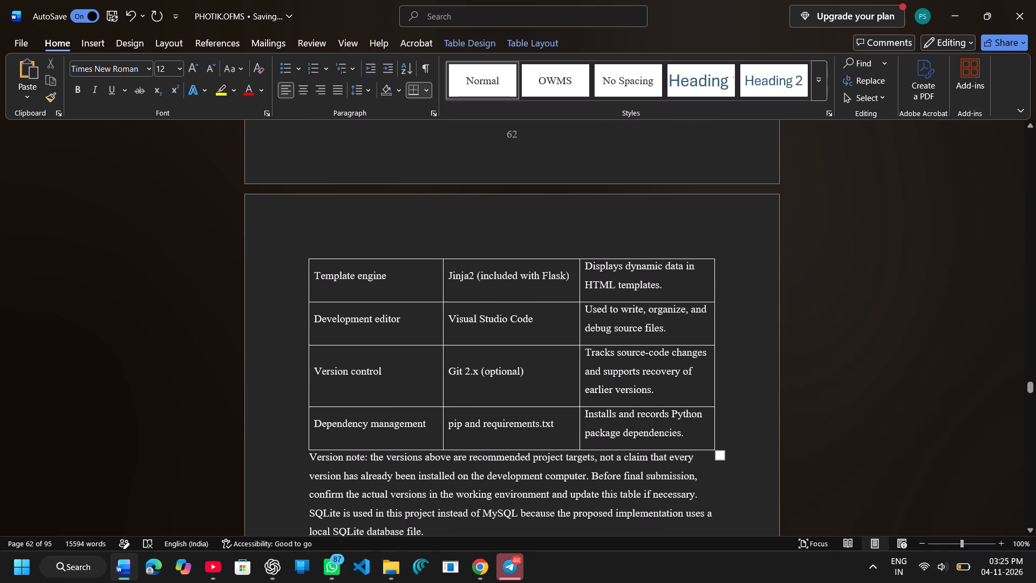
{"action": "scroll", "coordinate": [554, 345], "scroll_direction": "up", "scroll_amount": 1}
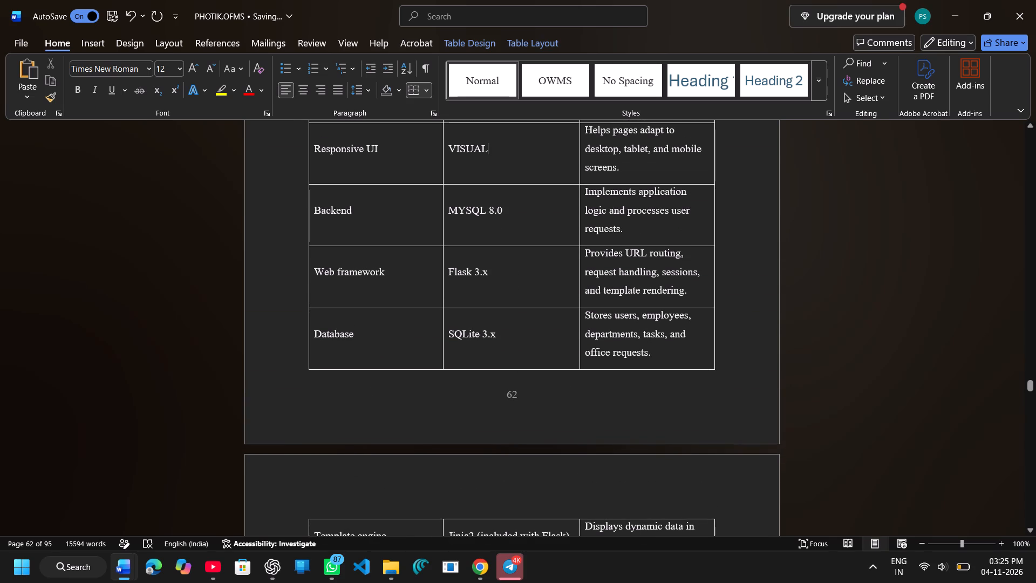
{"action": "key", "text": "space"}
{"action": "type", "text": "ST"}
{"action": "scroll", "coordinate": [554, 345], "scroll_direction": "down", "scroll_amount": 1}
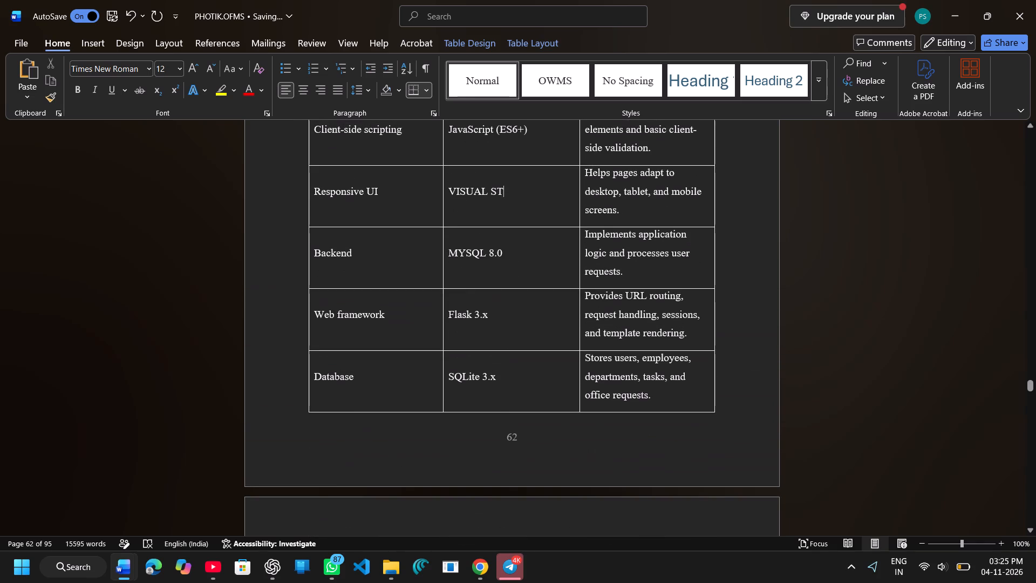
{"action": "type", "text": "UDIO CODE"}
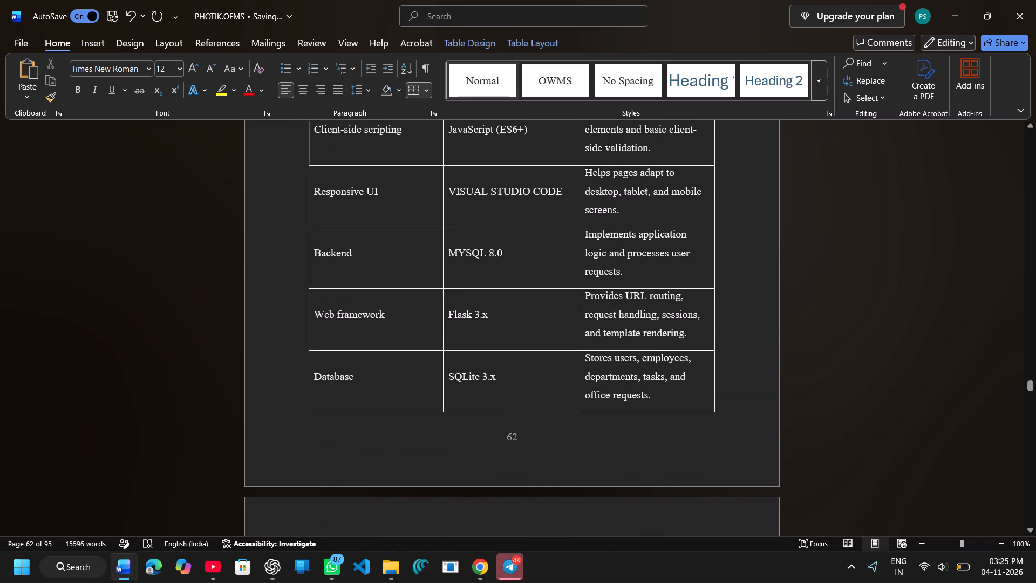
Set the font size of the whole "VISUAL STUDIO CODE" entry in the Responsive UI row to 10.
{"action": "left_click_drag", "start_coordinate": [562, 191], "coordinate": [454, 188]}
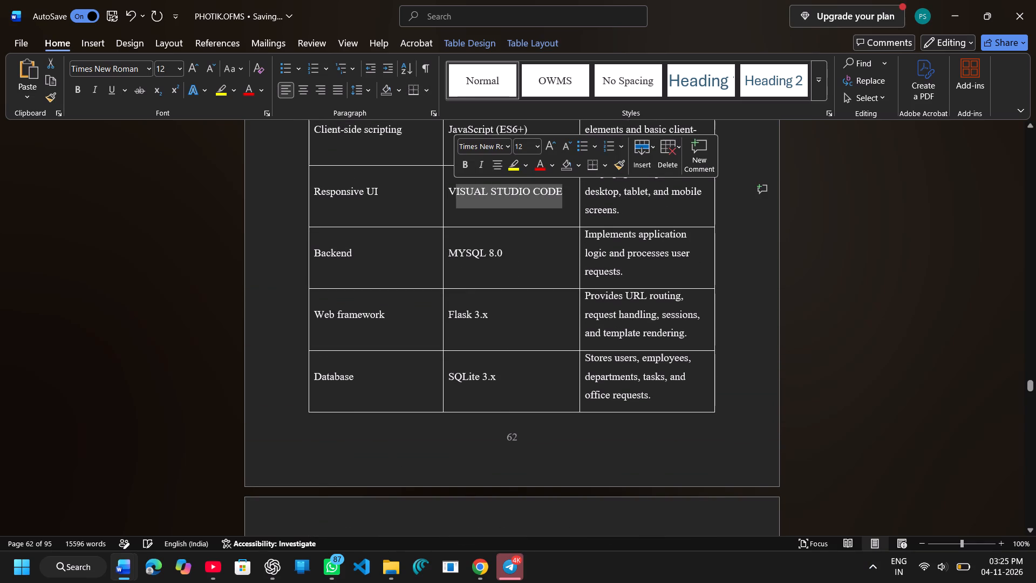
{"action": "left_click", "coordinate": [535, 144]}
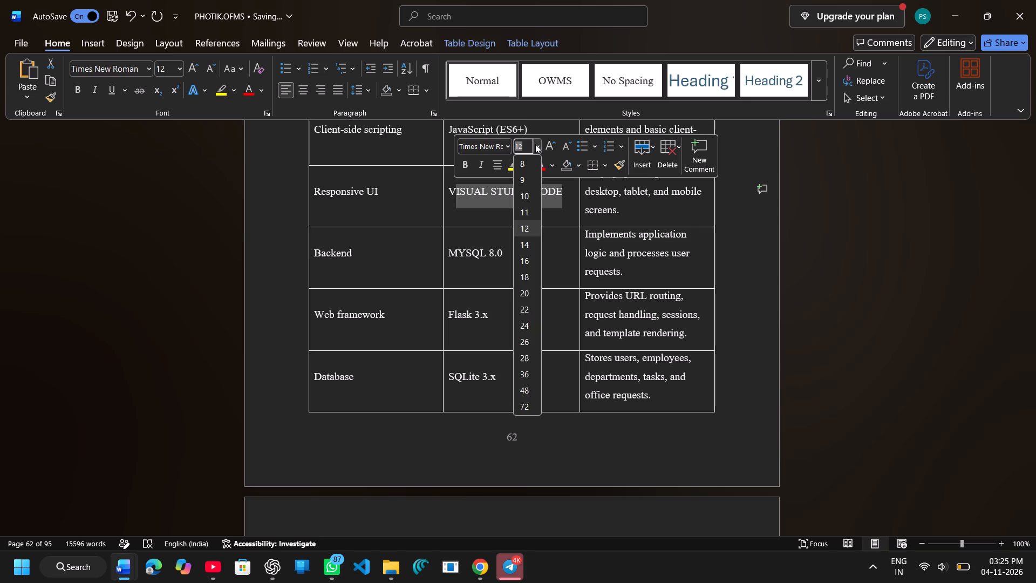
{"action": "left_click", "coordinate": [526, 207]}
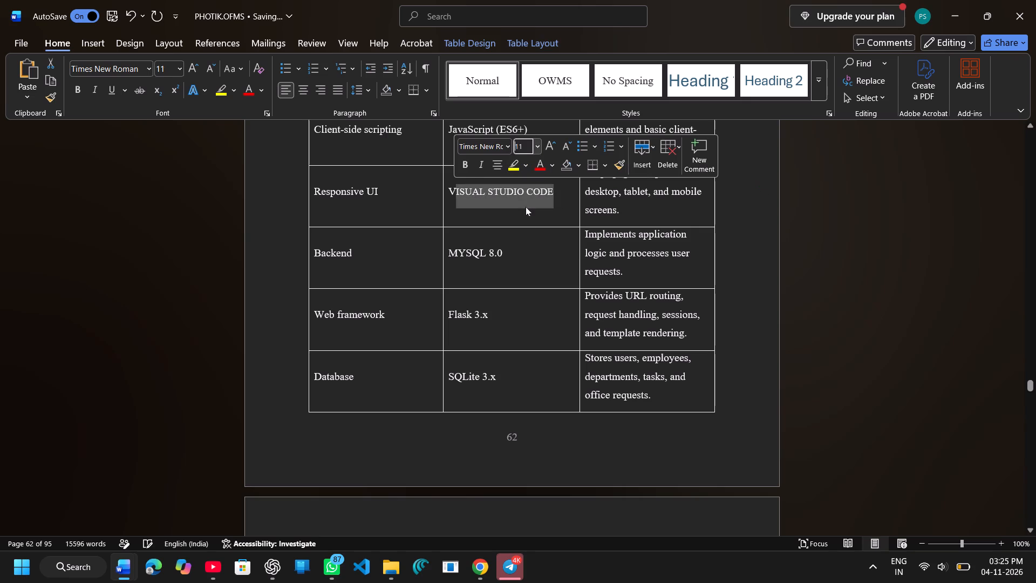
{"action": "left_click", "coordinate": [539, 144]}
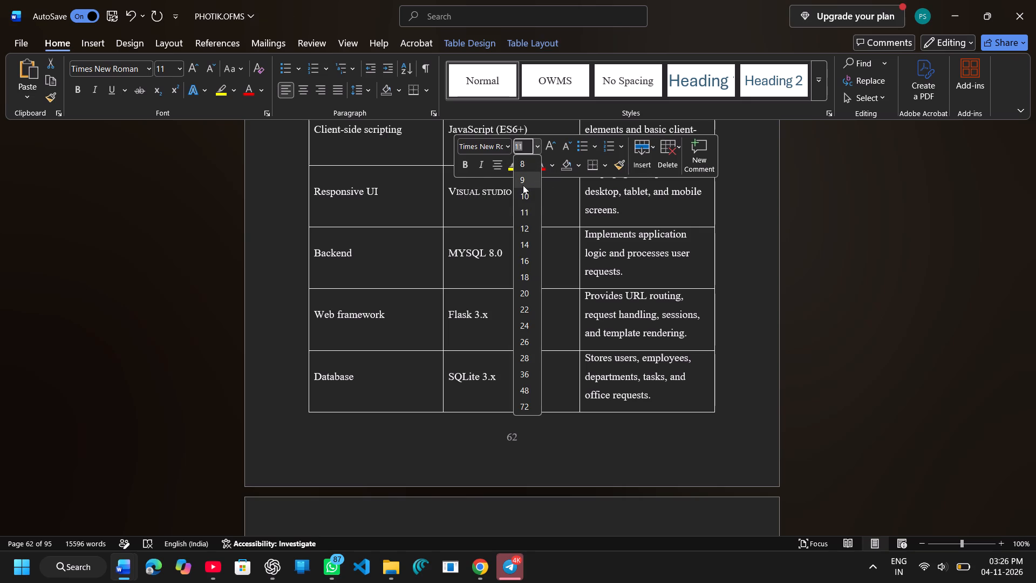
{"action": "left_click", "coordinate": [521, 194]}
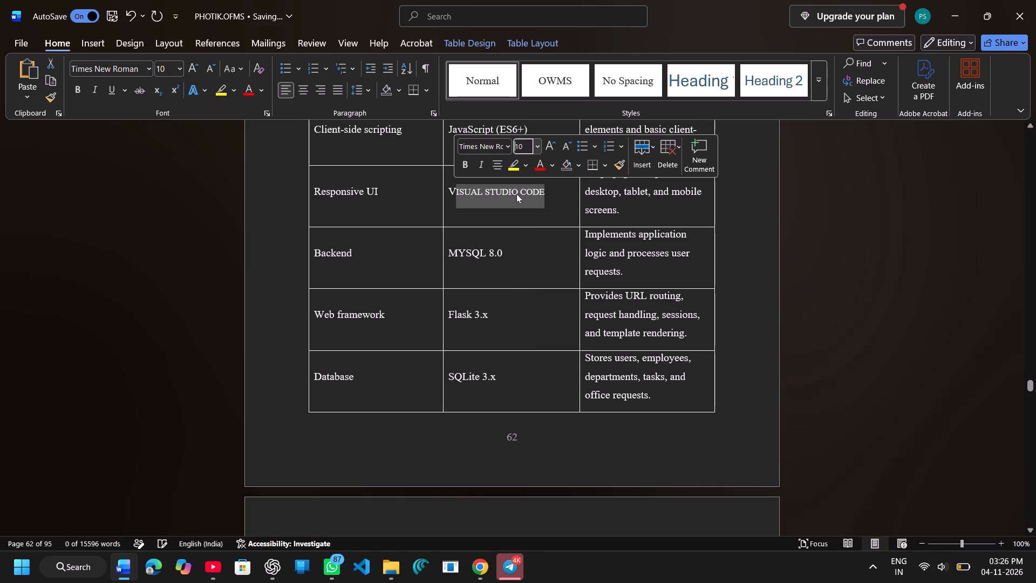
{"action": "left_click", "coordinate": [456, 189]}
{"action": "left_click_drag", "start_coordinate": [456, 189], "coordinate": [451, 189]}
{"action": "left_click", "coordinate": [534, 151]}
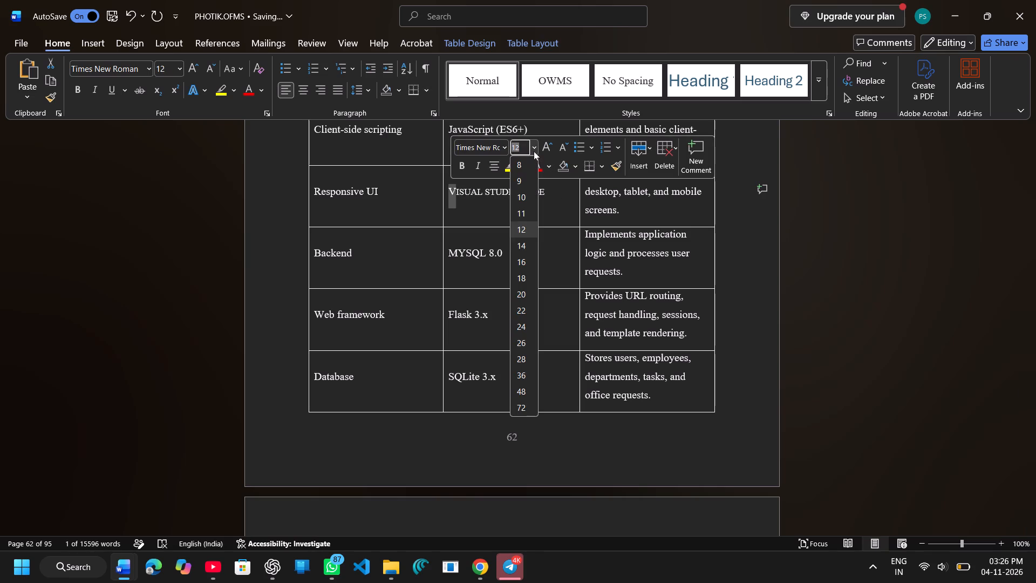
{"action": "left_click", "coordinate": [517, 191]}
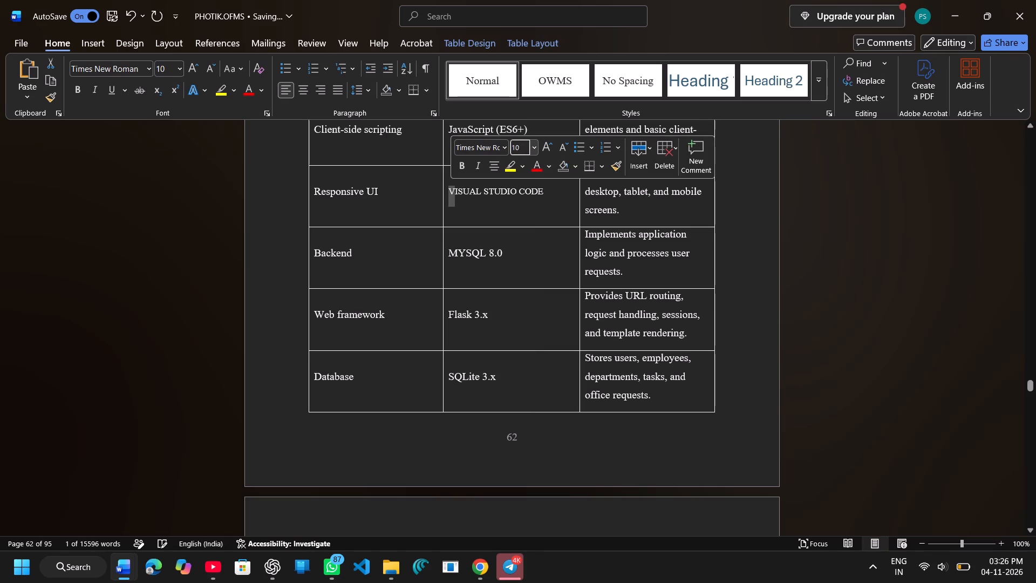
{"action": "left_click", "coordinate": [506, 200]}
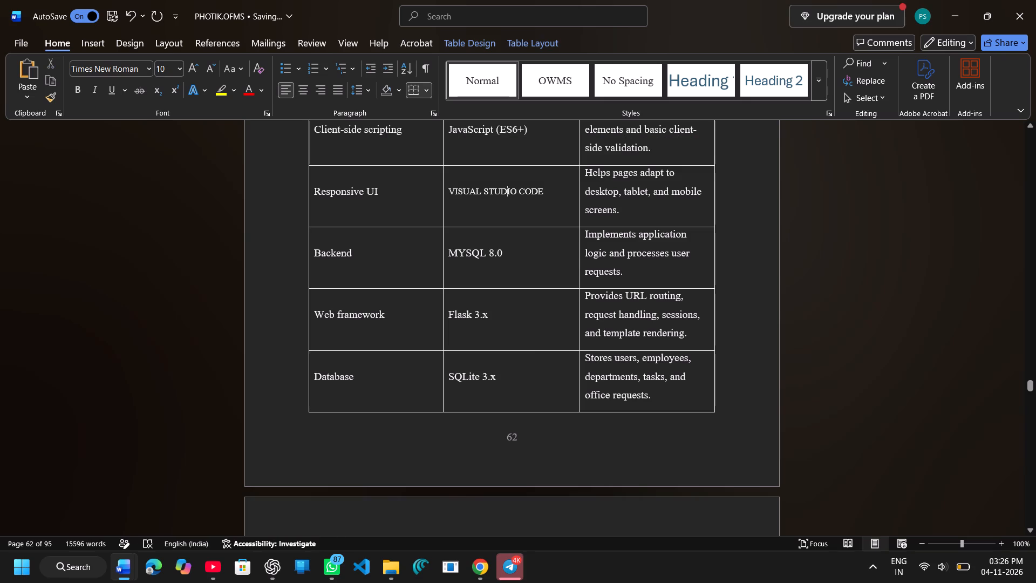
Examine the section 5.1 technology stack table from the front end row to dependency management, including its version note.
{"action": "scroll", "coordinate": [468, 211], "scroll_direction": "down", "scroll_amount": 1}
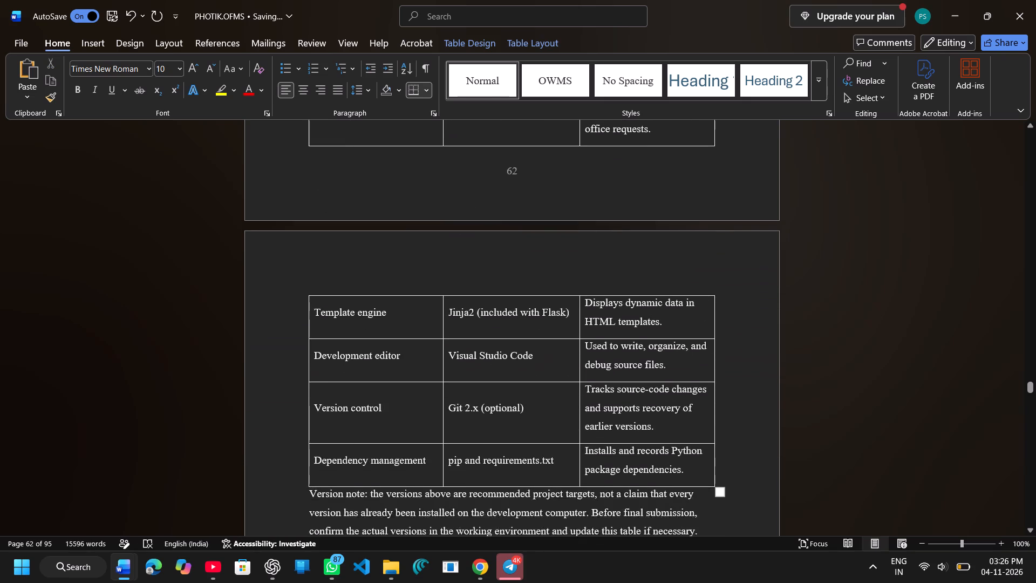
{"action": "scroll", "coordinate": [468, 211], "scroll_direction": "down", "scroll_amount": 1}
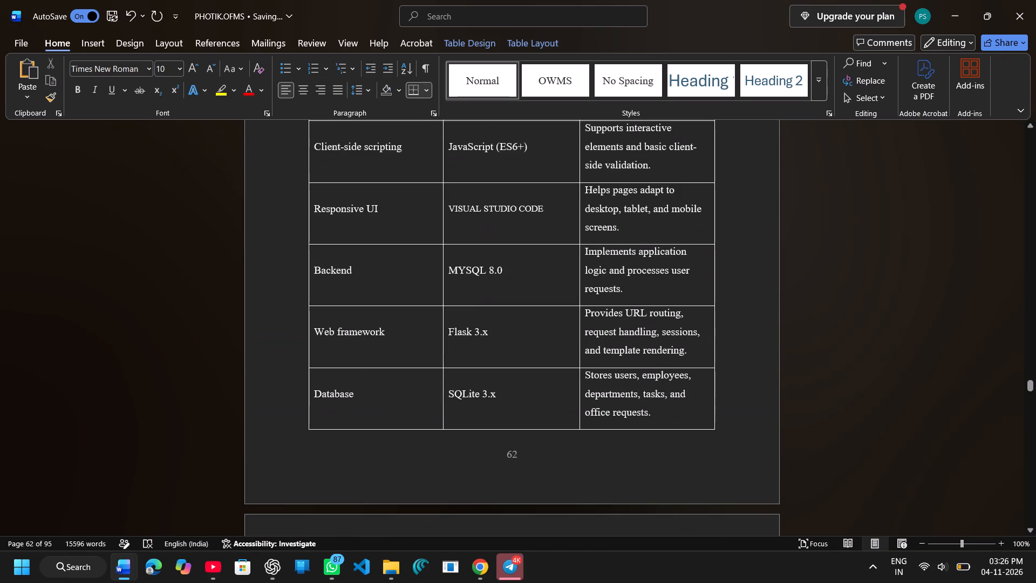
{"action": "scroll", "coordinate": [468, 211], "scroll_direction": "down", "scroll_amount": 1}
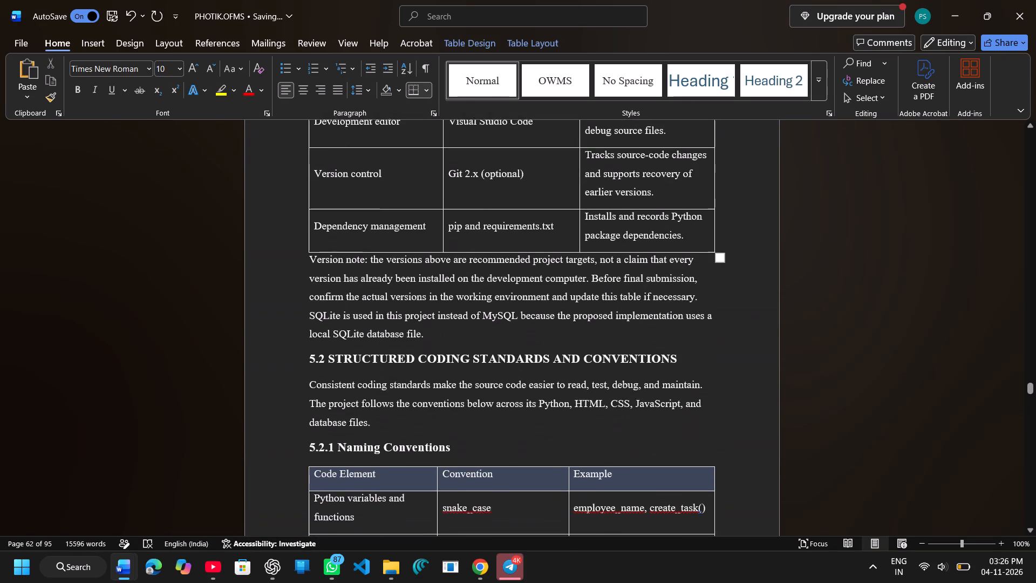
{"action": "scroll", "coordinate": [468, 211], "scroll_direction": "down", "scroll_amount": 1}
{"action": "scroll", "coordinate": [468, 211], "scroll_direction": "up", "scroll_amount": 1}
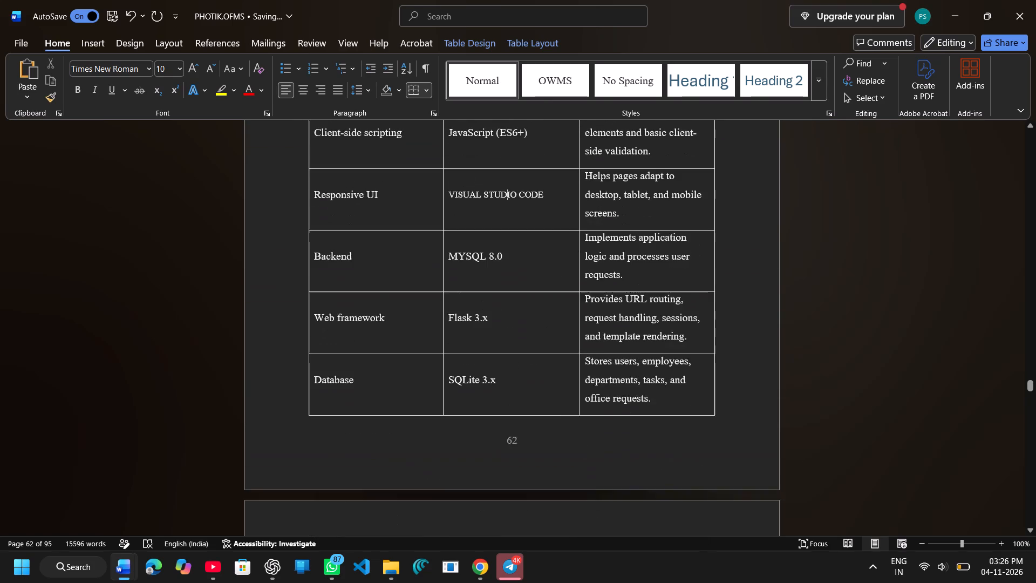
{"action": "scroll", "coordinate": [468, 211], "scroll_direction": "right", "scroll_amount": 1}
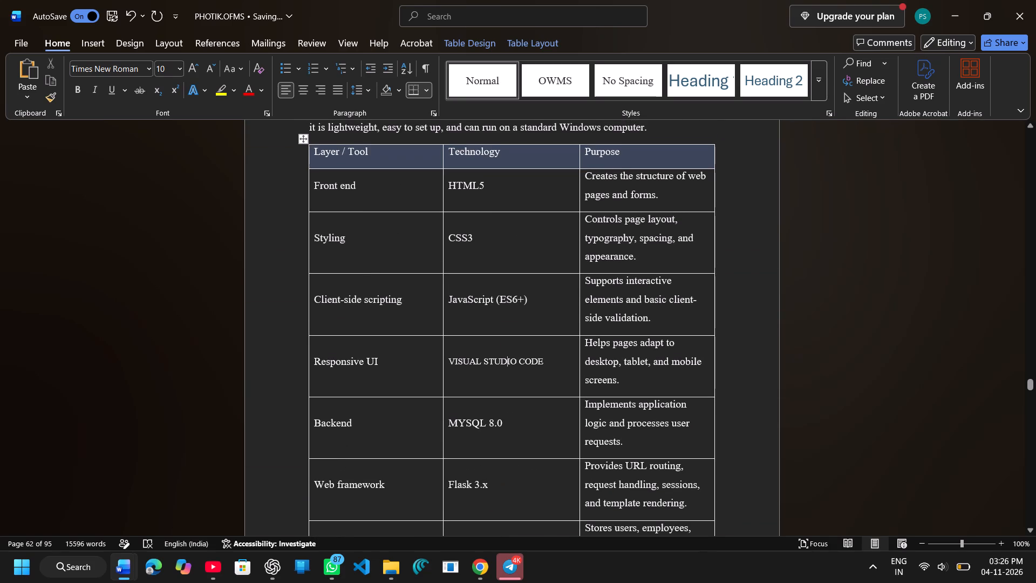
{"action": "scroll", "coordinate": [468, 211], "scroll_direction": "right", "scroll_amount": 3}
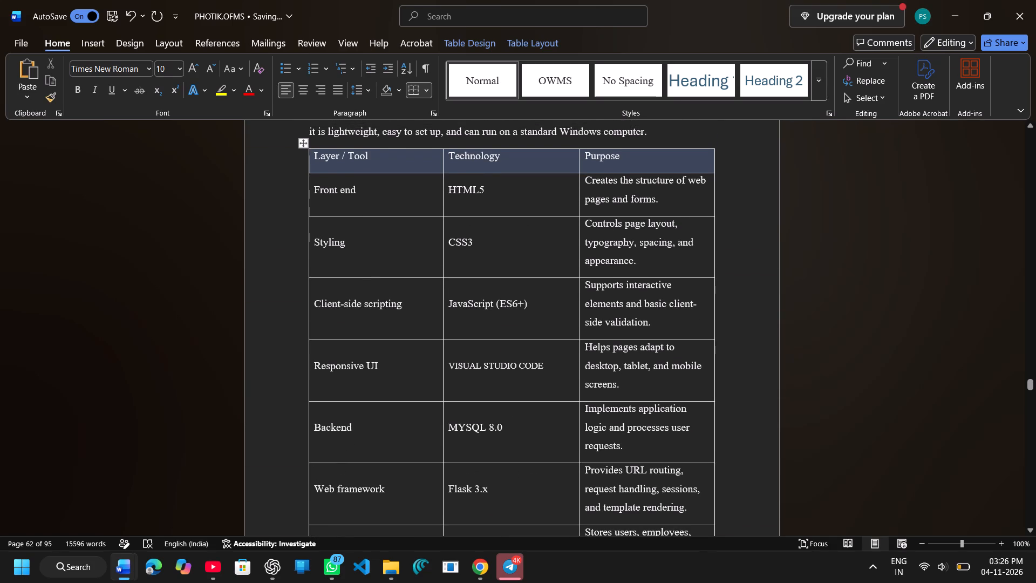
{"action": "scroll", "coordinate": [468, 211], "scroll_direction": "right", "scroll_amount": 1}
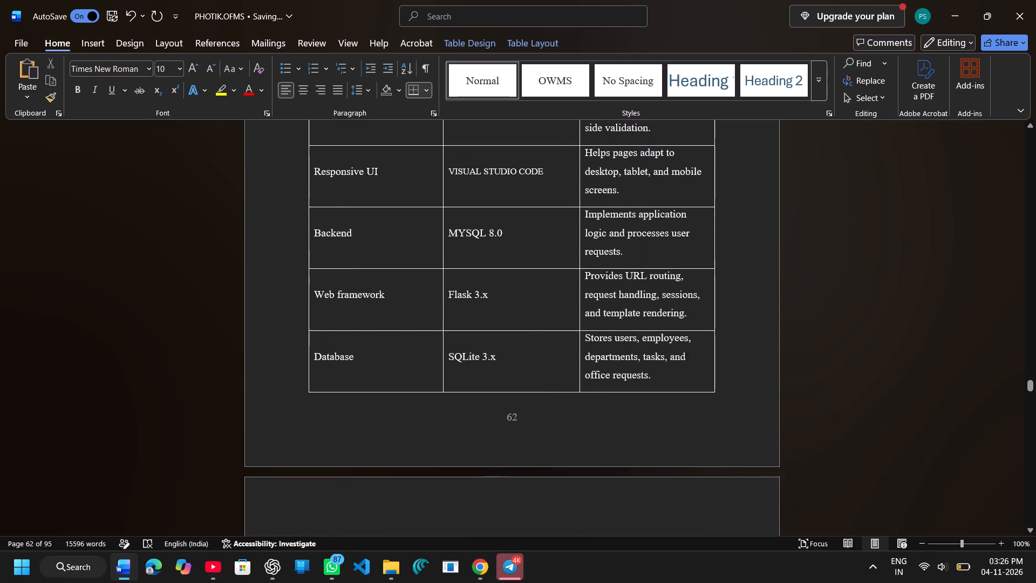
{"action": "scroll", "coordinate": [468, 211], "scroll_direction": "right", "scroll_amount": 1}
Examine the section 5.2 naming conventions and exception handling pages, and return to the section 5.1 table.
{"action": "scroll", "coordinate": [468, 211], "scroll_direction": "down", "scroll_amount": 1}
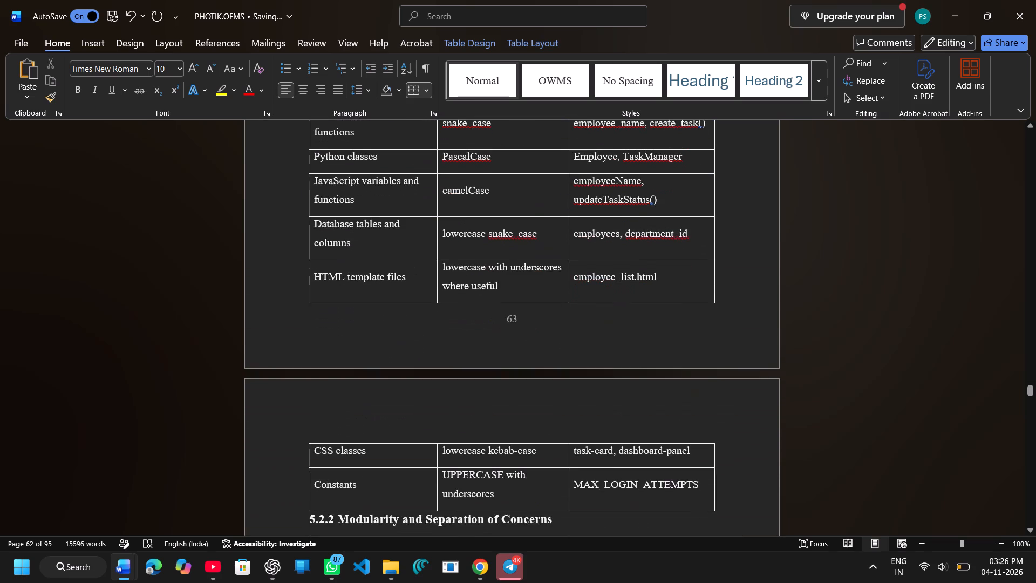
{"action": "scroll", "coordinate": [468, 211], "scroll_direction": "down", "scroll_amount": 2}
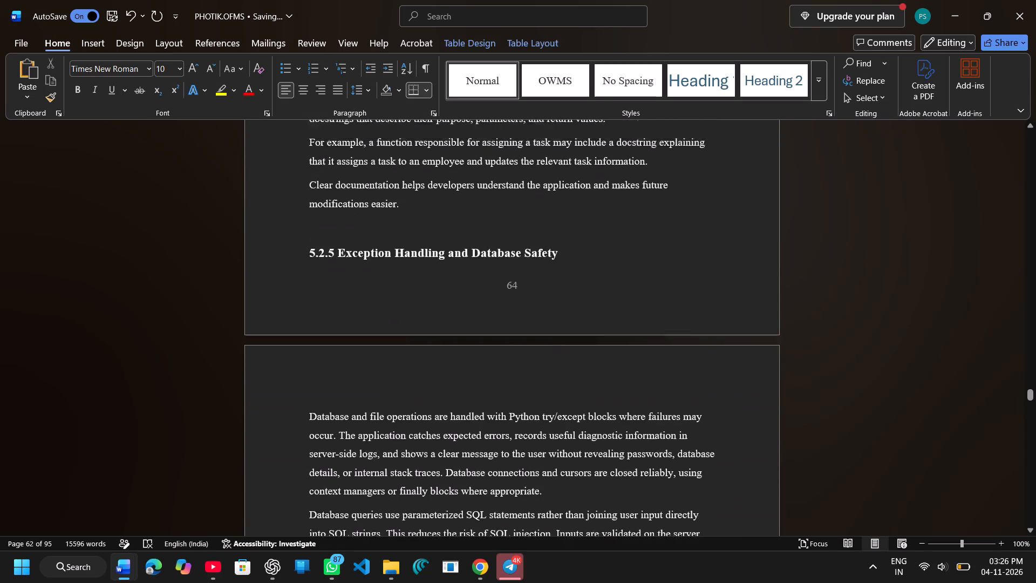
{"action": "scroll", "coordinate": [468, 211], "scroll_direction": "down", "scroll_amount": 3}
{"action": "scroll", "coordinate": [468, 211], "scroll_direction": "up", "scroll_amount": 2}
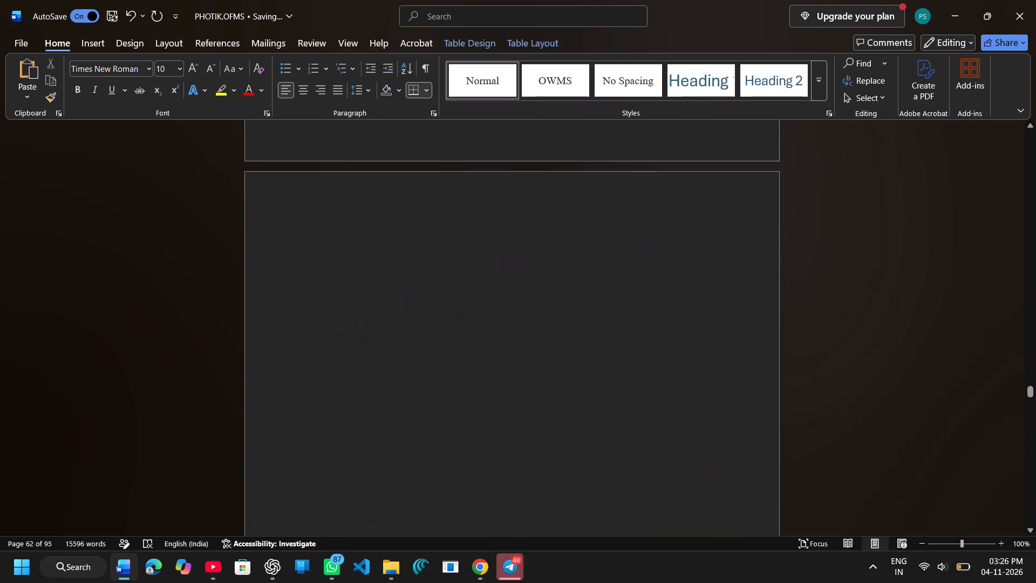
{"action": "scroll", "coordinate": [468, 211], "scroll_direction": "up", "scroll_amount": 3}
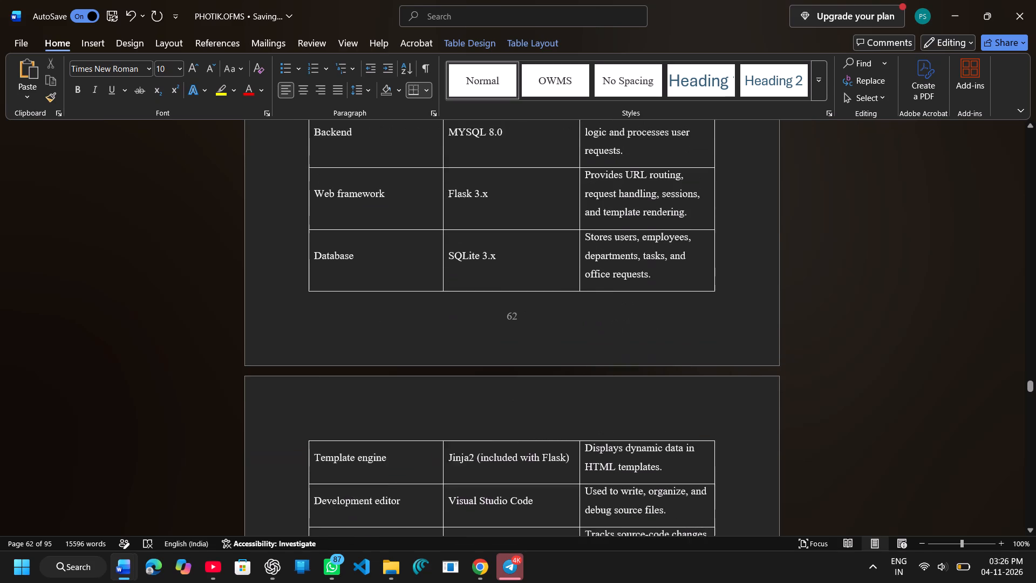
{"action": "scroll", "coordinate": [468, 211], "scroll_direction": "up", "scroll_amount": 1}
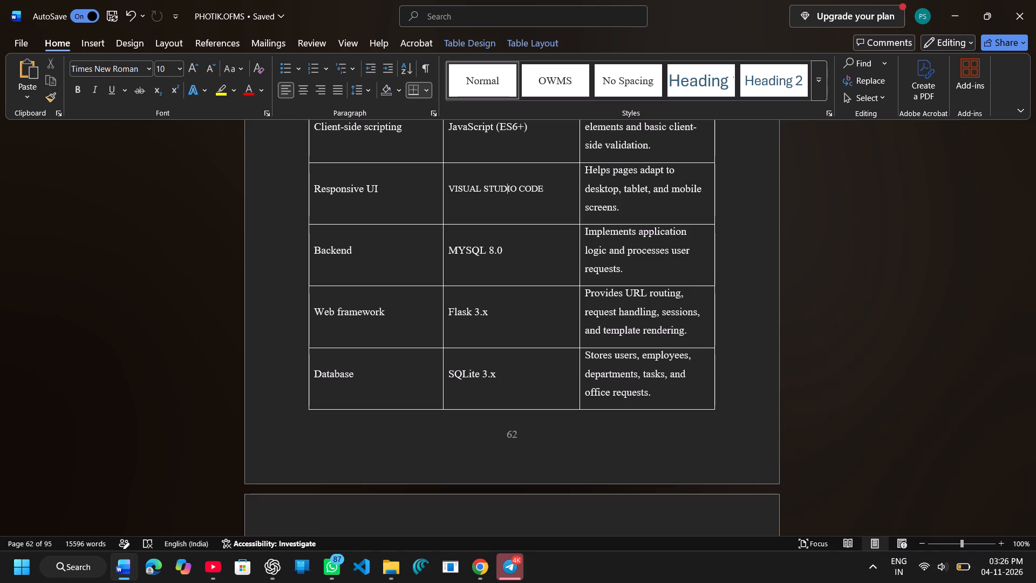
Set the font size of the "Plagiarism Scan Report" text on the PLAGIARISM page to 12.
{"action": "scroll", "coordinate": [468, 211], "scroll_direction": "down", "scroll_amount": 1, "text": "ctrl"}
{"action": "scroll", "coordinate": [468, 211], "scroll_direction": "down", "scroll_amount": 5}
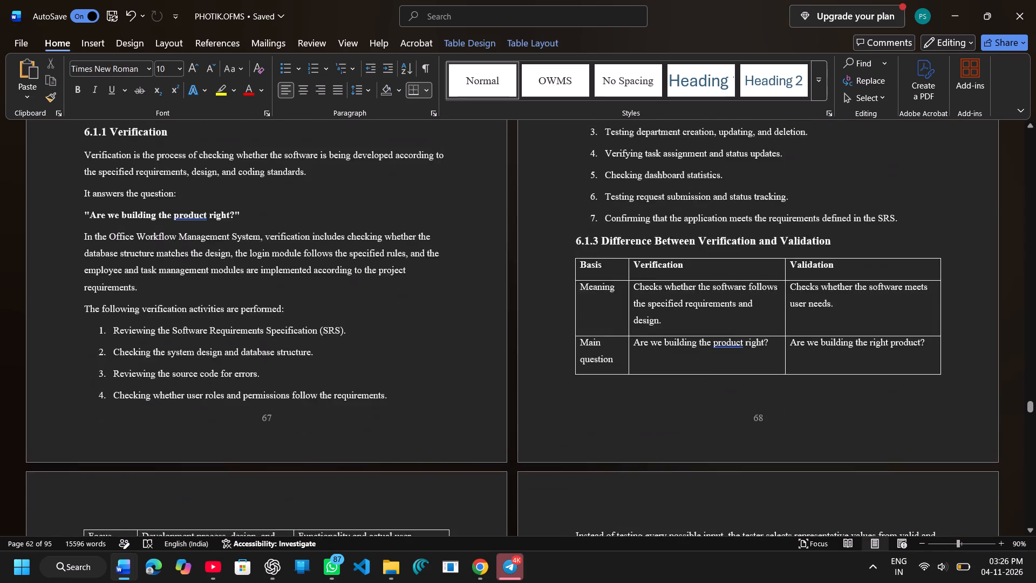
{"action": "scroll", "coordinate": [468, 211], "scroll_direction": "down", "scroll_amount": 20}
{"action": "scroll", "coordinate": [468, 211], "scroll_direction": "down", "scroll_amount": 13}
{"action": "scroll", "coordinate": [468, 211], "scroll_direction": "up", "scroll_amount": 1}
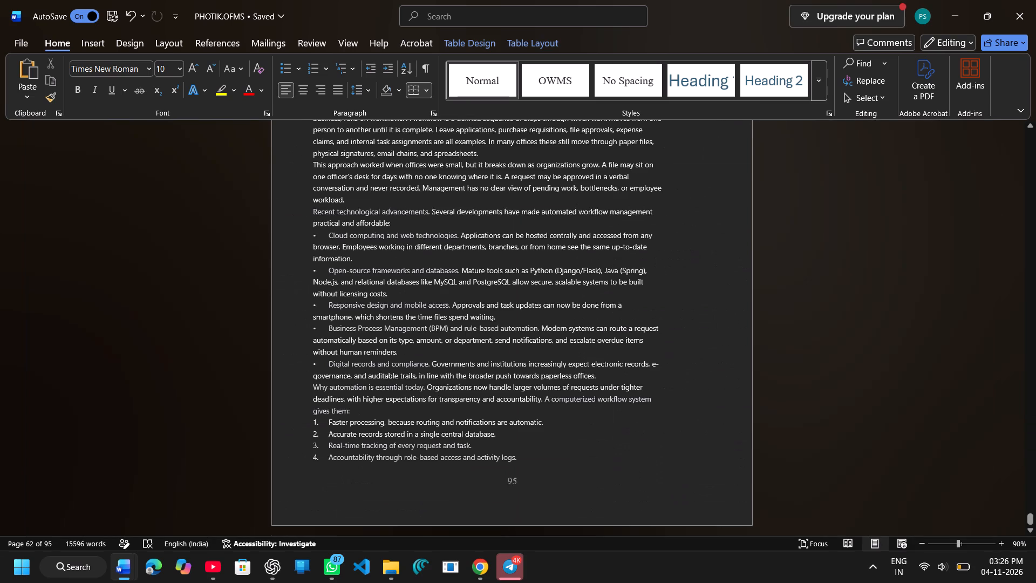
{"action": "scroll", "coordinate": [468, 211], "scroll_direction": "up", "scroll_amount": 1}
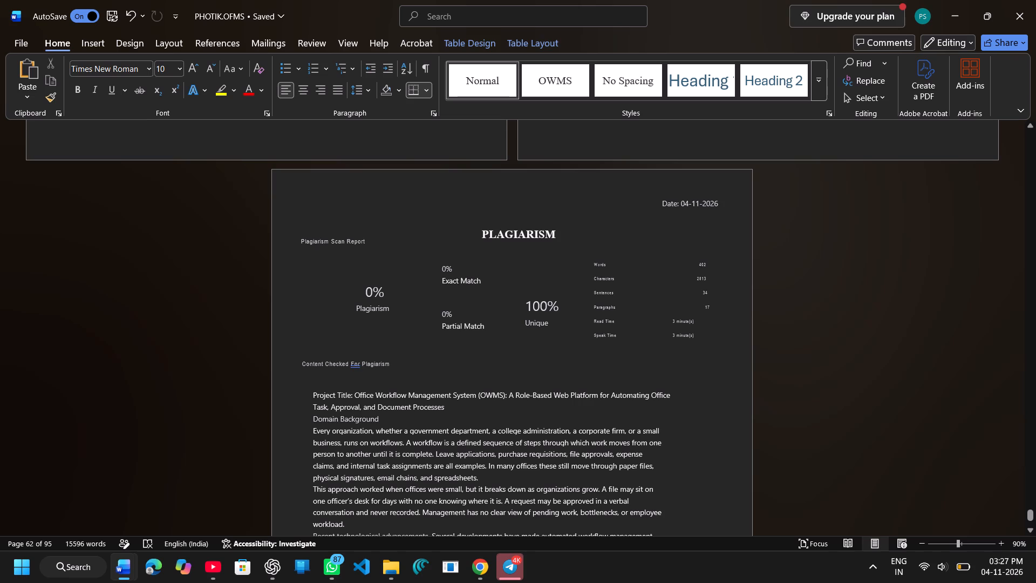
{"action": "left_click_drag", "start_coordinate": [363, 241], "coordinate": [346, 247]}
{"action": "left_click_drag", "start_coordinate": [346, 247], "coordinate": [319, 244]}
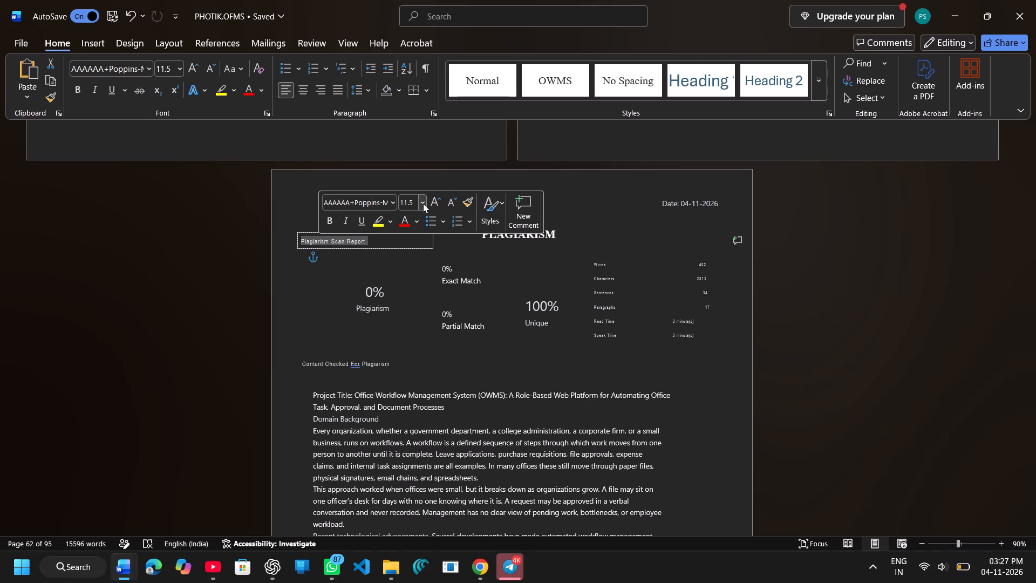
{"action": "left_click", "coordinate": [424, 204]}
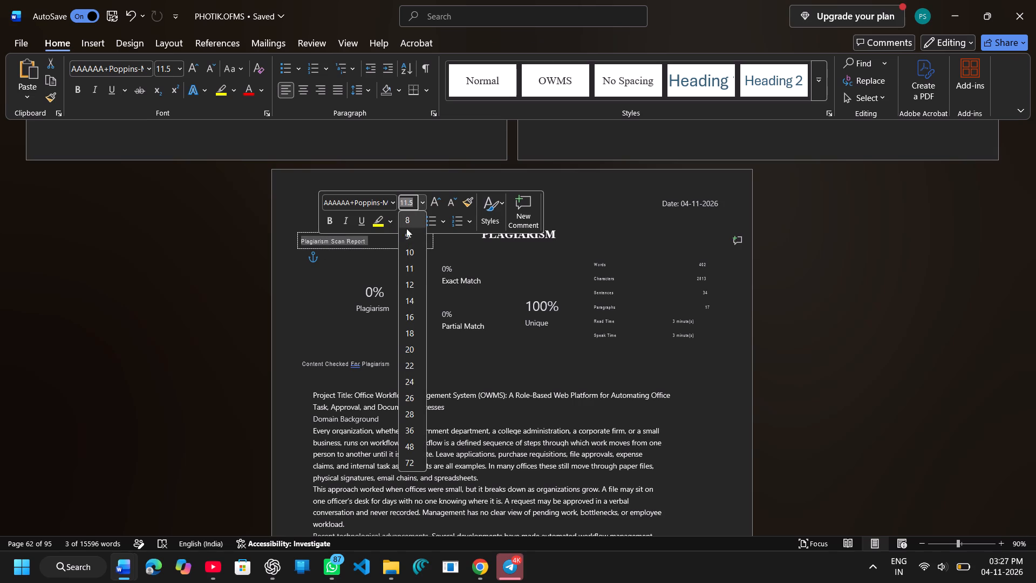
{"action": "left_click", "coordinate": [406, 281]}
{"action": "left_click", "coordinate": [436, 256]}
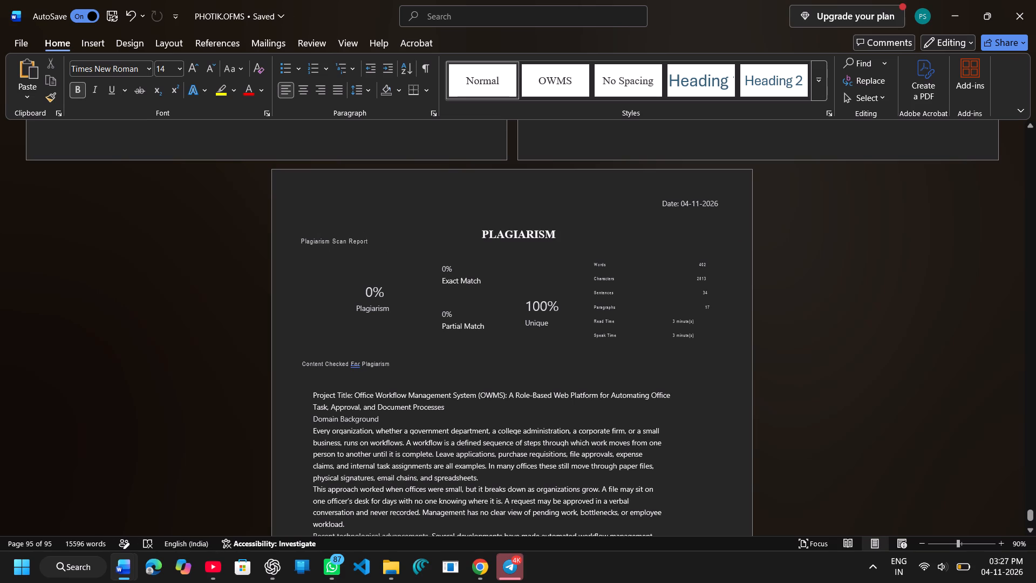
{"action": "scroll", "coordinate": [398, 319], "scroll_direction": "down", "scroll_amount": 1}
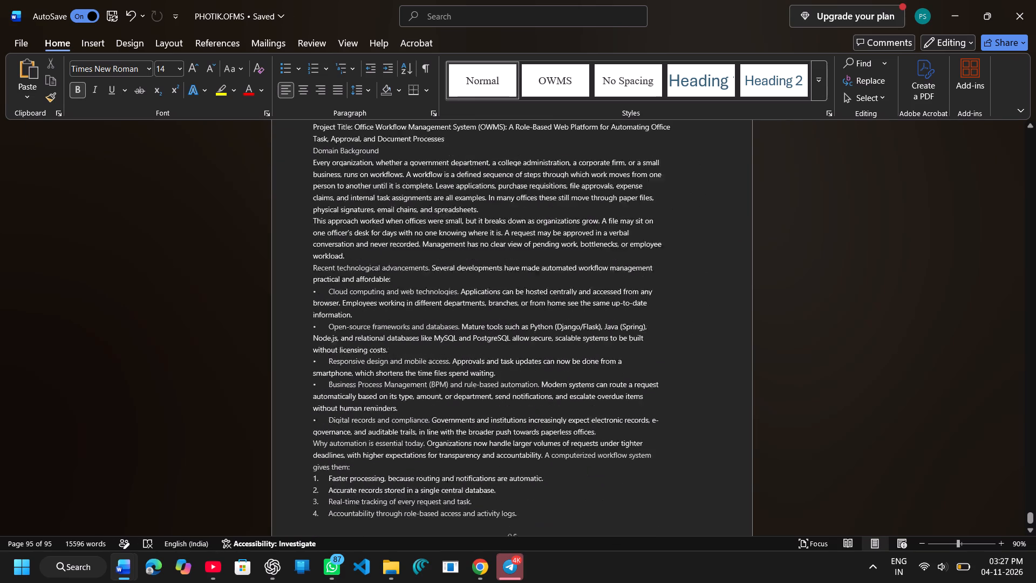
{"action": "scroll", "coordinate": [398, 319], "scroll_direction": "down", "scroll_amount": 1}
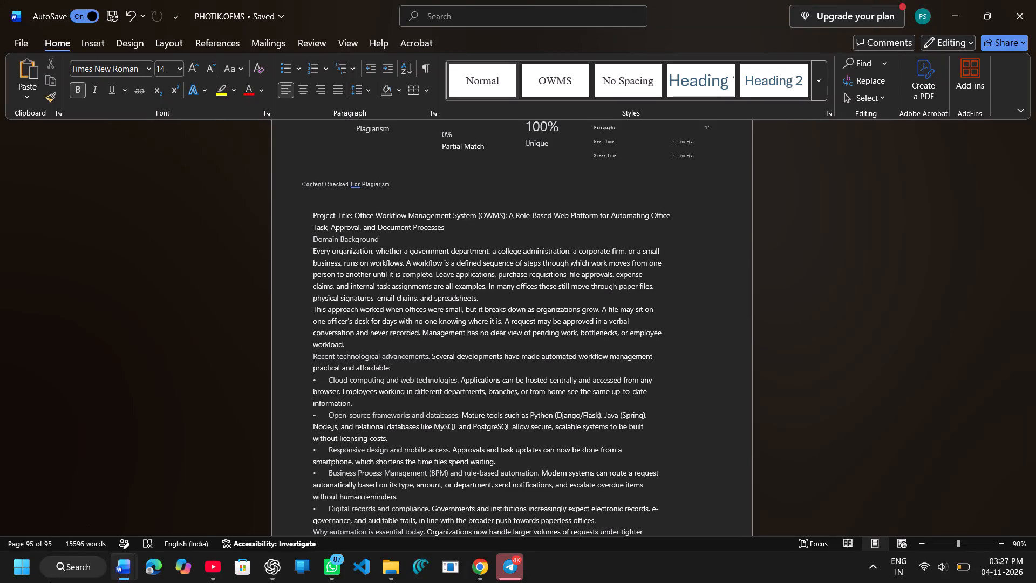
Launch the installed app with the K icon.
{"action": "left_click", "coordinate": [19, 566]}
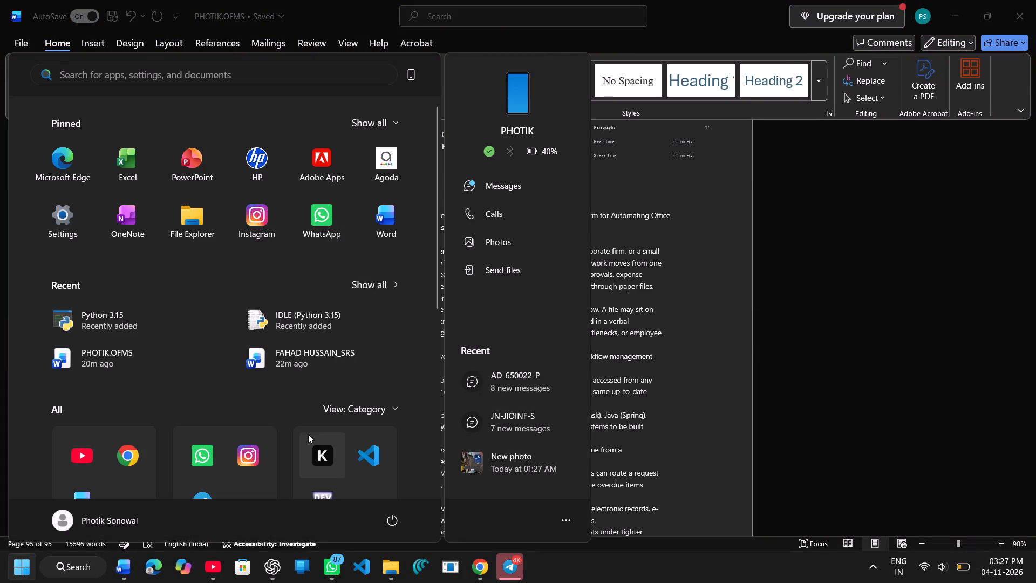
{"action": "double_click", "coordinate": [319, 455]}
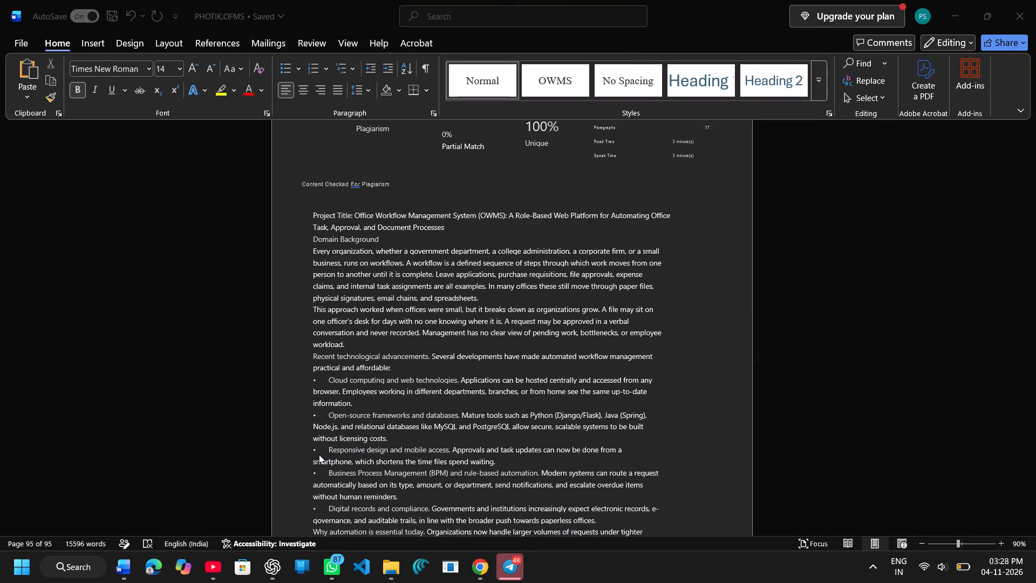
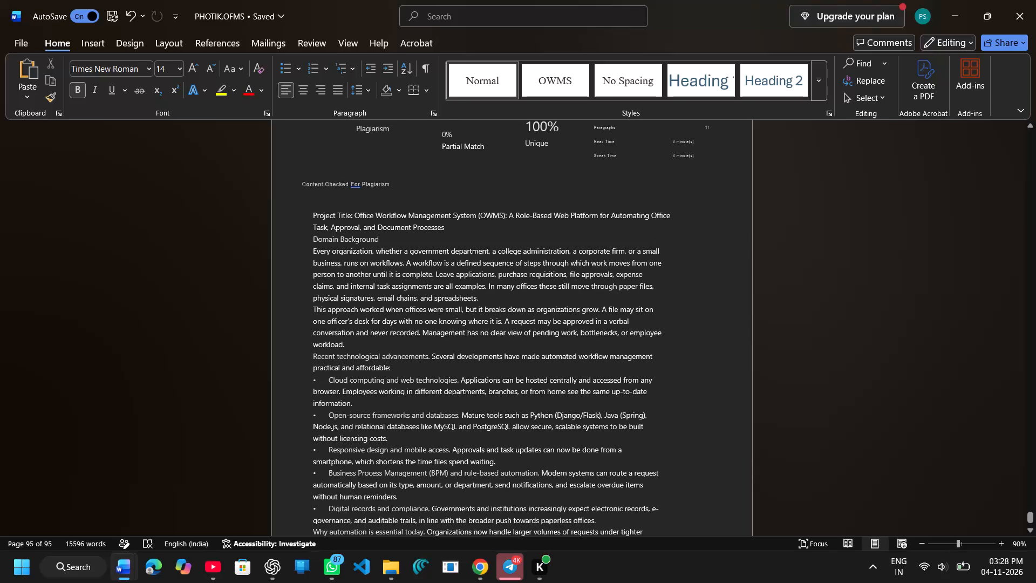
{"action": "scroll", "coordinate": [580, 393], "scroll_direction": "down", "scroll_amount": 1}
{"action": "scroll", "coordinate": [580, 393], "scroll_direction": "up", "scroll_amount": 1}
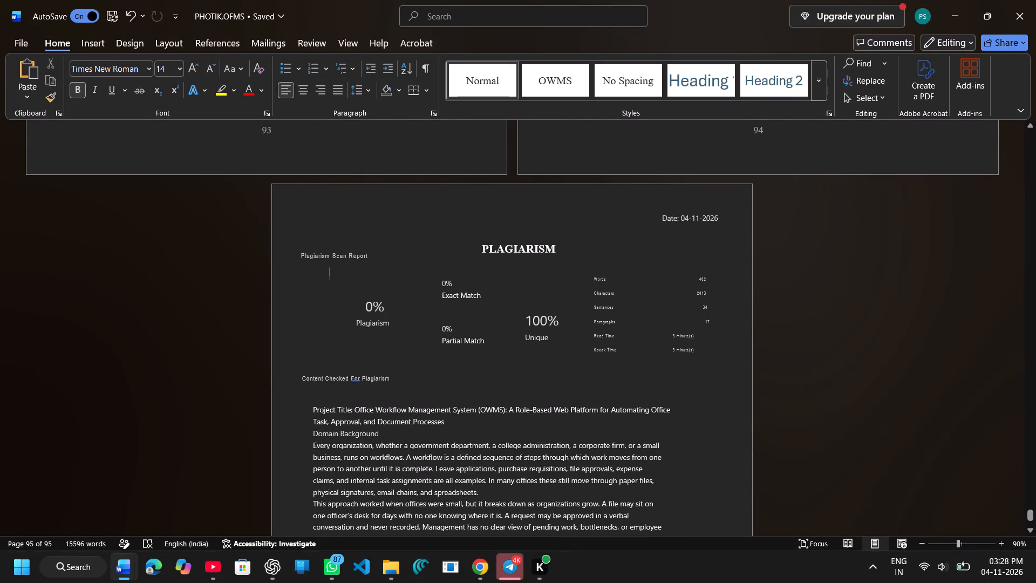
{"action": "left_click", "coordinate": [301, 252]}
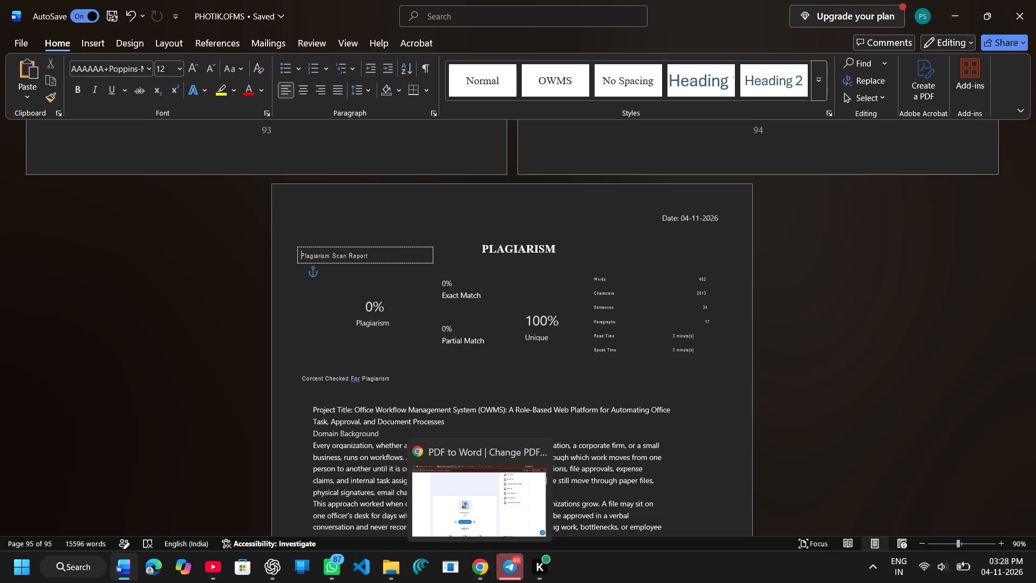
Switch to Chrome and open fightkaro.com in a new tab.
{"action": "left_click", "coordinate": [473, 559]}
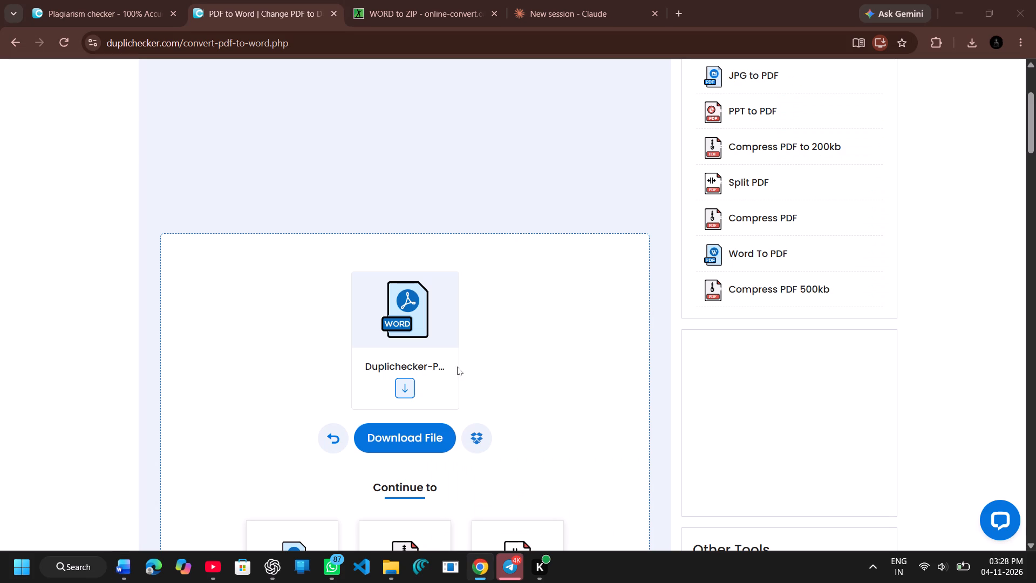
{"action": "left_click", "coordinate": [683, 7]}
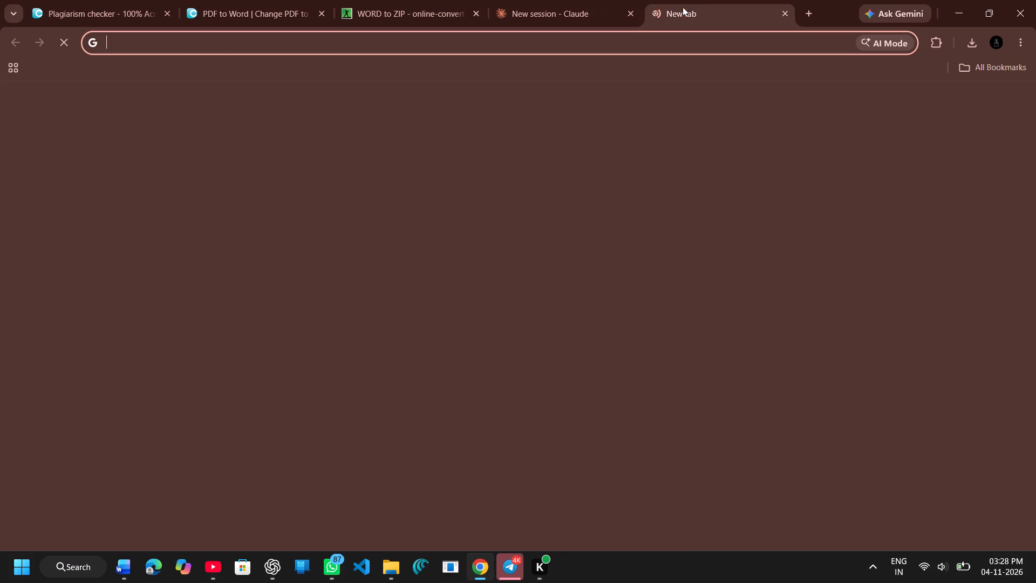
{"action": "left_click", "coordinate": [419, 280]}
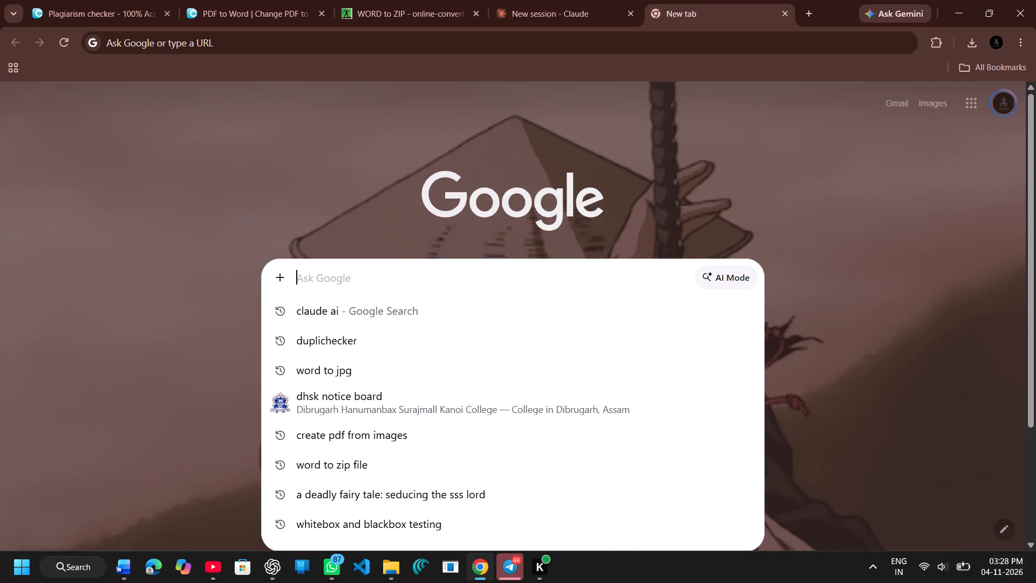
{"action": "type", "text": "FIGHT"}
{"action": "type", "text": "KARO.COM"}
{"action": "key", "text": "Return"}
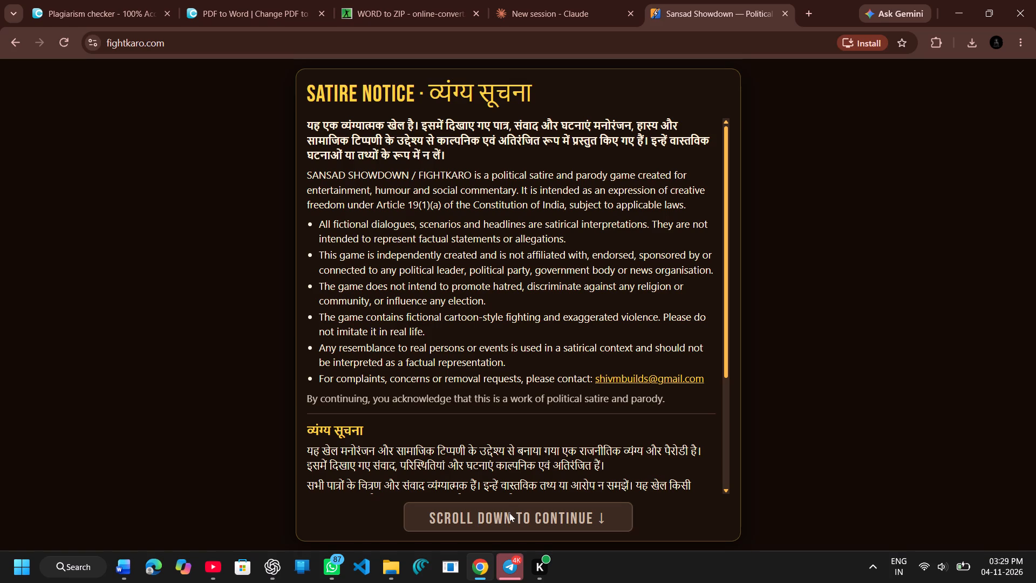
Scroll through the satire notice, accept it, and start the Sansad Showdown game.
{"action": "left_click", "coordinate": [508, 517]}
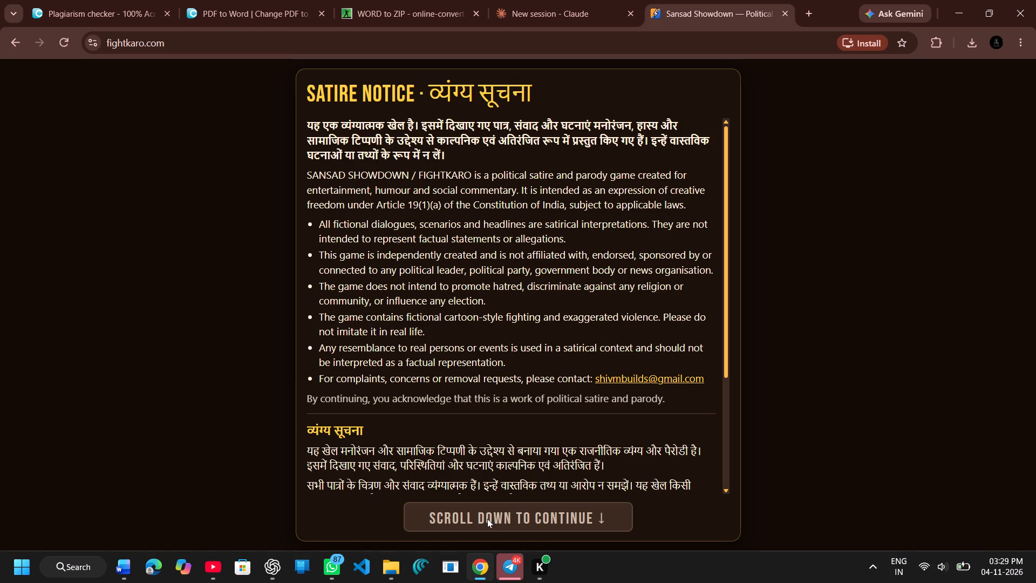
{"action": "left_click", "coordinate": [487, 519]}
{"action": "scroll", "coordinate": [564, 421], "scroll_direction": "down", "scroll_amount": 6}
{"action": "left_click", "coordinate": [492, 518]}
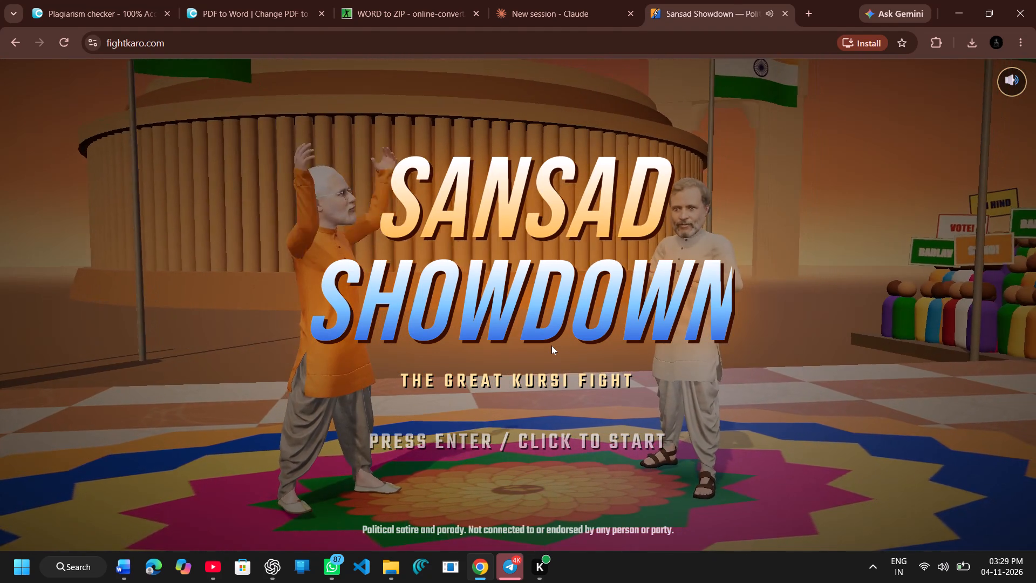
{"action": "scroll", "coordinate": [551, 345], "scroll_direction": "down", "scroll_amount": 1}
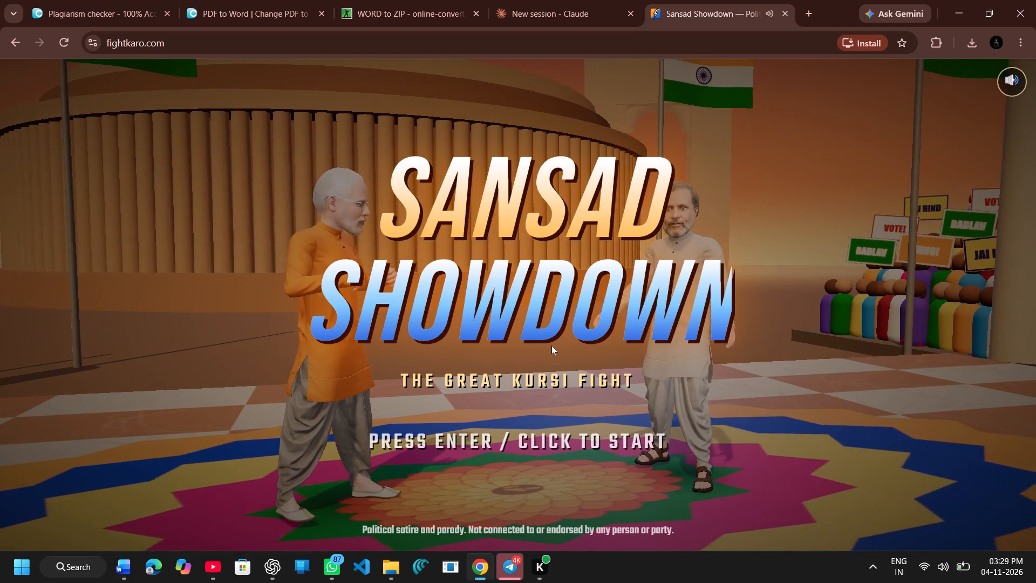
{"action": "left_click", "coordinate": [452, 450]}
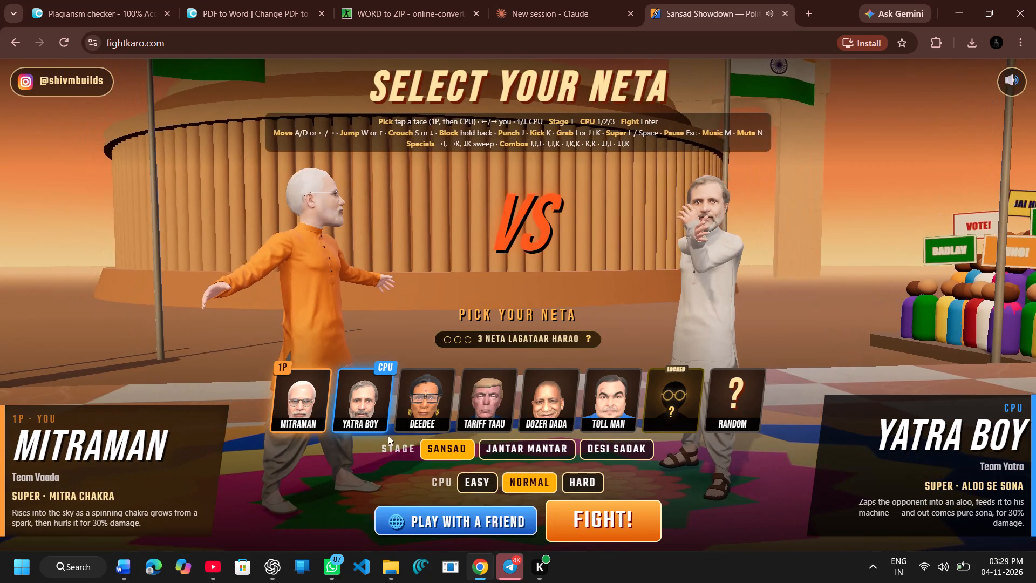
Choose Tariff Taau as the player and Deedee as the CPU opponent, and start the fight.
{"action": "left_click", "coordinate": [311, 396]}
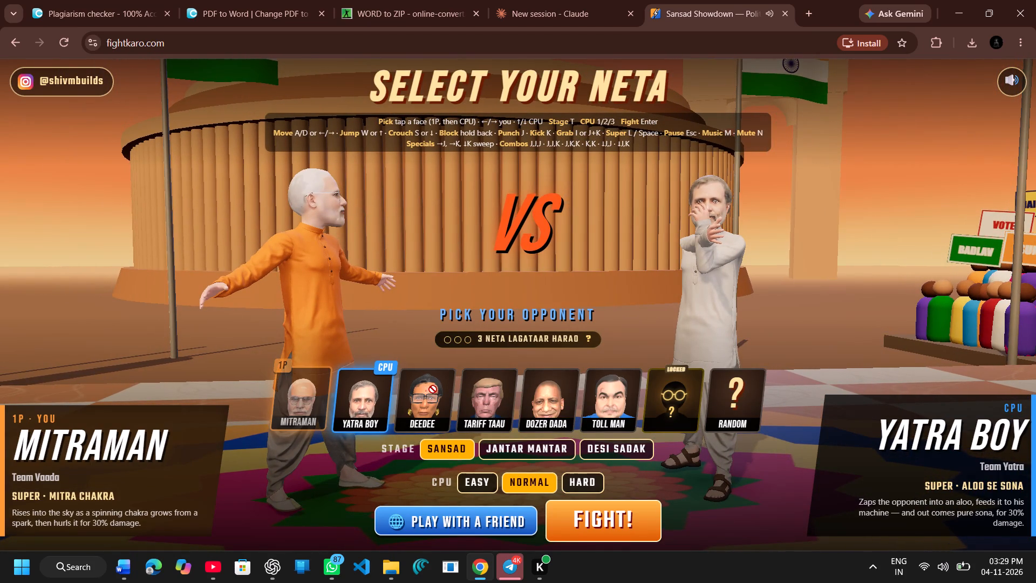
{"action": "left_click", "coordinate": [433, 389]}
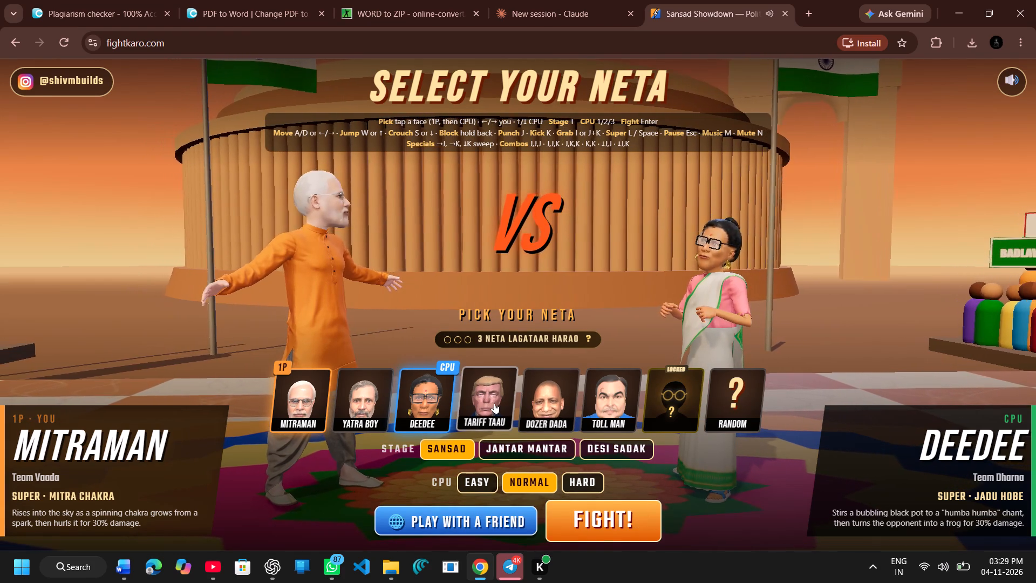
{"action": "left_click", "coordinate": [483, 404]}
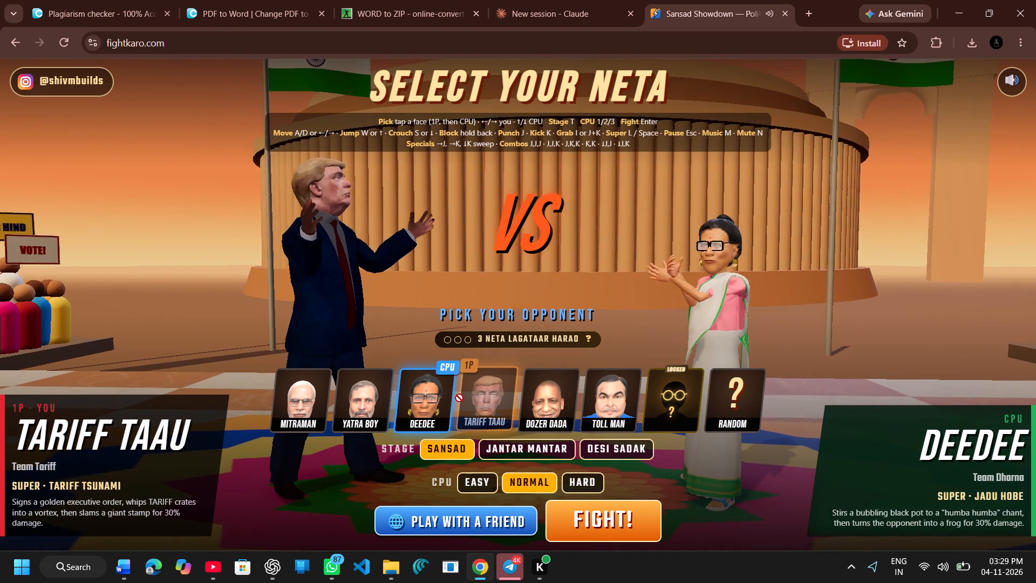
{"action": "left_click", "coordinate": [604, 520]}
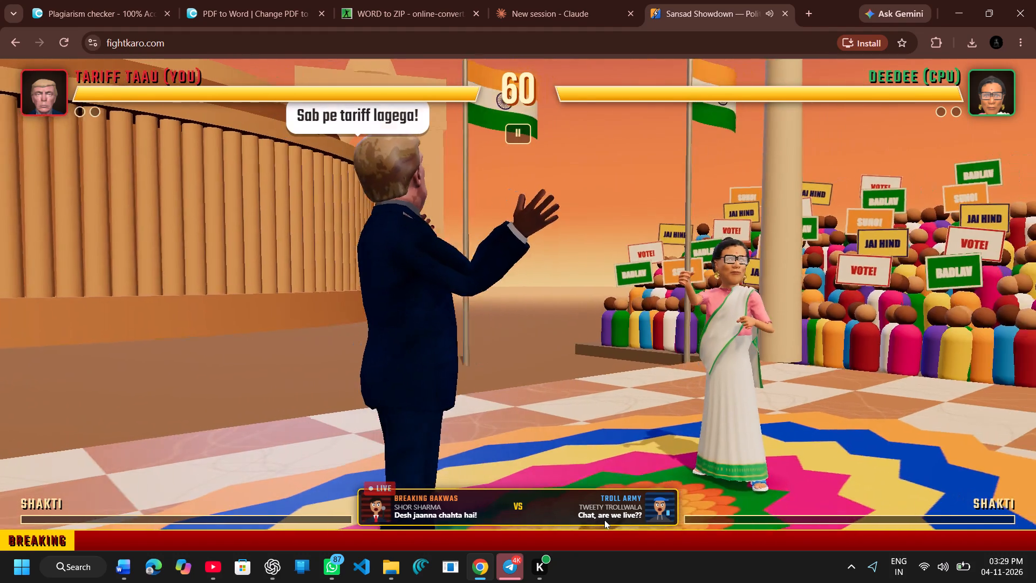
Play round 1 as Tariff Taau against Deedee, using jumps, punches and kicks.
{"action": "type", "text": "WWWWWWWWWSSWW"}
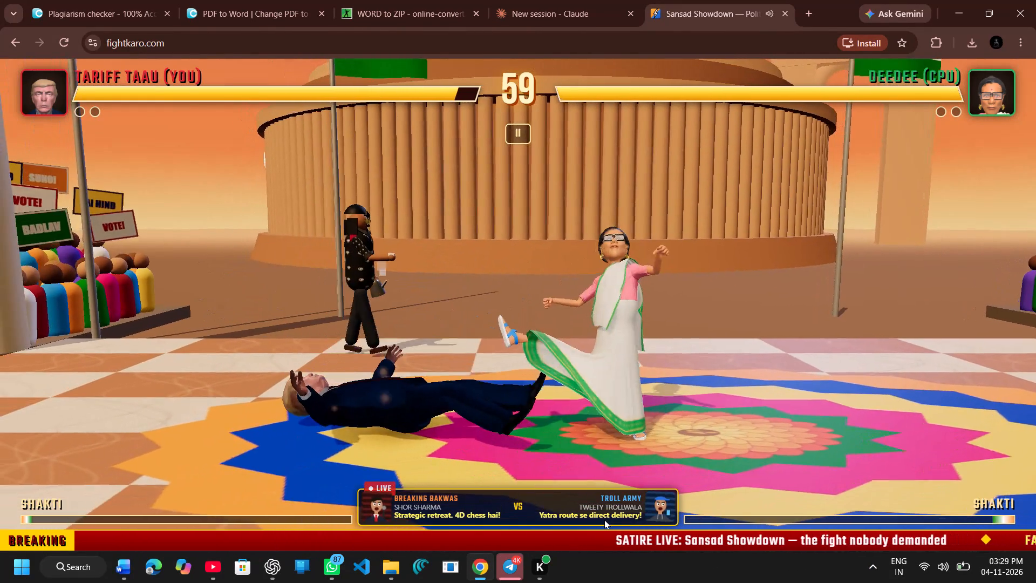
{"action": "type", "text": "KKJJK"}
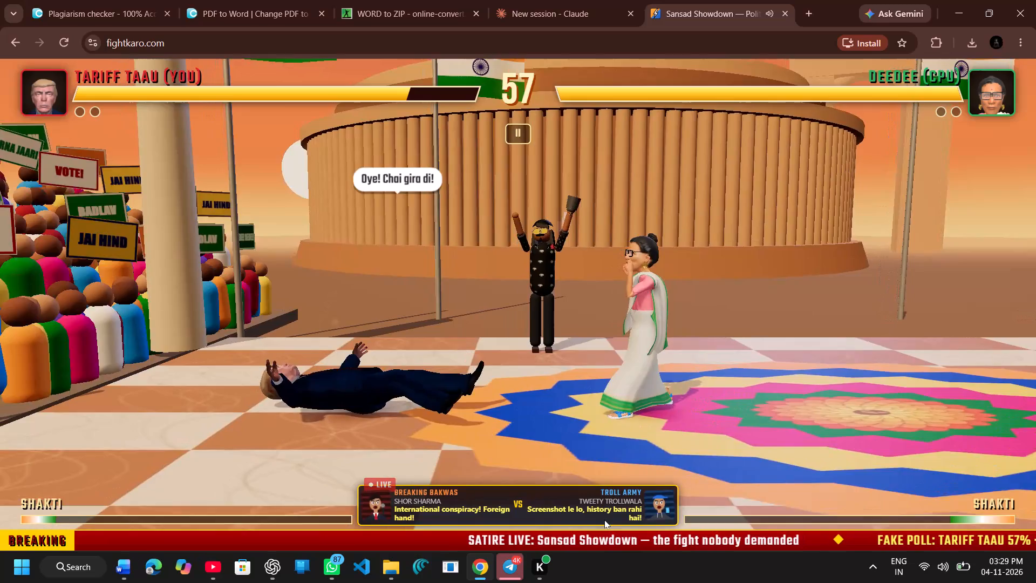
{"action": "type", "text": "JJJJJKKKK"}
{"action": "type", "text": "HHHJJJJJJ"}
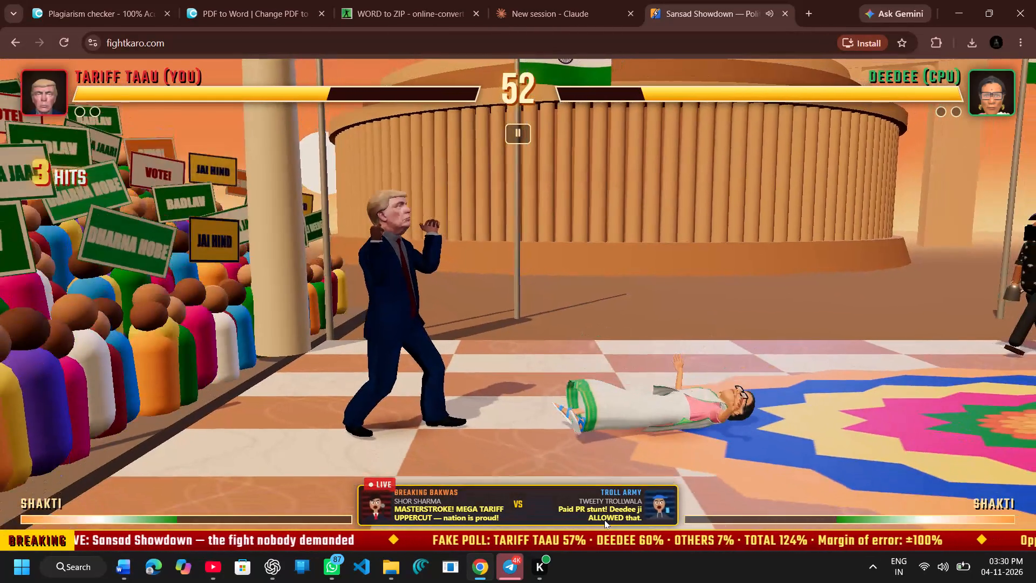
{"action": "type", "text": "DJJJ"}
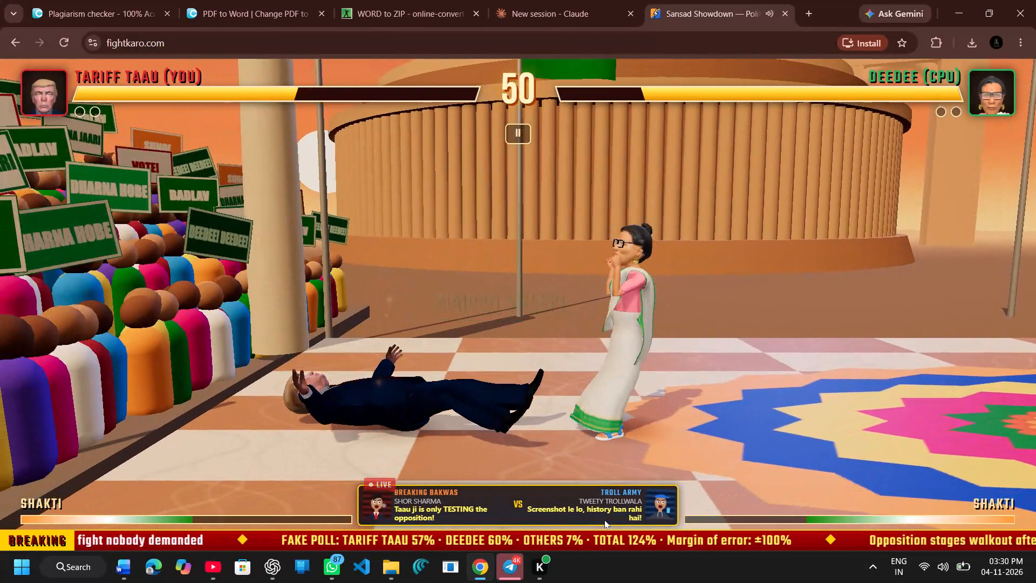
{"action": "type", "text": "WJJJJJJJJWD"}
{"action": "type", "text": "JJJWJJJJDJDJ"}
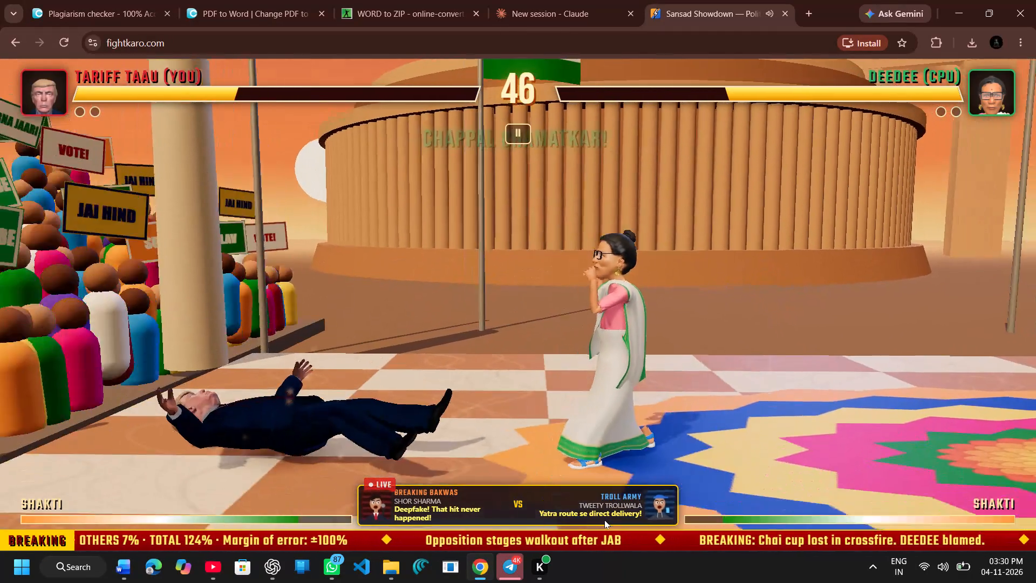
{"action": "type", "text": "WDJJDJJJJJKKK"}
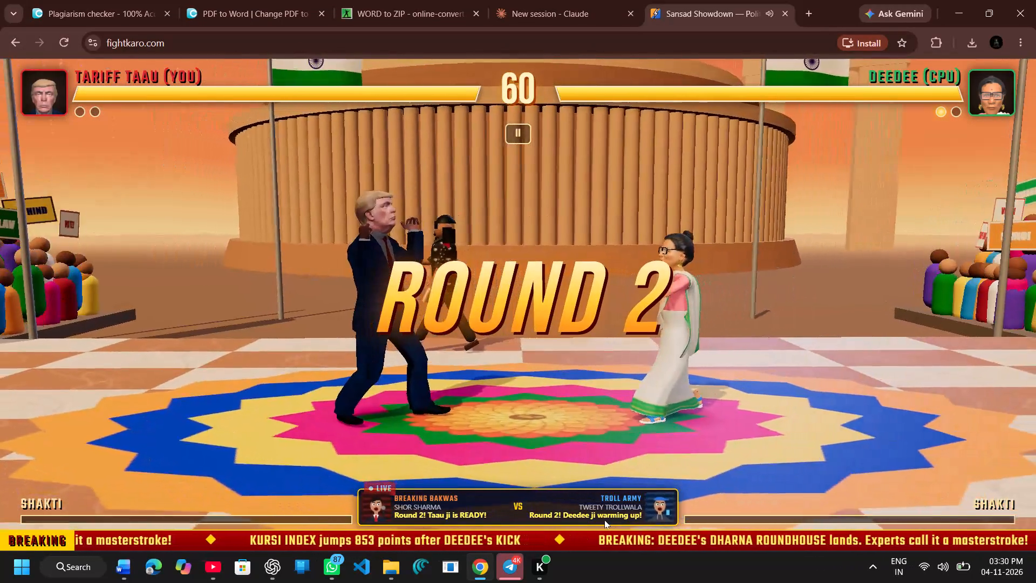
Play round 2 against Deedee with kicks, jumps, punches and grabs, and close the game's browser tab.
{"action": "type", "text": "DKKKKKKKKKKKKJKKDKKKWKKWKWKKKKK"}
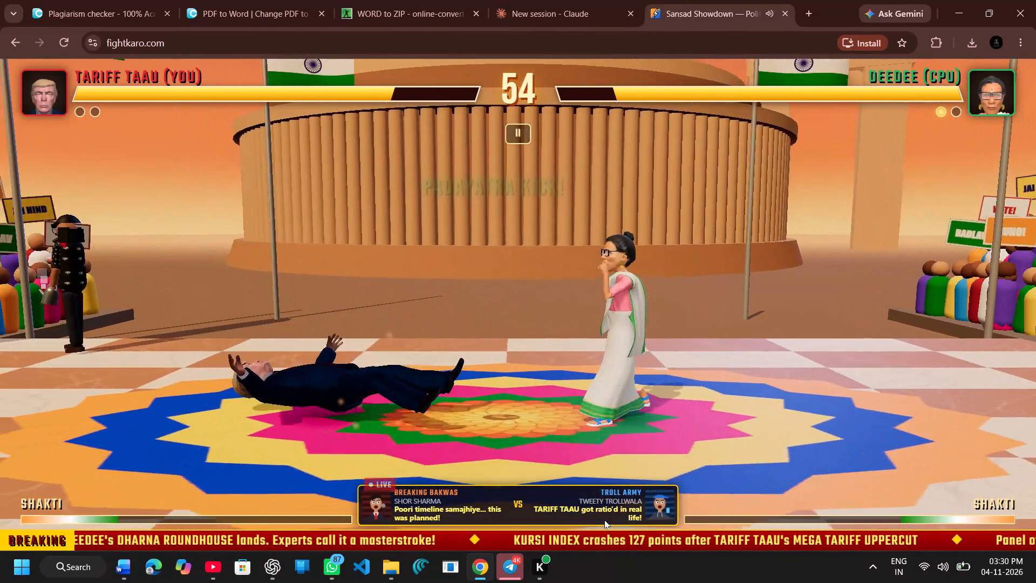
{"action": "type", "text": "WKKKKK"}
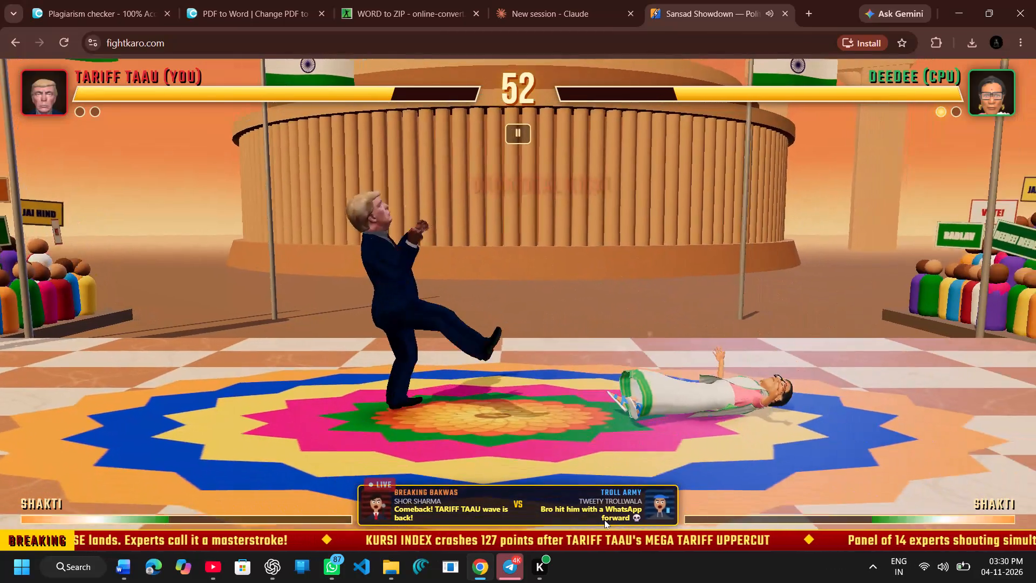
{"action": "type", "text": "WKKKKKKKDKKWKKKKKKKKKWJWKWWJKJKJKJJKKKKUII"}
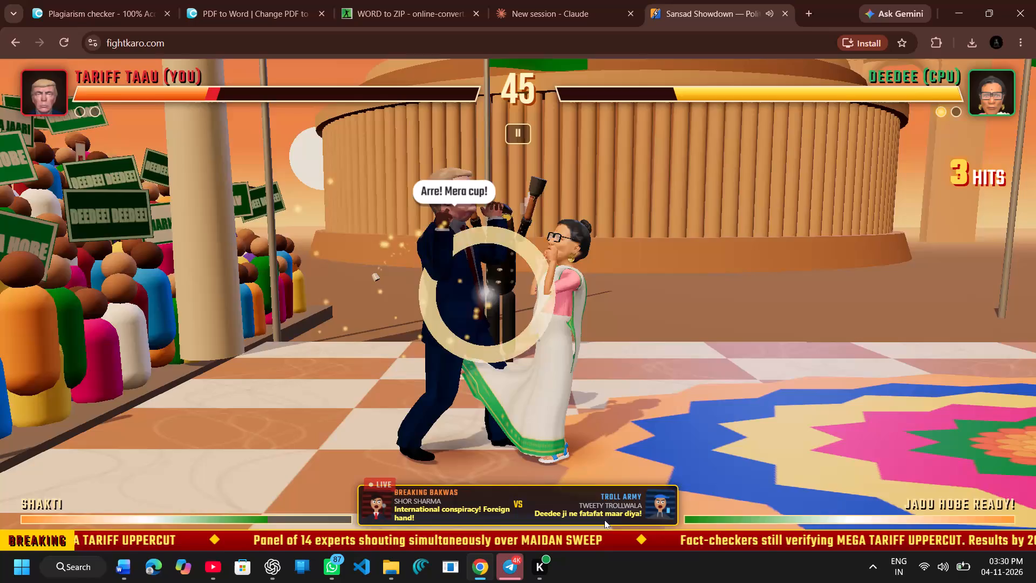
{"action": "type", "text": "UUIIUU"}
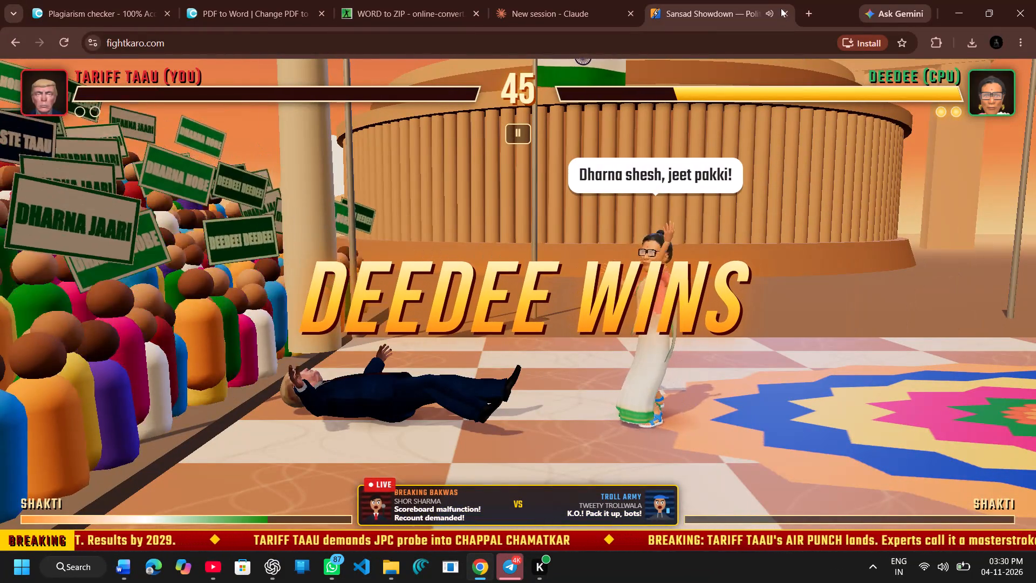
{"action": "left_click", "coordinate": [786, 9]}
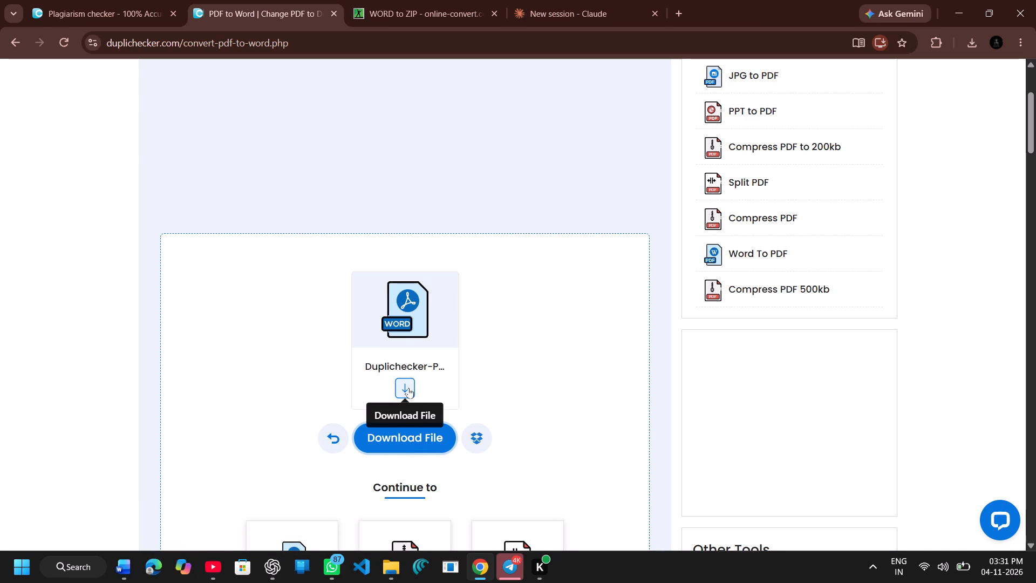
Examine DupliChecker's Convert PDF to Word page, including the converted file's download and follow-up conversion options.
{"action": "scroll", "coordinate": [408, 388], "scroll_direction": "down", "scroll_amount": 1}
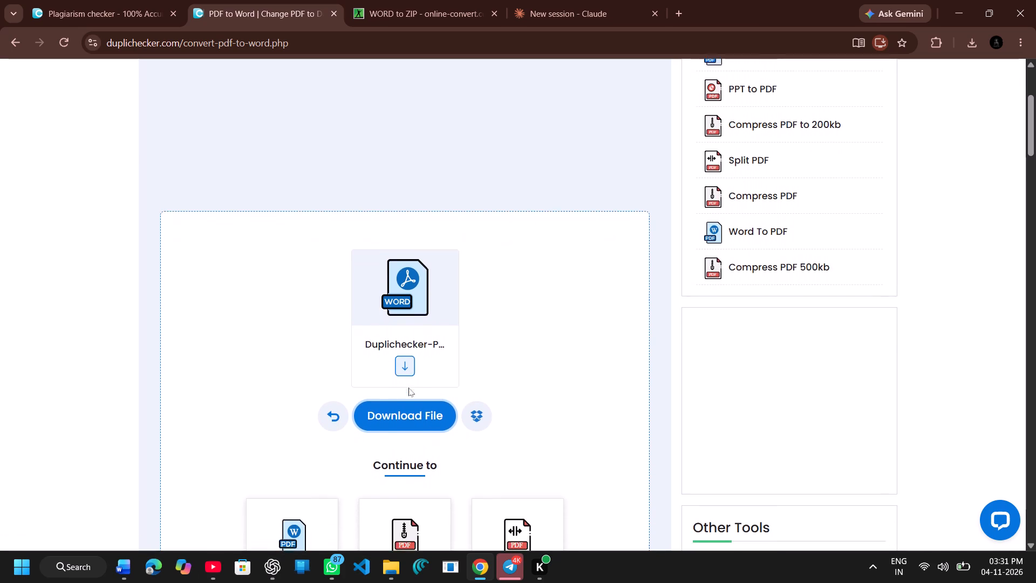
{"action": "scroll", "coordinate": [408, 388], "scroll_direction": "down", "scroll_amount": 1}
{"action": "scroll", "coordinate": [408, 388], "scroll_direction": "up", "scroll_amount": 1}
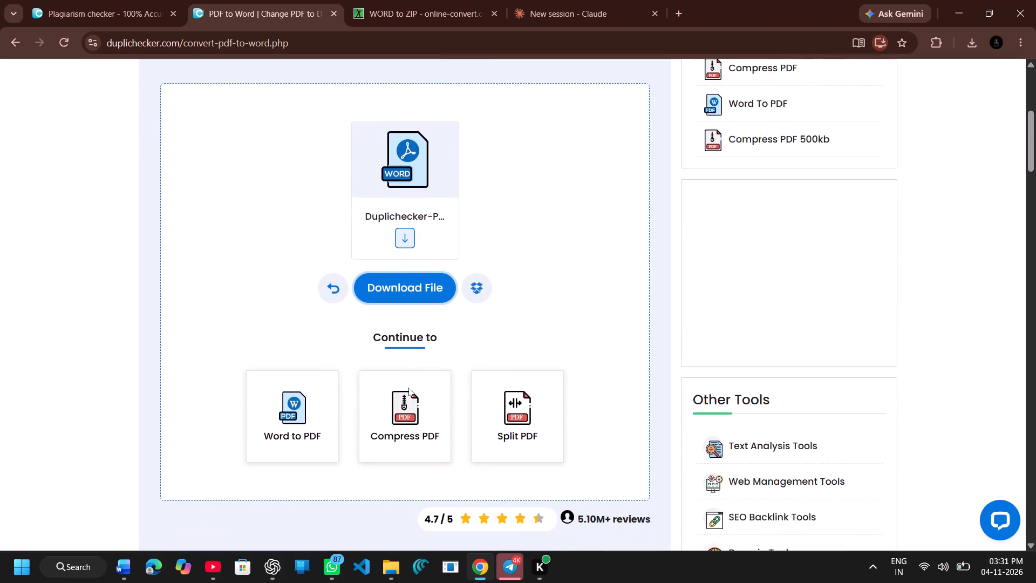
{"action": "scroll", "coordinate": [408, 388], "scroll_direction": "up", "scroll_amount": 1}
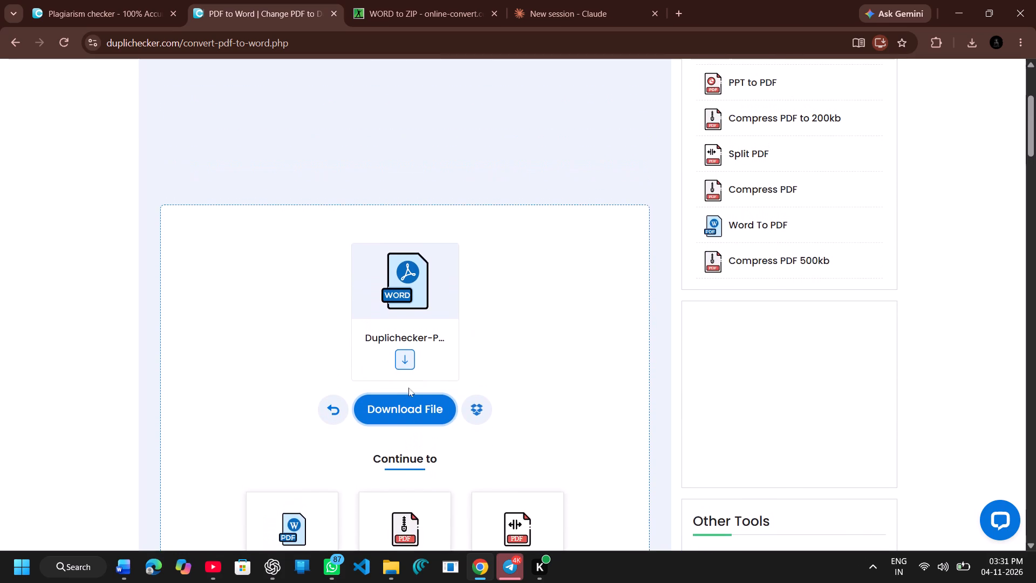
{"action": "scroll", "coordinate": [408, 388], "scroll_direction": "up", "scroll_amount": 3}
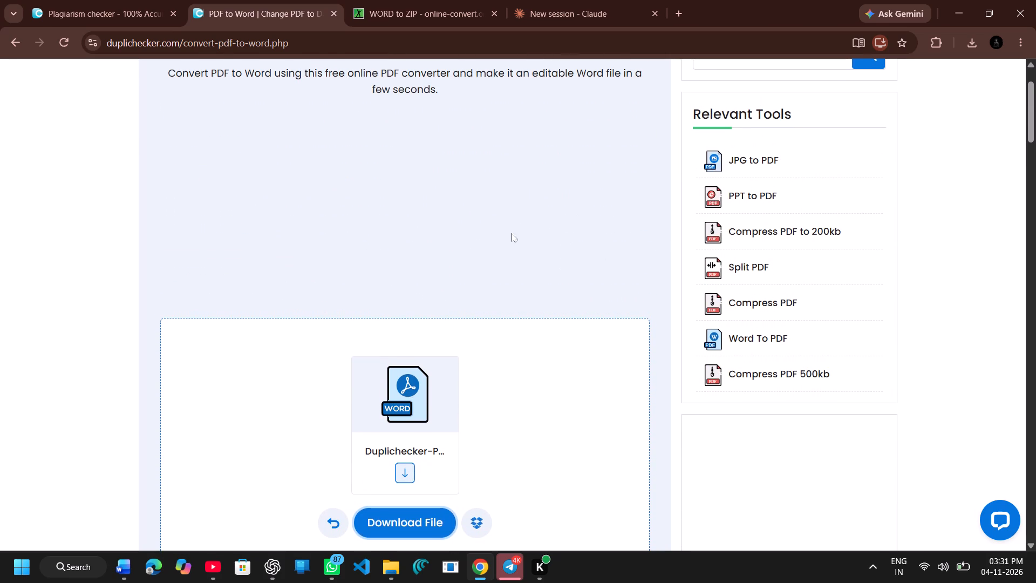
{"action": "scroll", "coordinate": [456, 243], "scroll_direction": "up", "scroll_amount": 4}
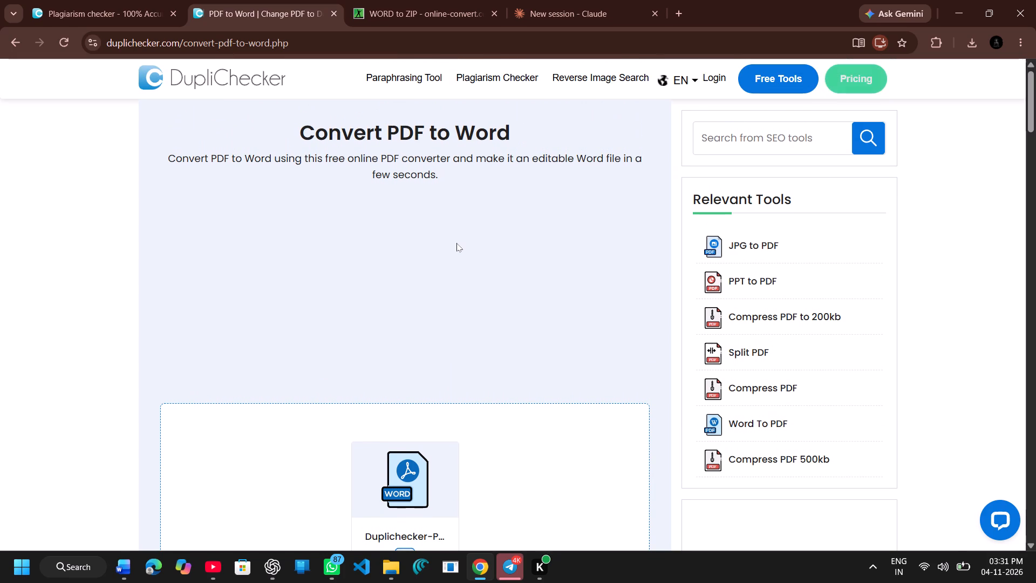
{"action": "scroll", "coordinate": [456, 243], "scroll_direction": "up", "scroll_amount": 1}
{"action": "scroll", "coordinate": [456, 243], "scroll_direction": "down", "scroll_amount": 1}
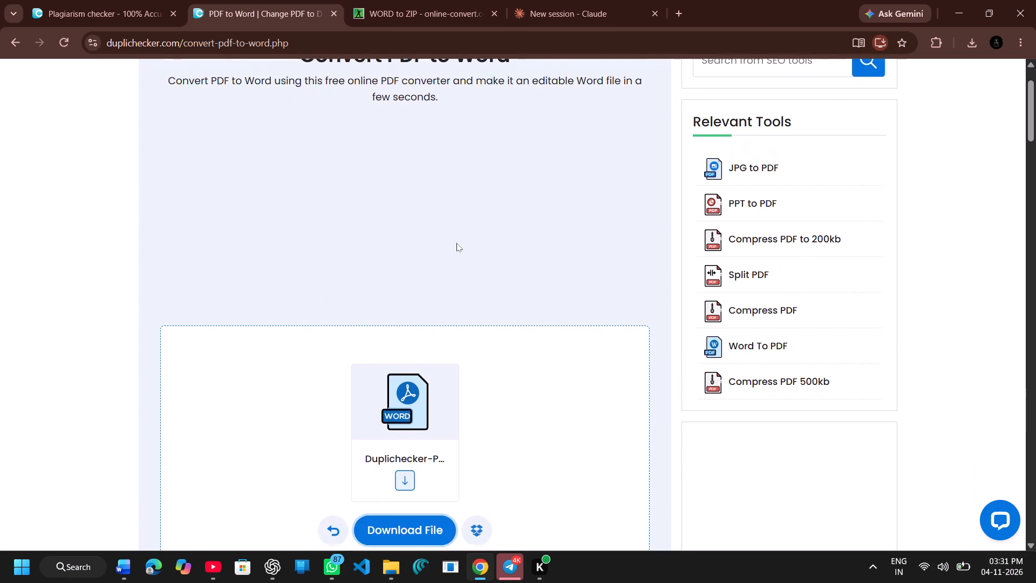
{"action": "scroll", "coordinate": [456, 243], "scroll_direction": "down", "scroll_amount": 2}
{"action": "scroll", "coordinate": [456, 243], "scroll_direction": "up", "scroll_amount": 5}
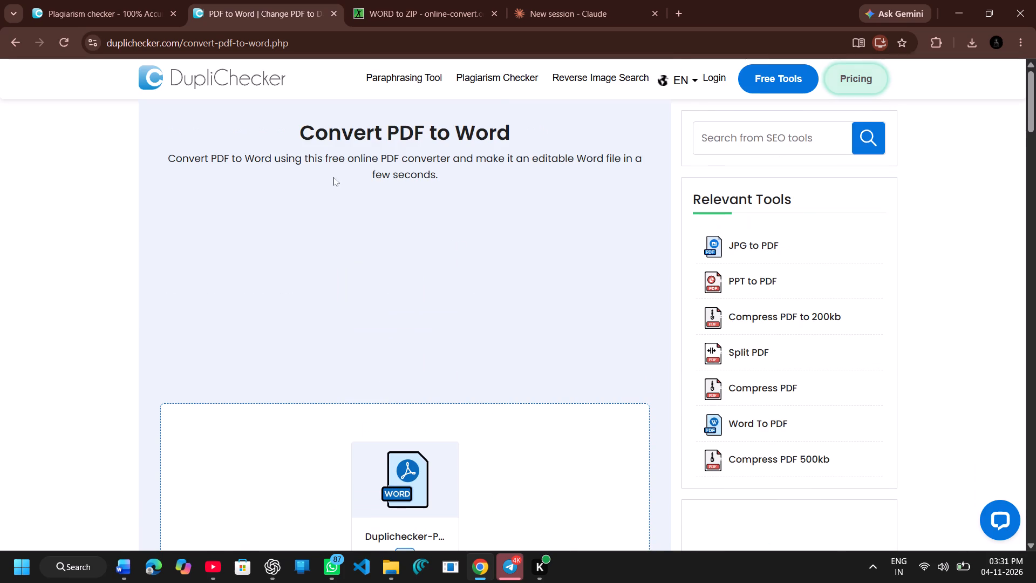
{"action": "scroll", "coordinate": [379, 225], "scroll_direction": "down", "scroll_amount": 2}
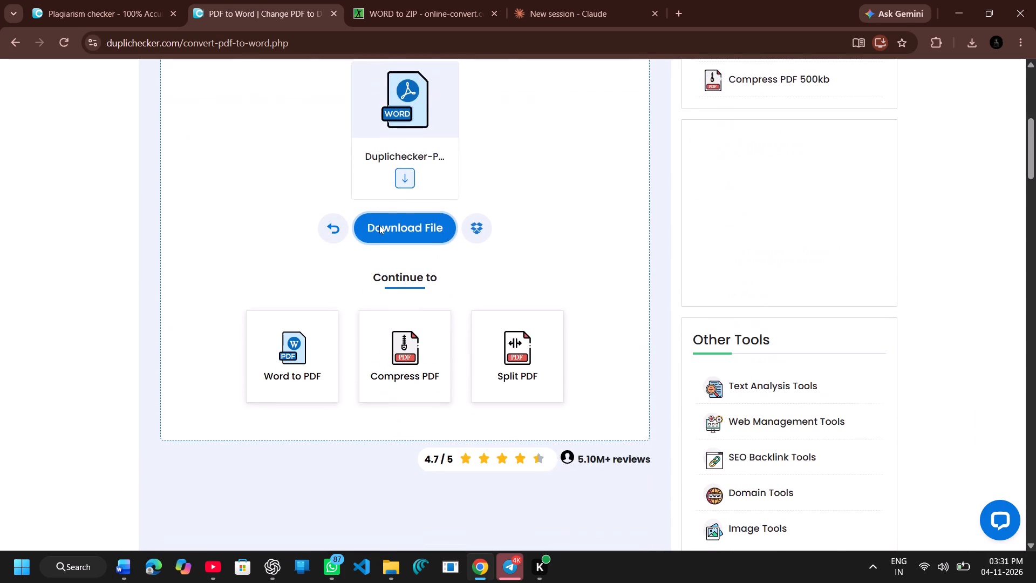
{"action": "scroll", "coordinate": [379, 225], "scroll_direction": "down", "scroll_amount": 2}
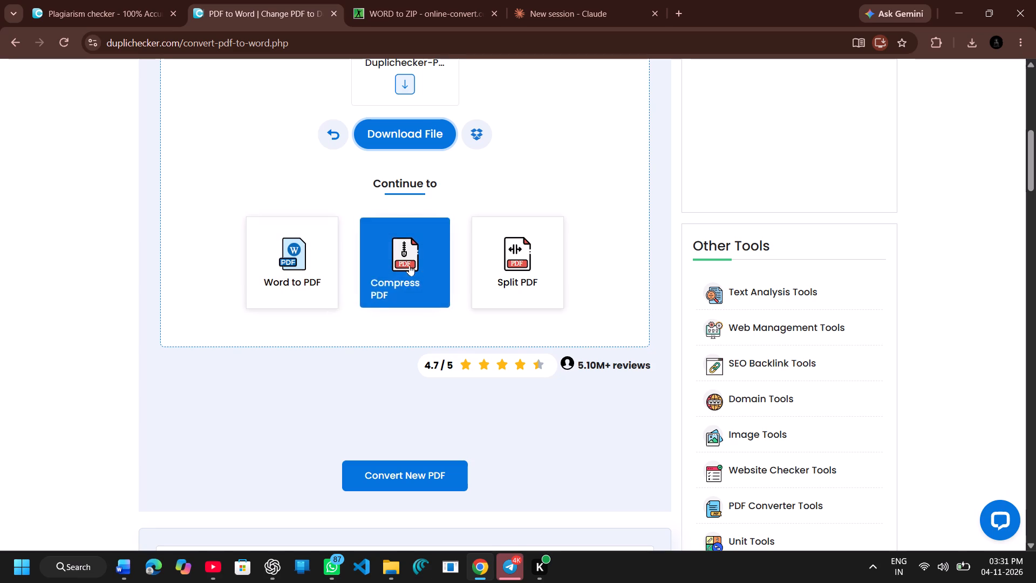
Close the Convert PDF to Word page that holds the converted Duplichecker report.
{"action": "scroll", "coordinate": [568, 316], "scroll_direction": "up", "scroll_amount": 2}
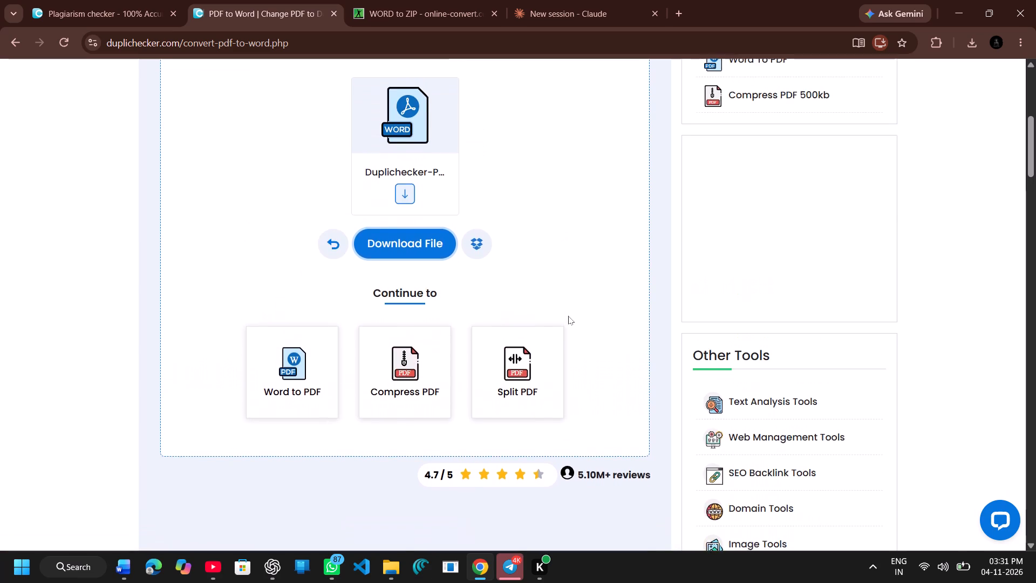
{"action": "scroll", "coordinate": [568, 316], "scroll_direction": "up", "scroll_amount": 2}
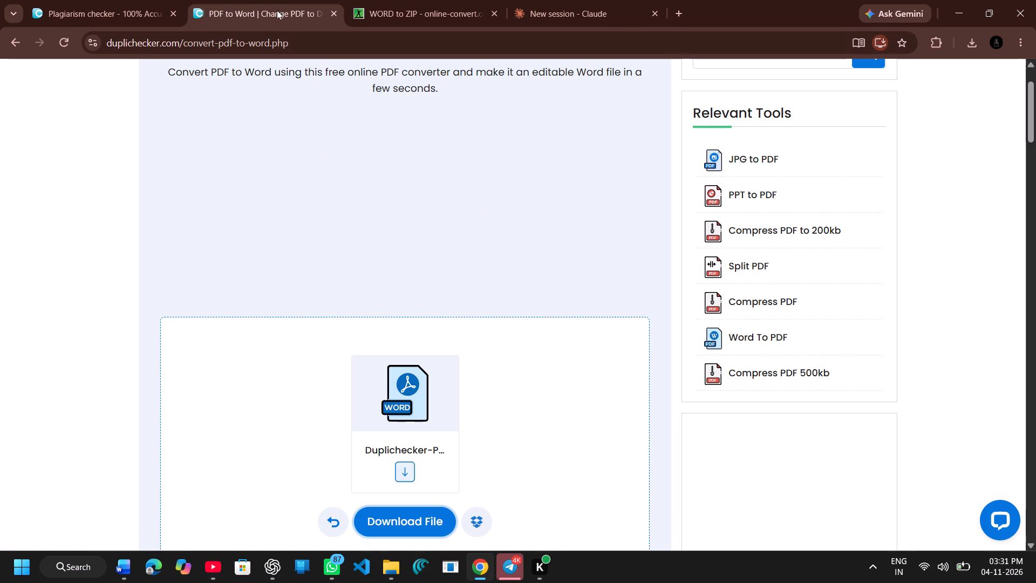
{"action": "left_click", "coordinate": [332, 9]}
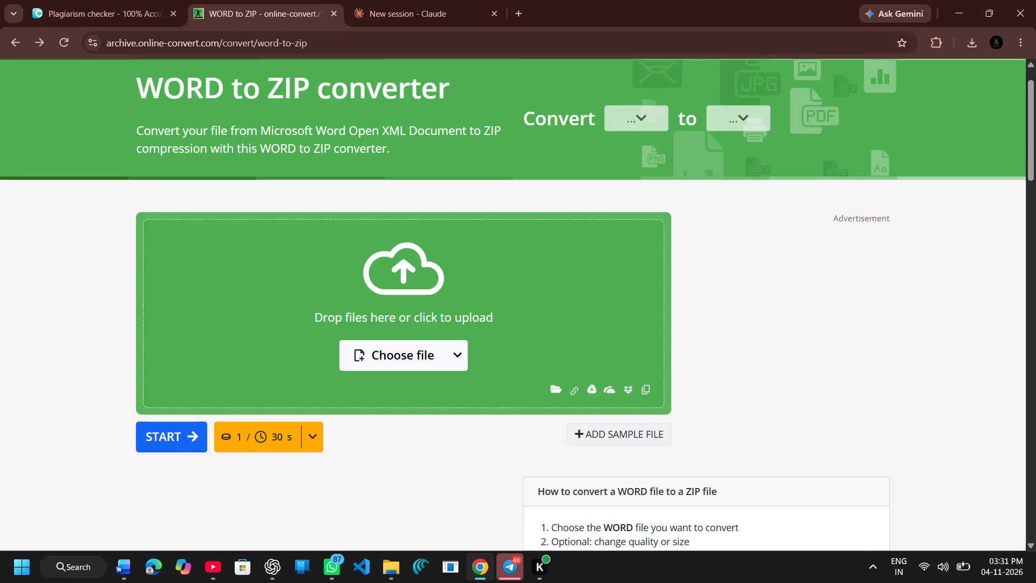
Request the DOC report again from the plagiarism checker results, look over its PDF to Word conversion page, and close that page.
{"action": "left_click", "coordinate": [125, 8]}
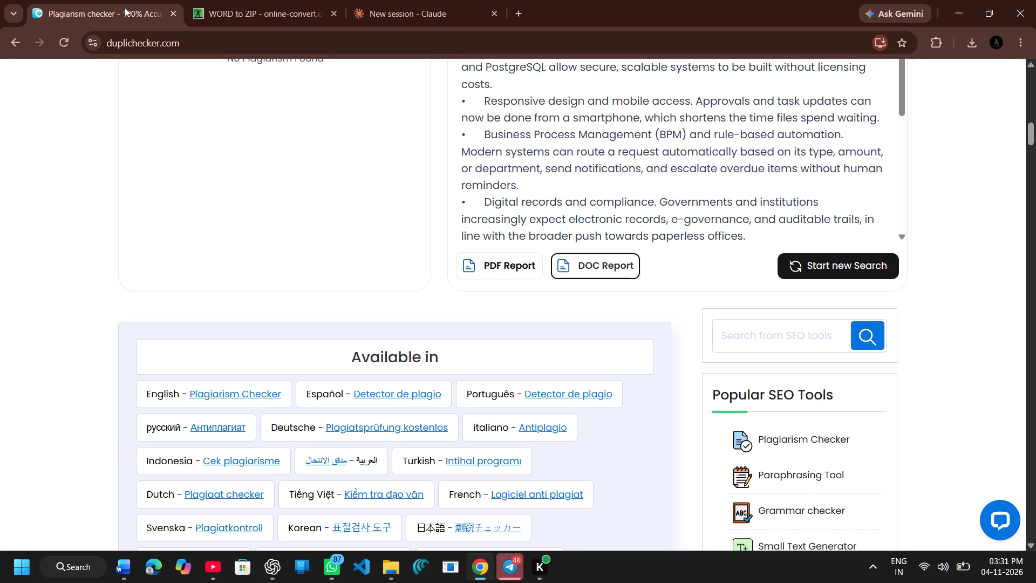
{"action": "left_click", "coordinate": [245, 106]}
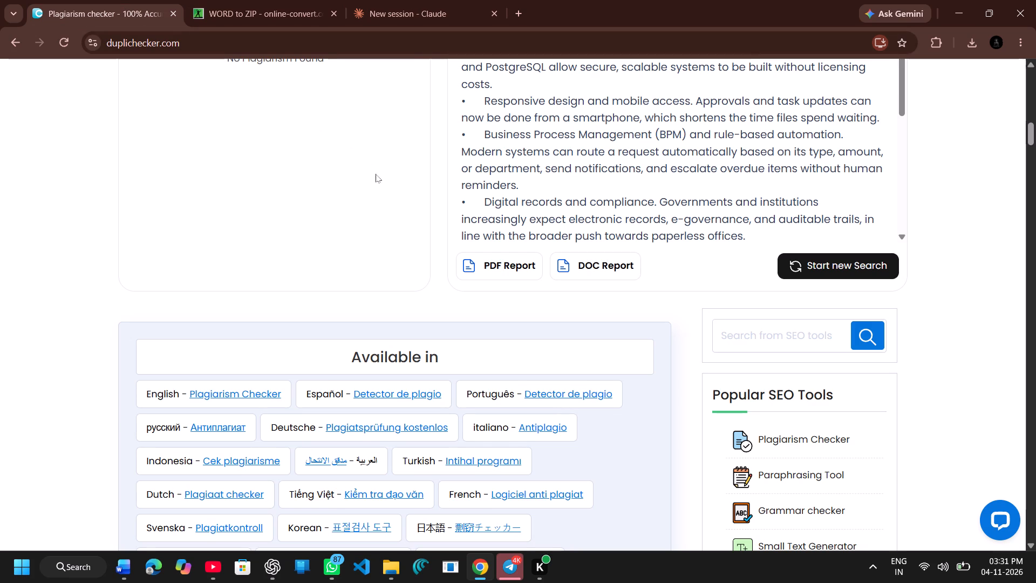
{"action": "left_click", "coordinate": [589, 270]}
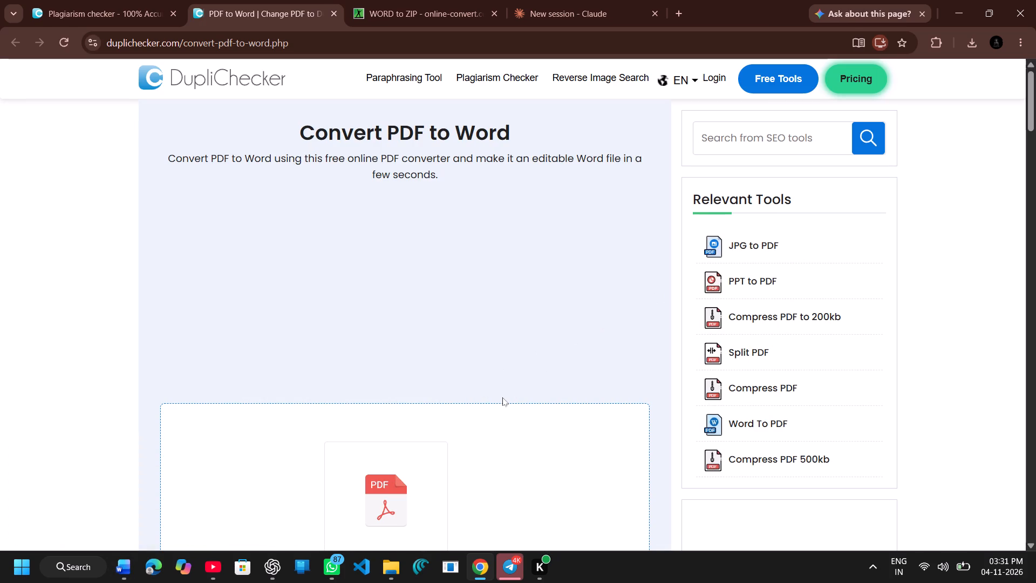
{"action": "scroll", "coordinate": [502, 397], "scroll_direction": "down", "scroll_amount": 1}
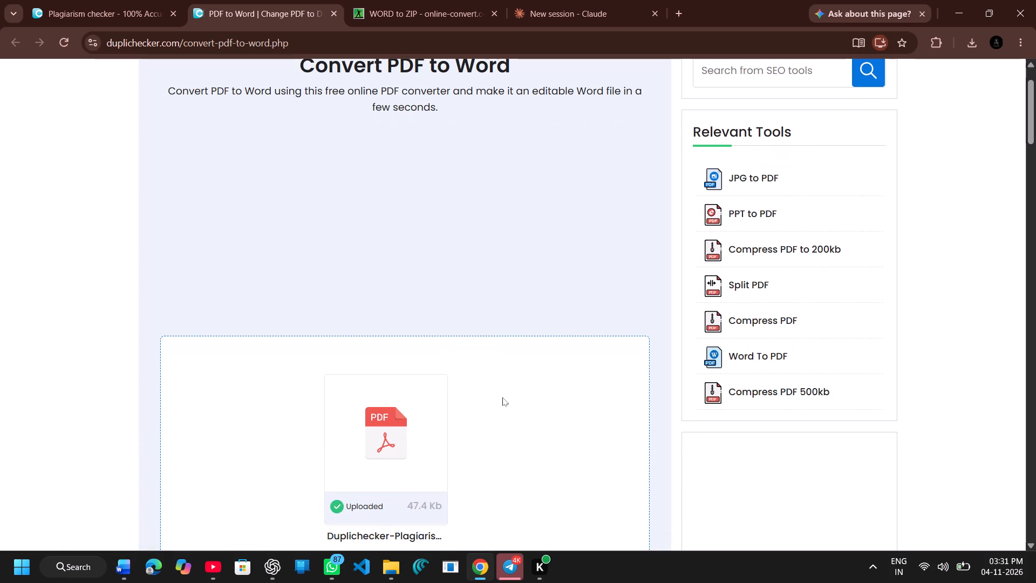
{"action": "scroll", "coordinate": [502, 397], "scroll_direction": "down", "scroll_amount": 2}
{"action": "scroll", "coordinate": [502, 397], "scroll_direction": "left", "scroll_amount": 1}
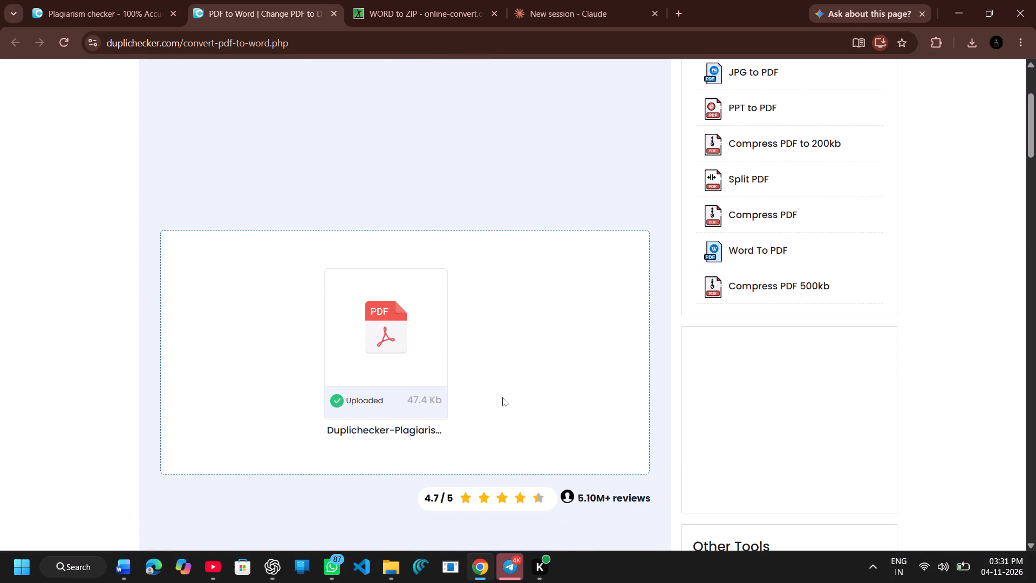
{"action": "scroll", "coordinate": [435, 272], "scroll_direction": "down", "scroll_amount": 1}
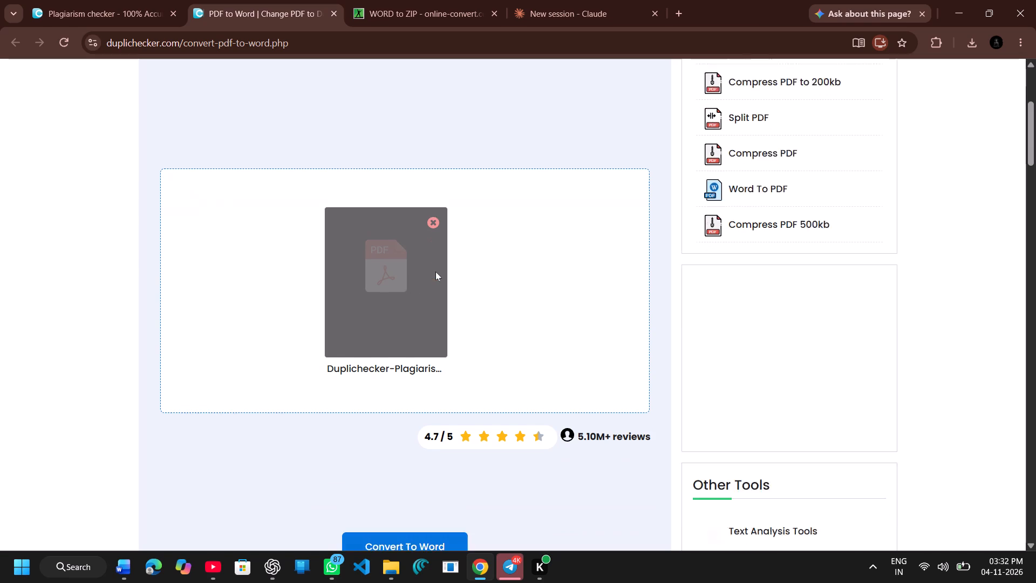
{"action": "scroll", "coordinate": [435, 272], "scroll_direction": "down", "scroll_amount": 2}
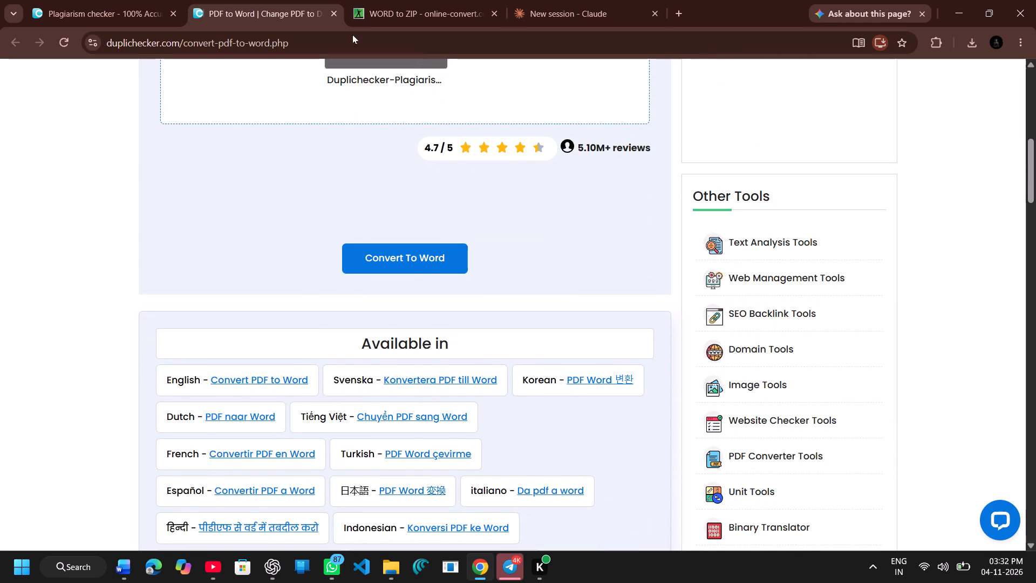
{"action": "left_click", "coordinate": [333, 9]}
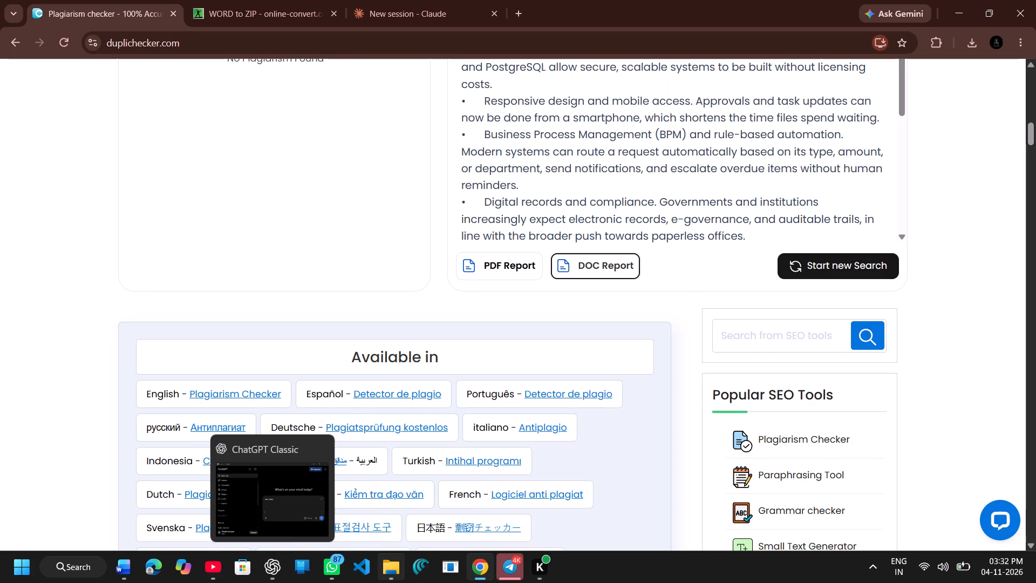
Switch to Word and bring up its open document windows.
{"action": "left_click", "coordinate": [128, 564]}
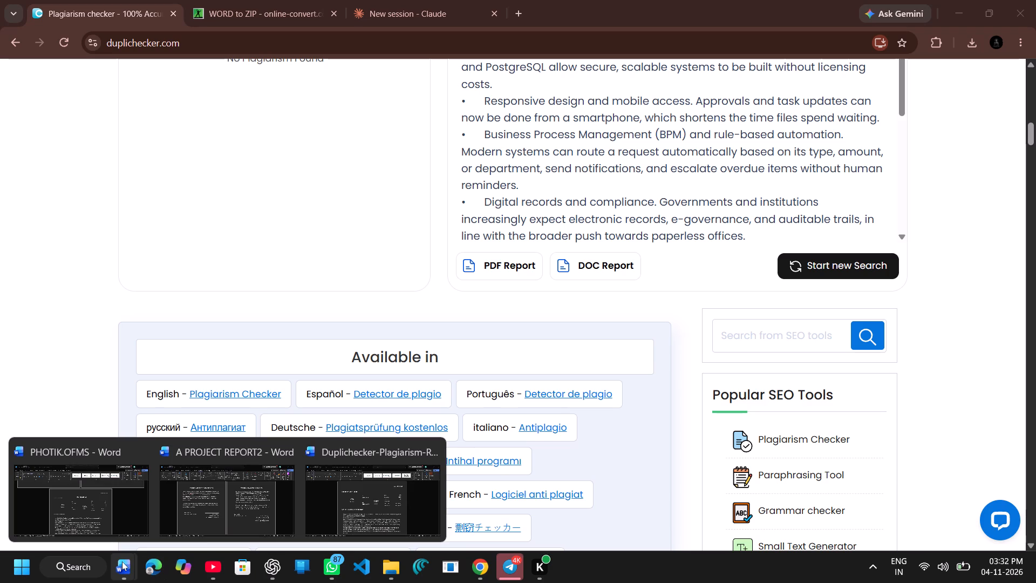
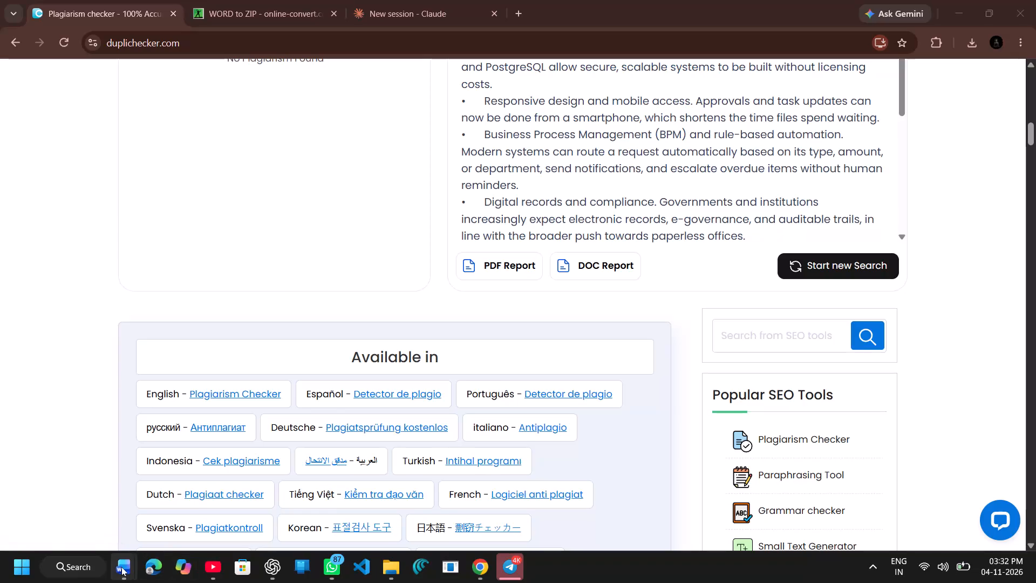
Undo the removal of the background picture in the Duplichecker plagiarism report (2), check the page, and close the document.
{"action": "left_click", "coordinate": [358, 513]}
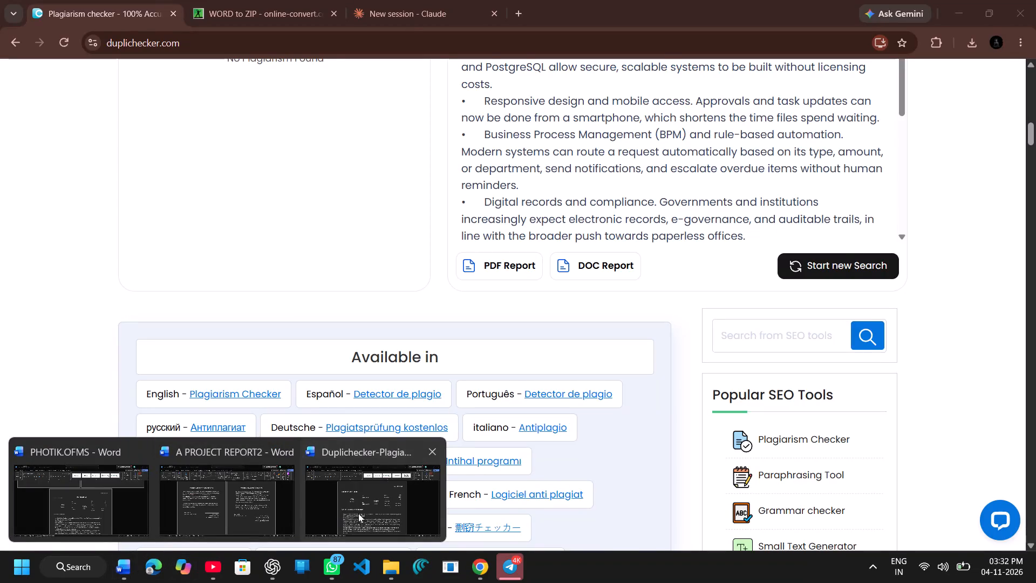
{"action": "left_click", "coordinate": [337, 283]}
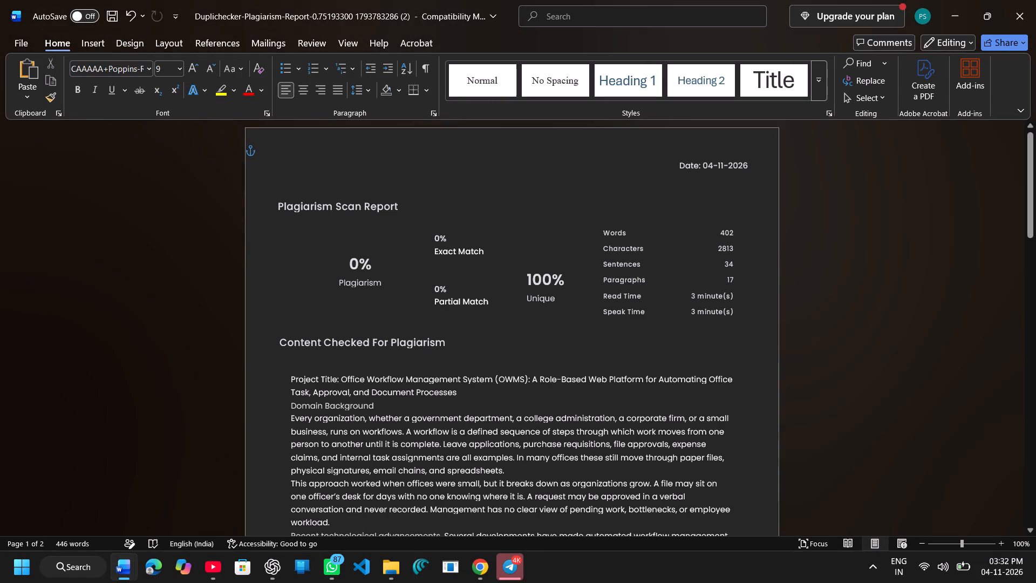
{"action": "key", "text": "ctrl+z"}
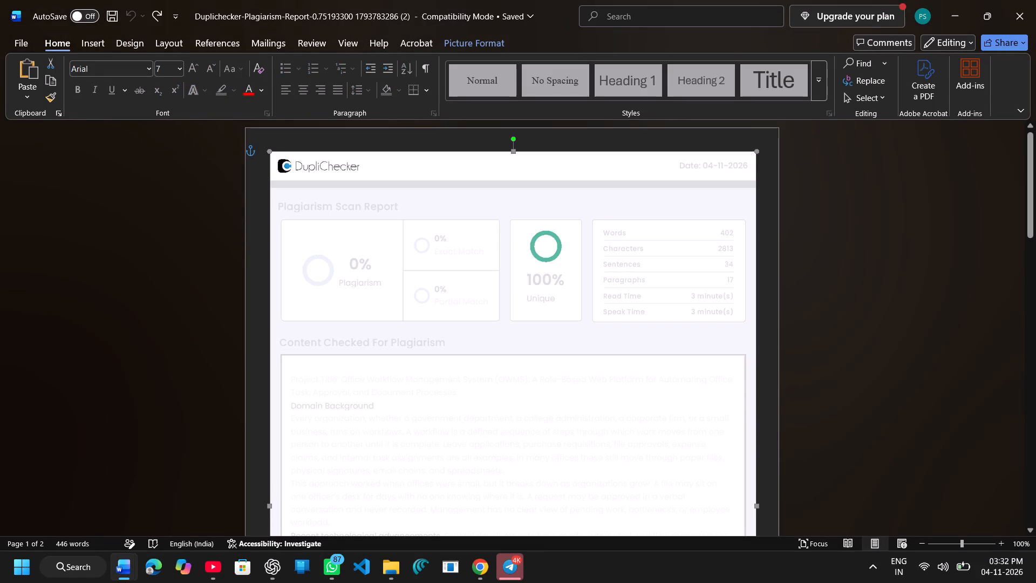
{"action": "scroll", "coordinate": [306, 284], "scroll_direction": "down", "scroll_amount": 1}
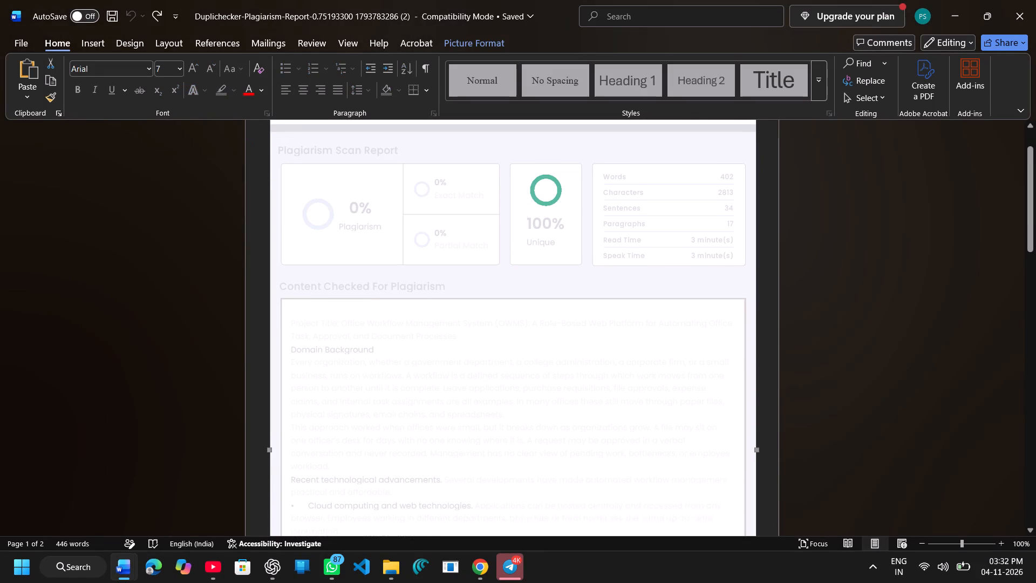
{"action": "scroll", "coordinate": [306, 284], "scroll_direction": "down", "scroll_amount": 1}
{"action": "key", "text": "ctrl+F4"}
Close the DupliChecker plagiarism checker page in the browser.
{"action": "key", "text": "ctrl+F4"}
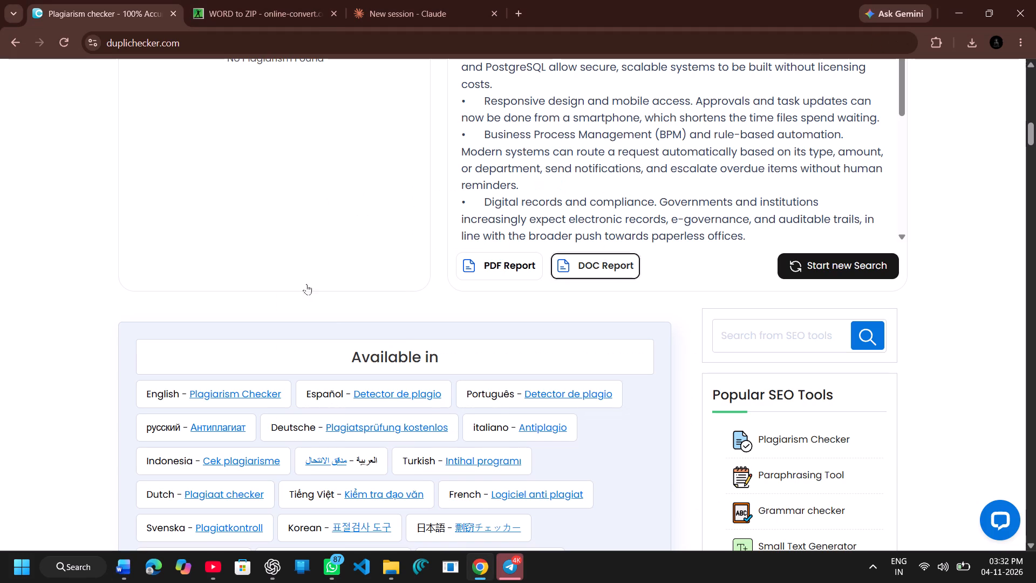
{"action": "key", "text": "F4"}
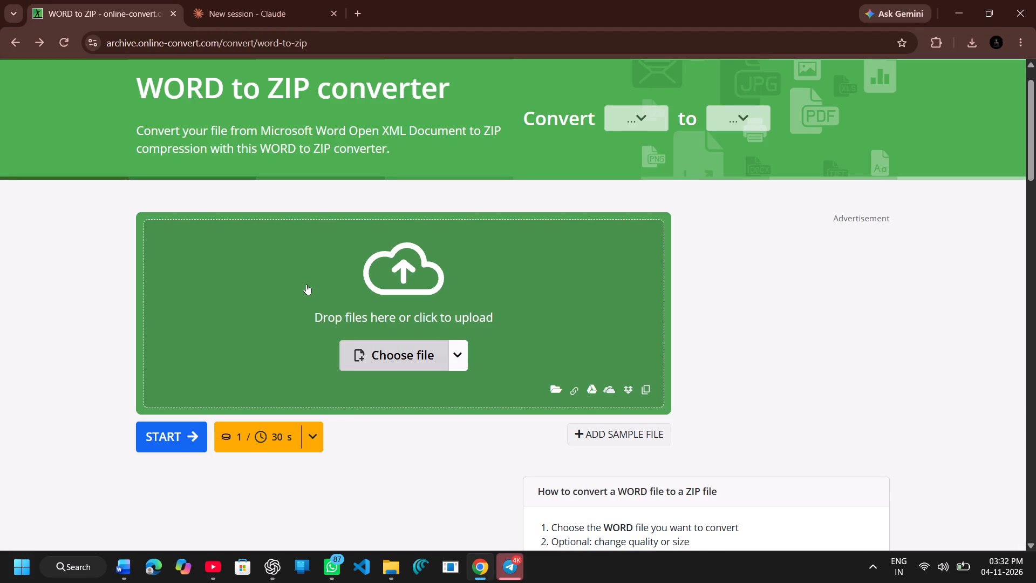
{"action": "key", "text": "ctrl+z"}
{"action": "key", "text": "ctrl+z"}
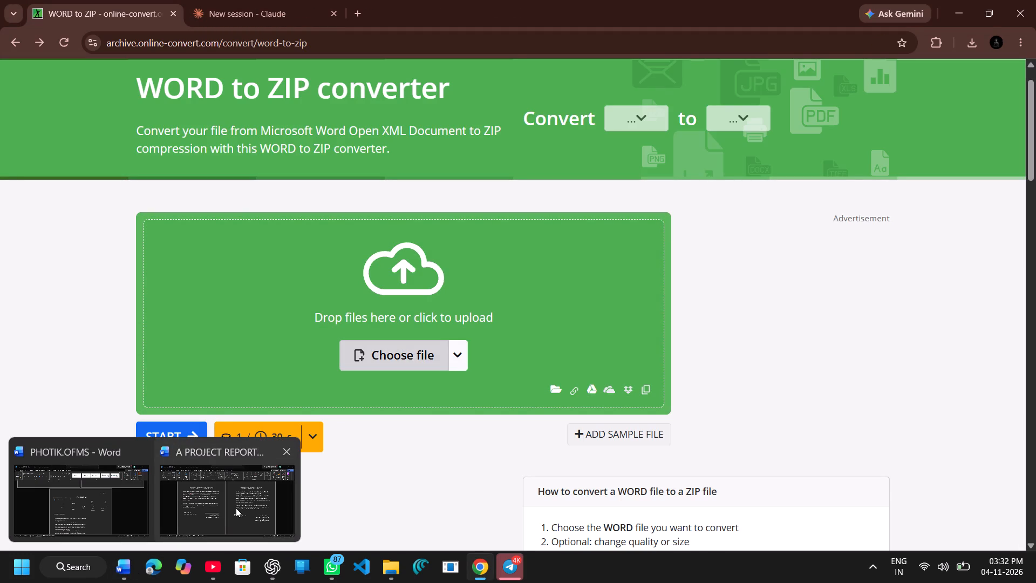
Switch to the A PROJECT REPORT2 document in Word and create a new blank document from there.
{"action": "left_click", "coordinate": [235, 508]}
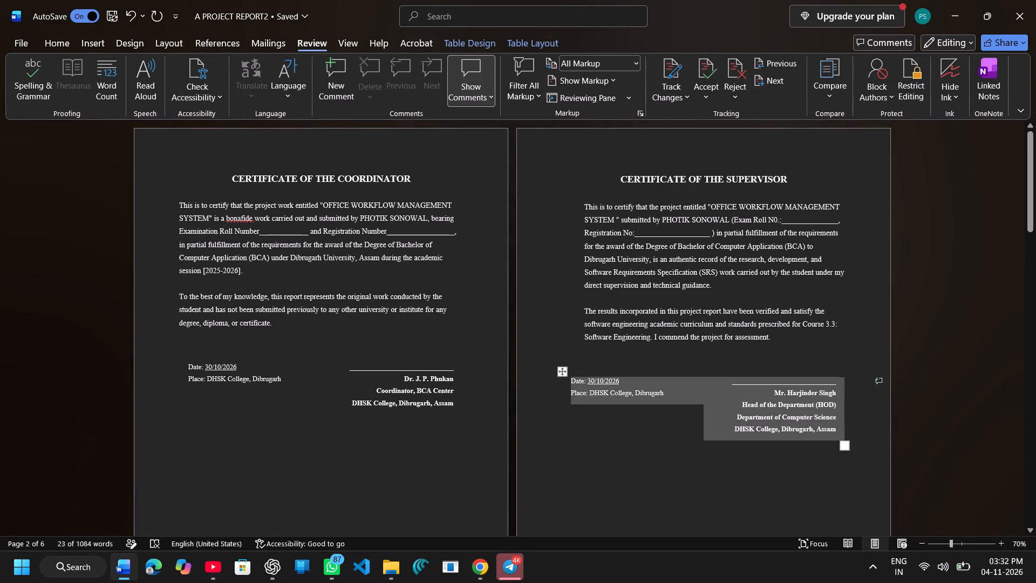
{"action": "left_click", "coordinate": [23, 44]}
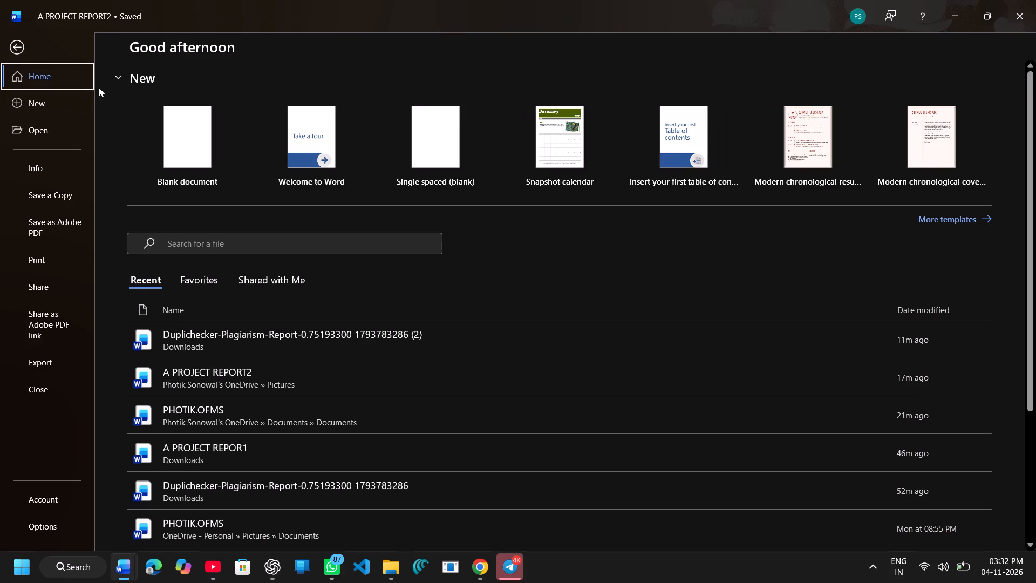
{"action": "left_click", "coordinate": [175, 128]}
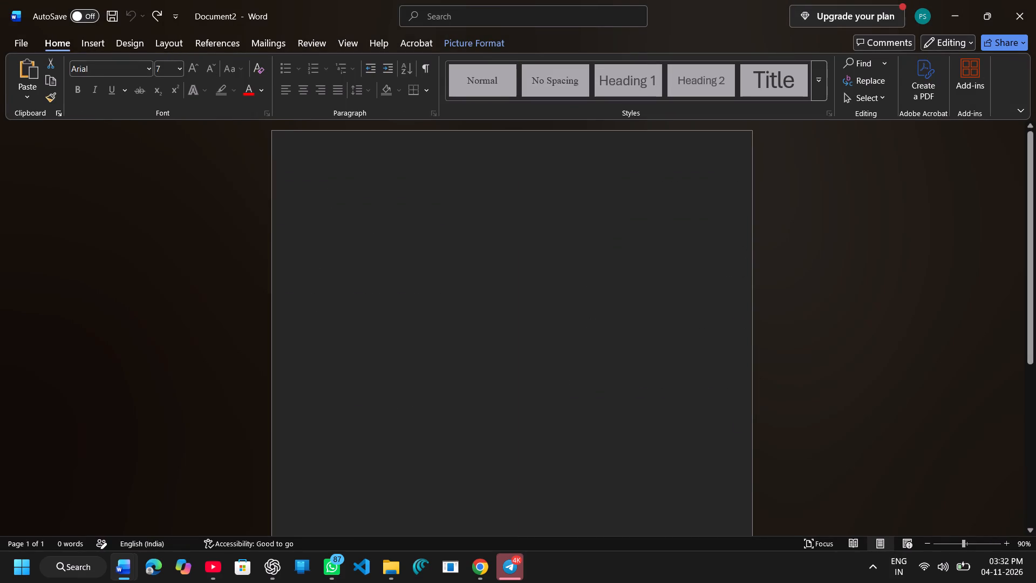
Reopen the Duplichecker plagiarism report (2) from the recent documents and look over both of its pages.
{"action": "left_click", "coordinate": [16, 41]}
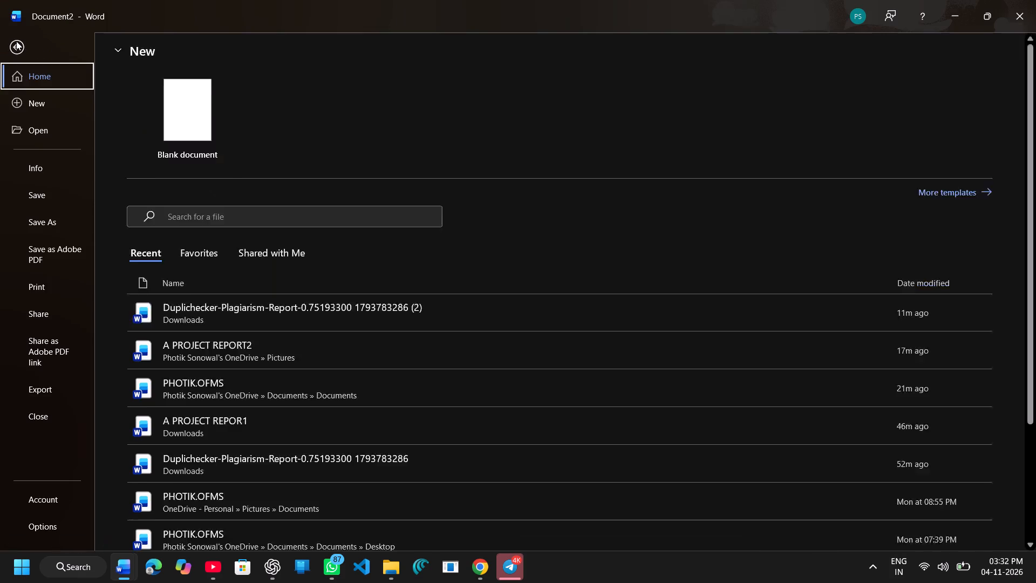
{"action": "left_click", "coordinate": [43, 114]}
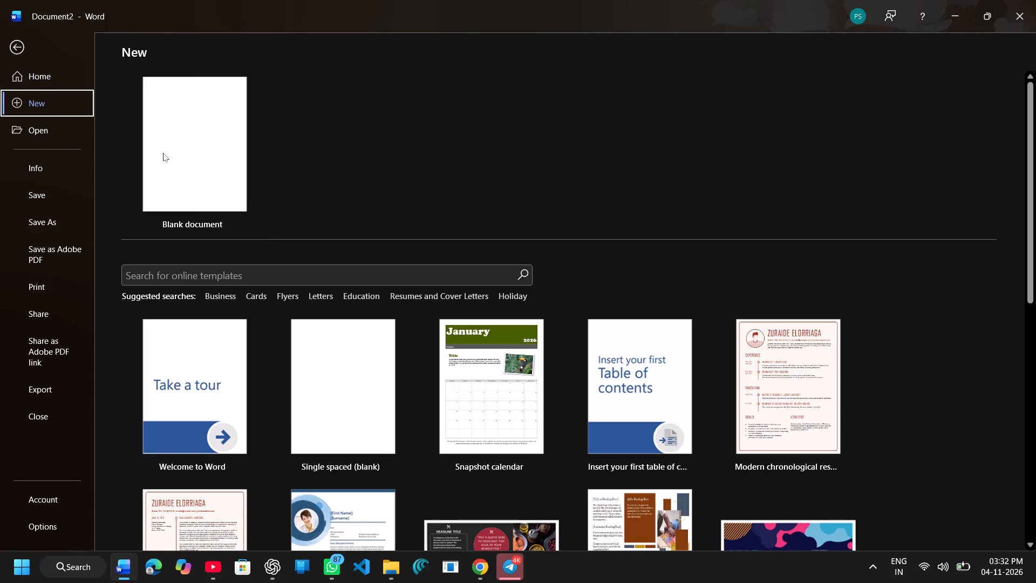
{"action": "left_click", "coordinate": [24, 128]}
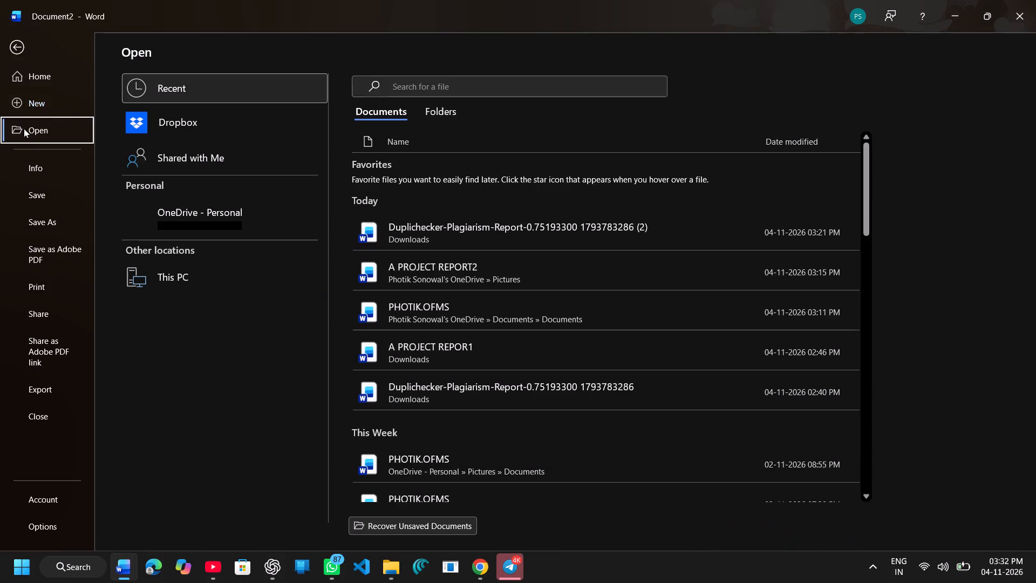
{"action": "double_click", "coordinate": [430, 242]}
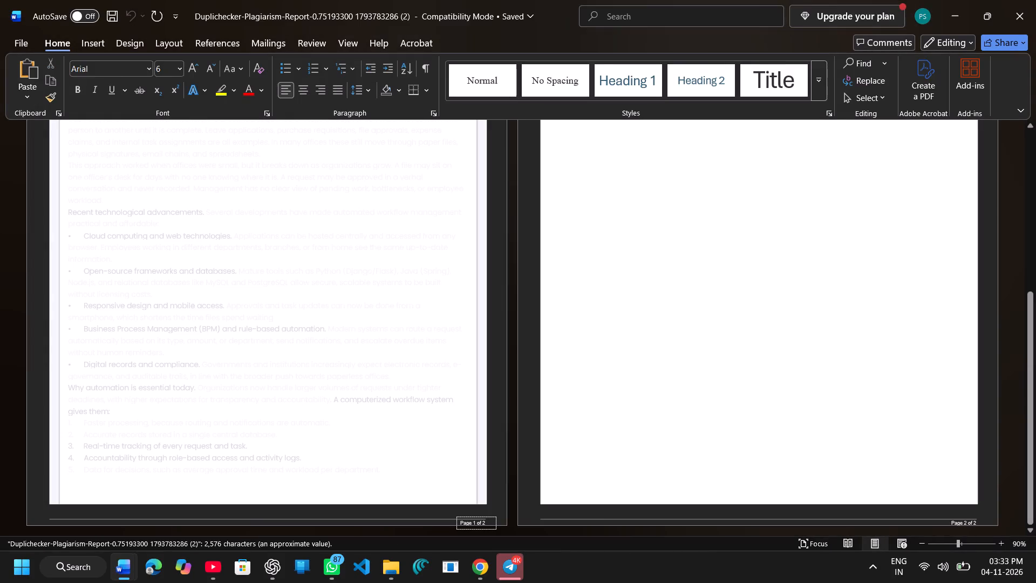
{"action": "scroll", "coordinate": [377, 294], "scroll_direction": "up", "scroll_amount": 1}
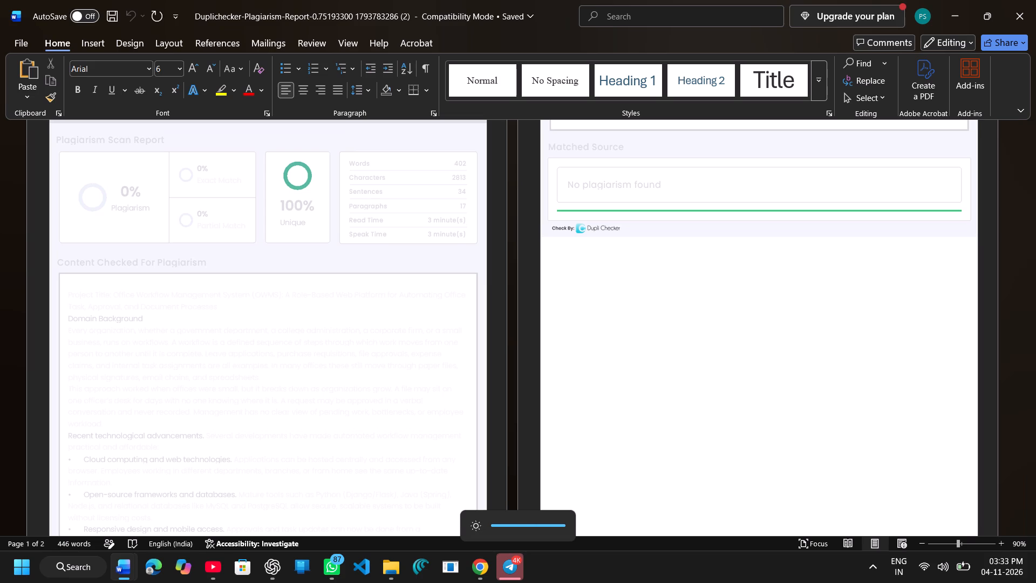
{"action": "scroll", "coordinate": [285, 261], "scroll_direction": "up", "scroll_amount": 1}
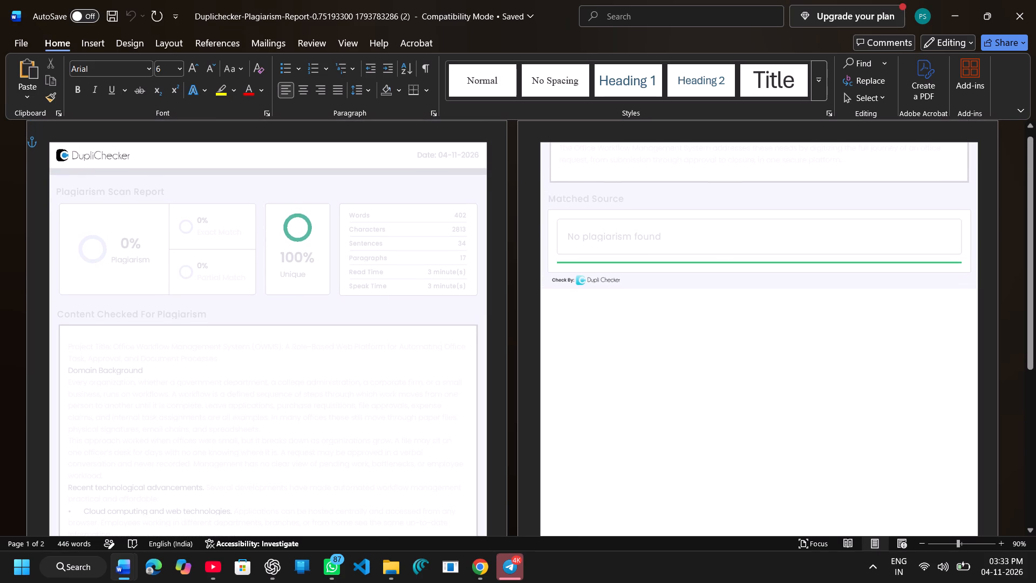
{"action": "scroll", "coordinate": [285, 261], "scroll_direction": "up", "scroll_amount": 1}
{"action": "scroll", "coordinate": [285, 261], "scroll_direction": "down", "scroll_amount": 2, "text": "ctrl"}
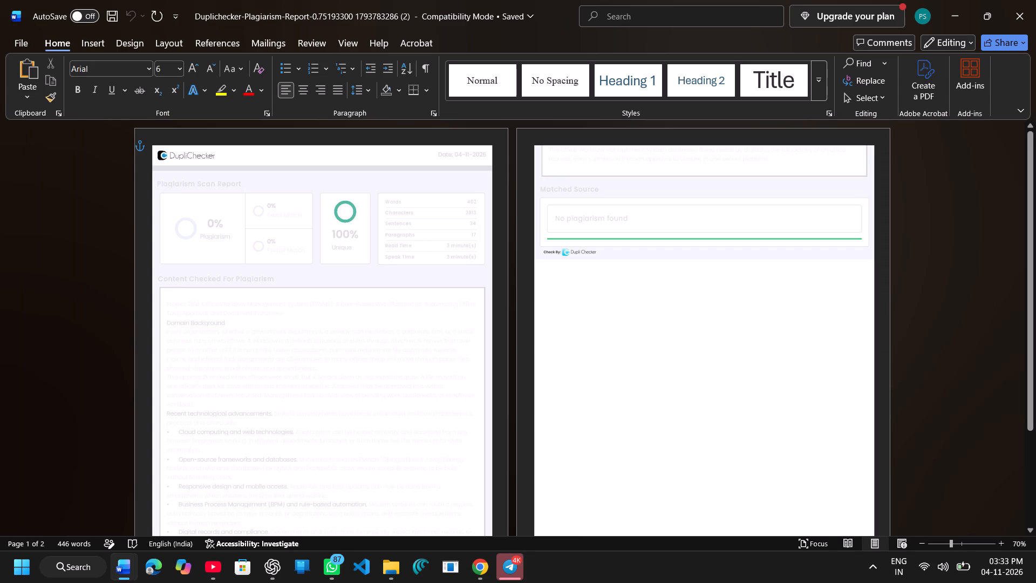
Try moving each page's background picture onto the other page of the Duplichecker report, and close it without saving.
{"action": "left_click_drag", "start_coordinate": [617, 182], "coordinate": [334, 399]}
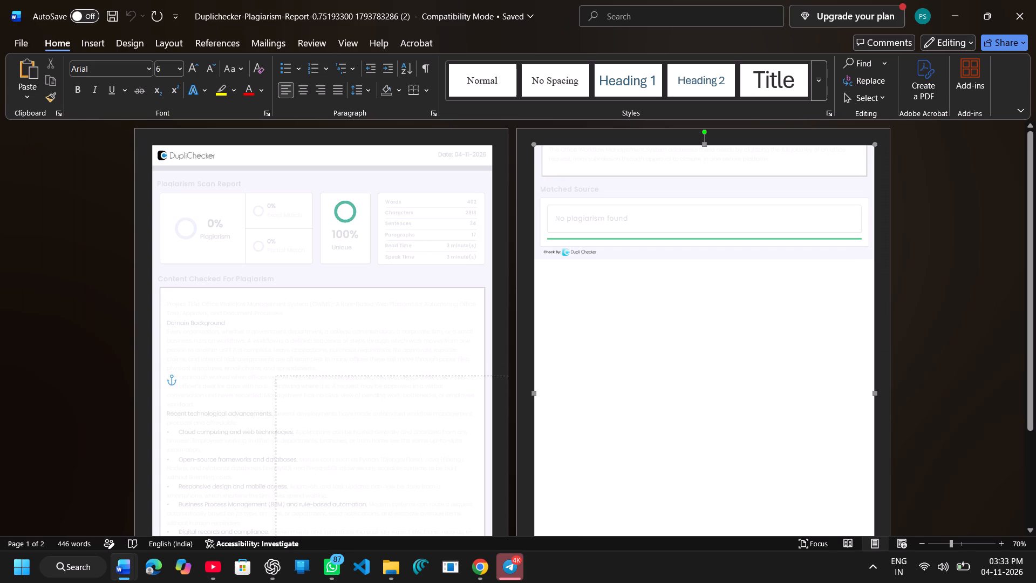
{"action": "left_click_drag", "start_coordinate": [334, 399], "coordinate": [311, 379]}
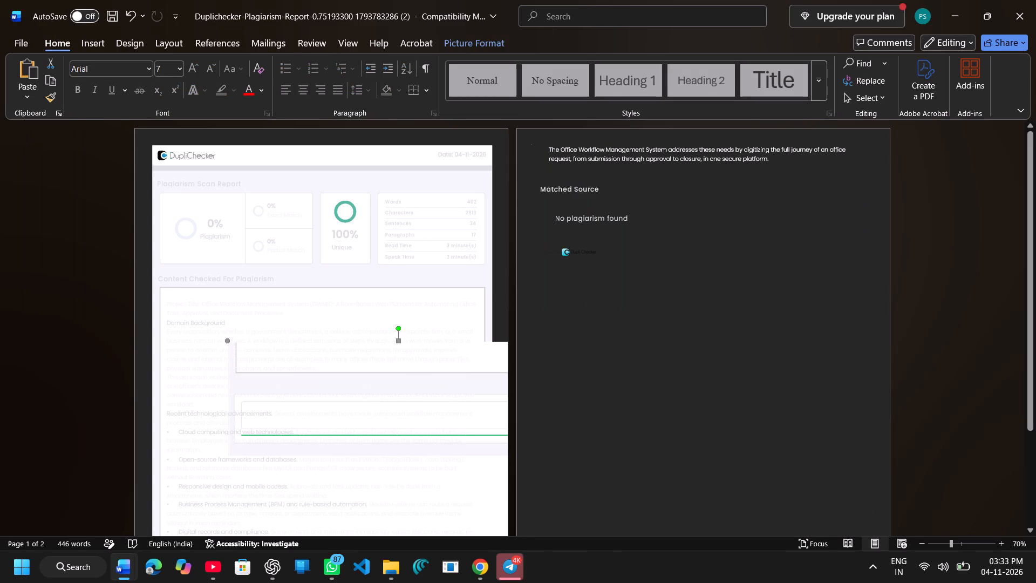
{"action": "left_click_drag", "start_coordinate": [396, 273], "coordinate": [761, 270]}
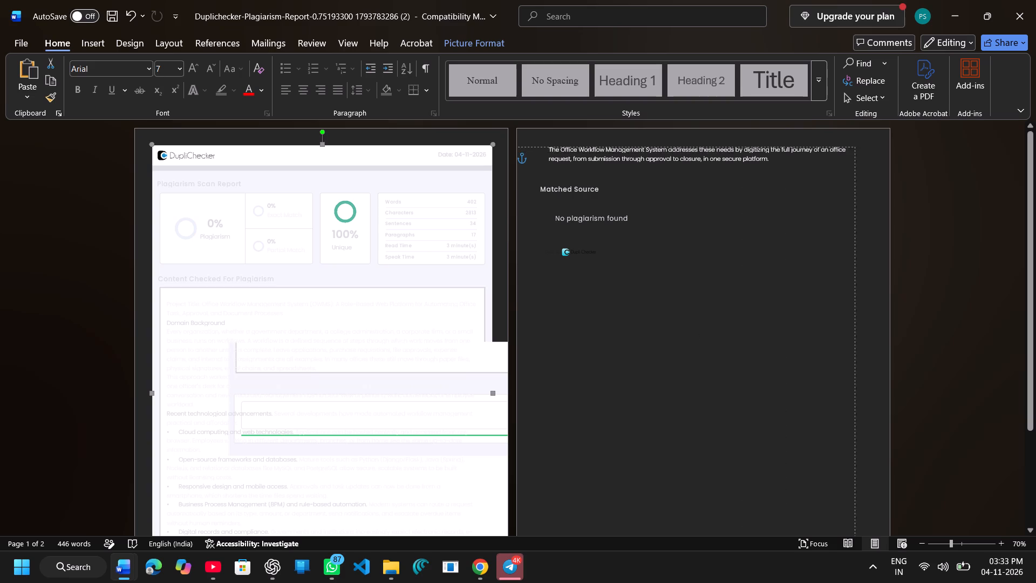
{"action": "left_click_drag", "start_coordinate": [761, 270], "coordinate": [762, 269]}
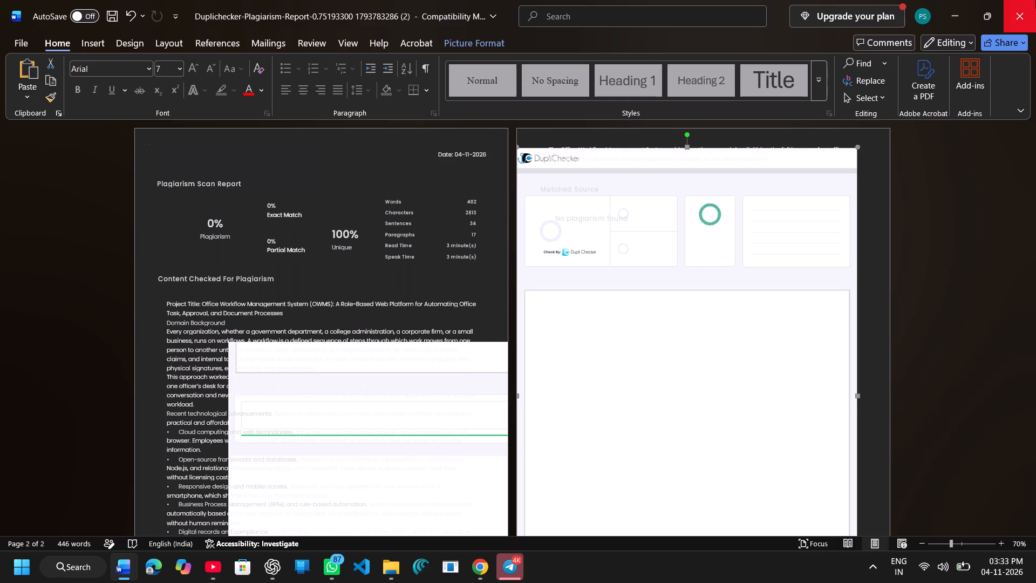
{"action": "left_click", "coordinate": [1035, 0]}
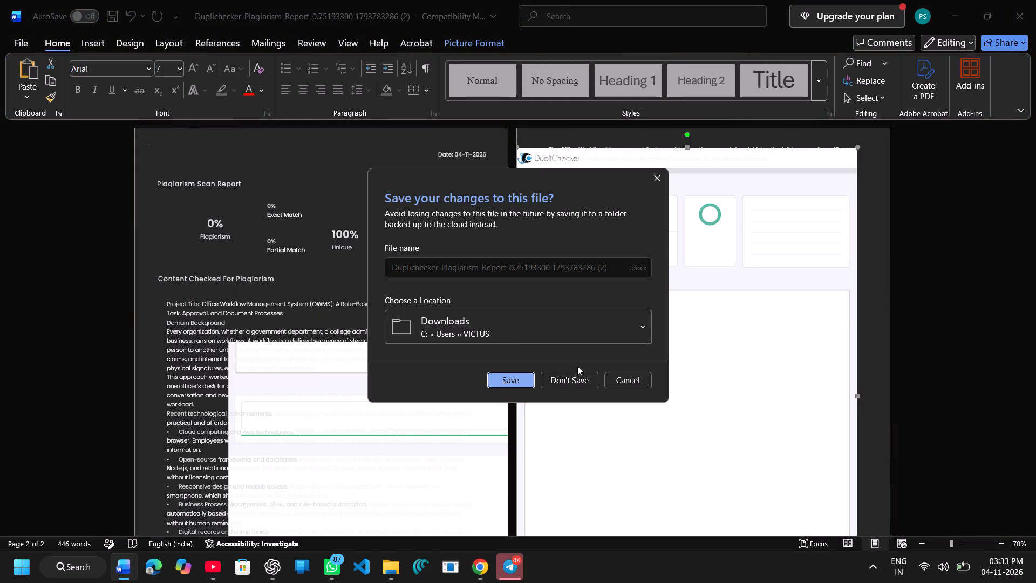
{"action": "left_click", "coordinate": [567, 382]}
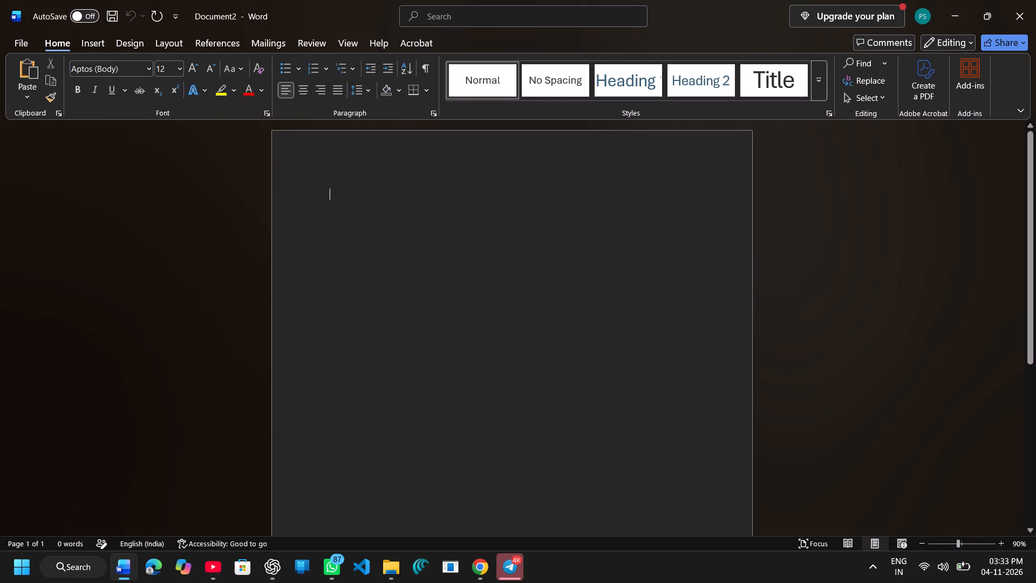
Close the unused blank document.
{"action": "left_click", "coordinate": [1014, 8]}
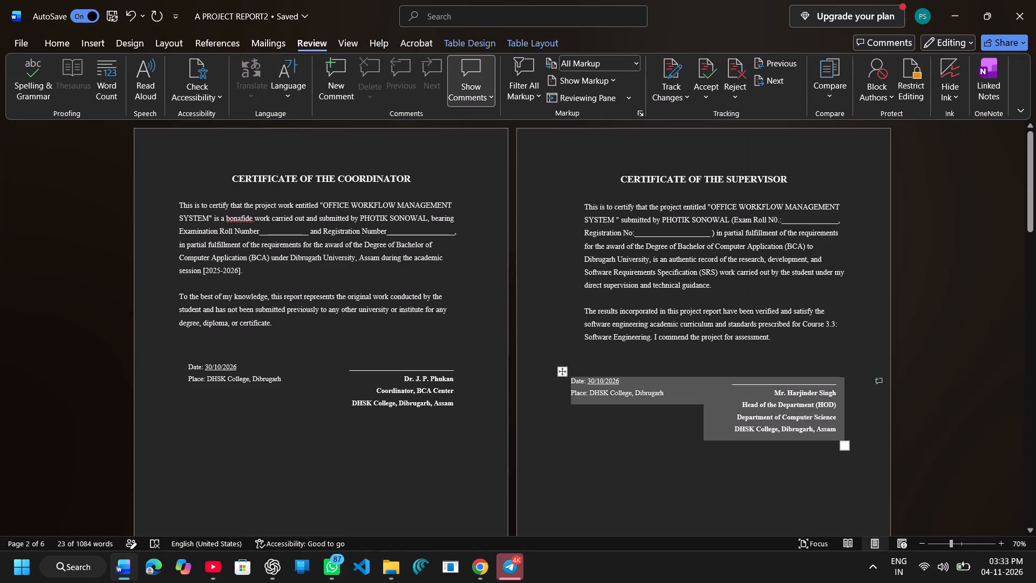
Bring up the PHOTIK.OFMS report from the recent documents and examine the layout of its PLAGIARISM page.
{"action": "left_click", "coordinate": [10, 44]}
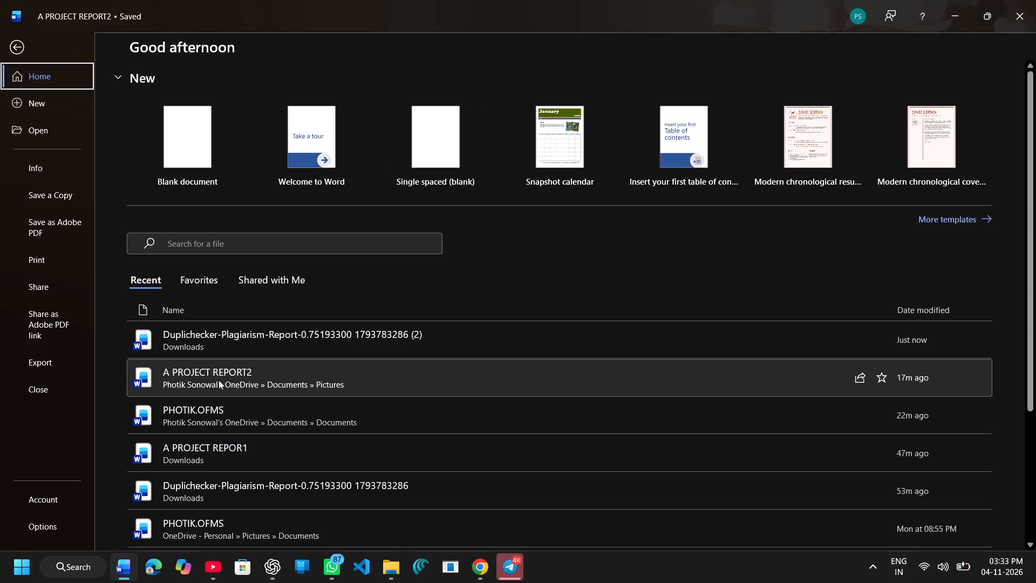
{"action": "double_click", "coordinate": [202, 415]}
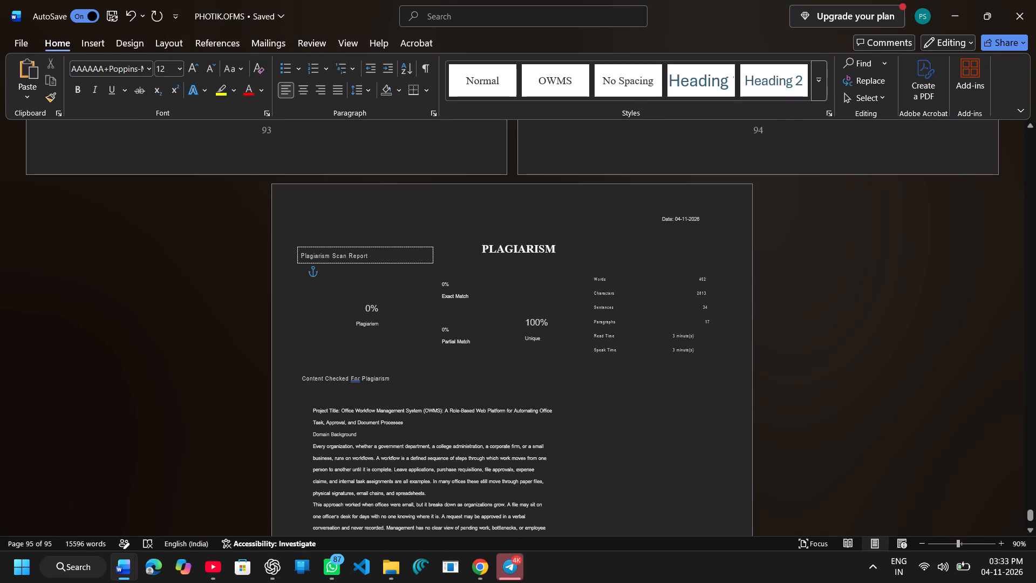
{"action": "scroll", "coordinate": [347, 380], "scroll_direction": "down", "scroll_amount": 1}
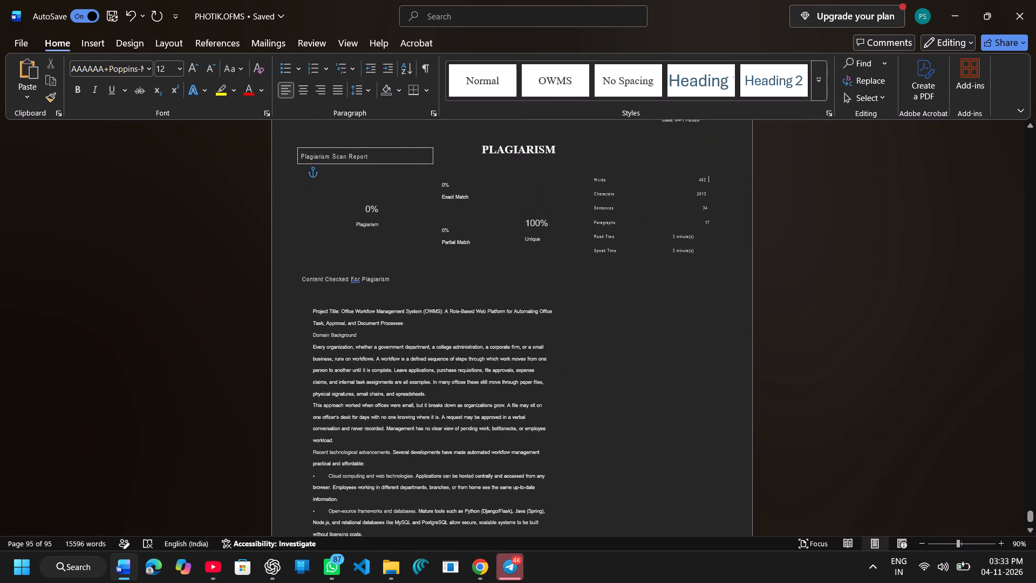
{"action": "scroll", "coordinate": [347, 380], "scroll_direction": "down", "scroll_amount": 1}
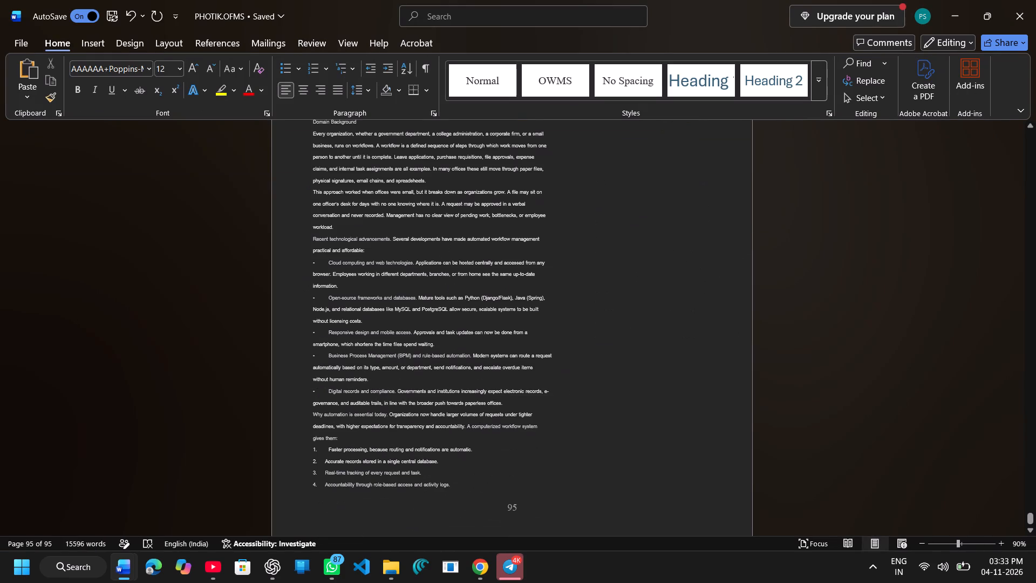
{"action": "scroll", "coordinate": [347, 380], "scroll_direction": "up", "scroll_amount": 1}
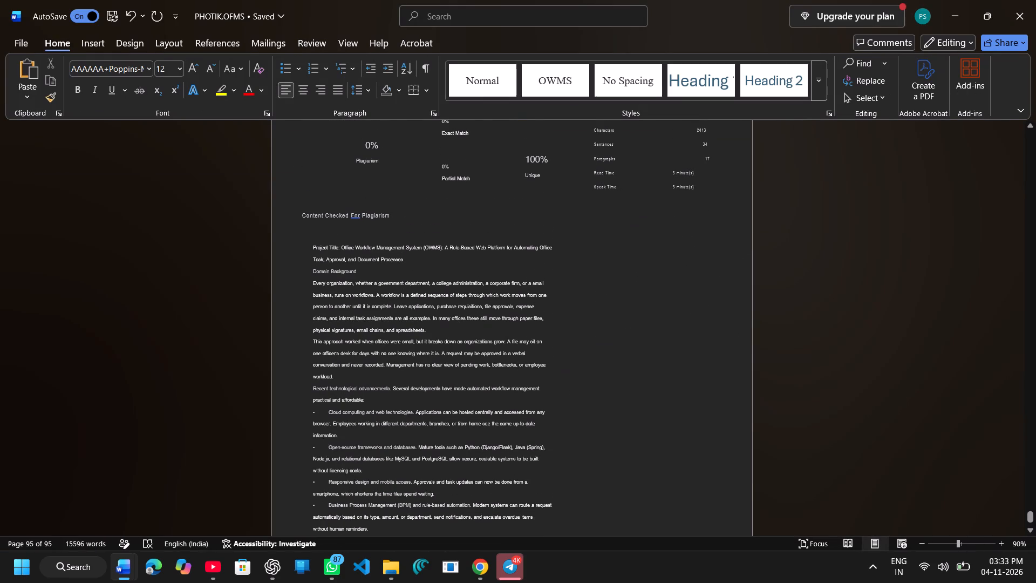
{"action": "scroll", "coordinate": [347, 380], "scroll_direction": "up", "scroll_amount": 1}
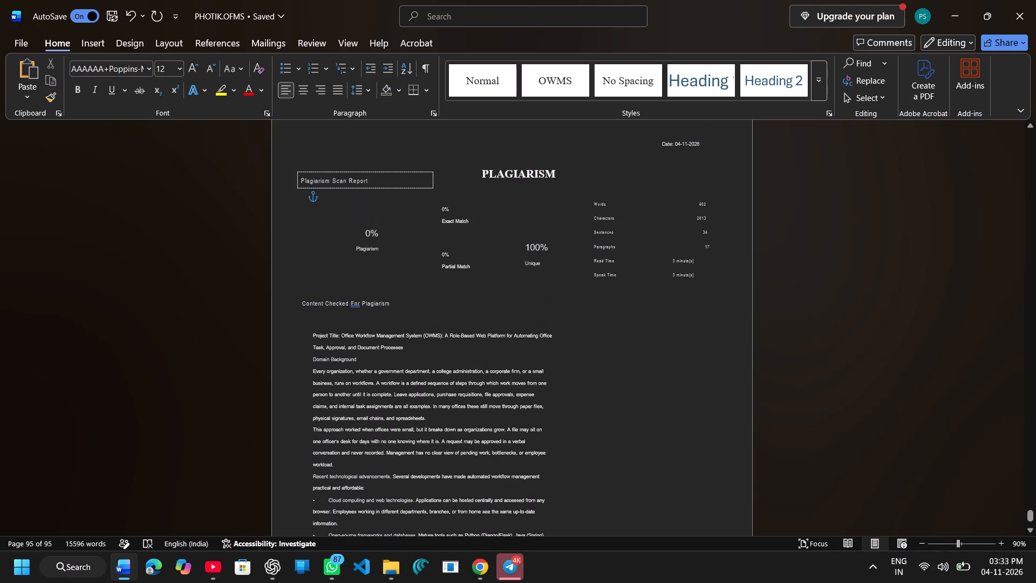
{"action": "scroll", "coordinate": [347, 380], "scroll_direction": "up", "scroll_amount": 4}
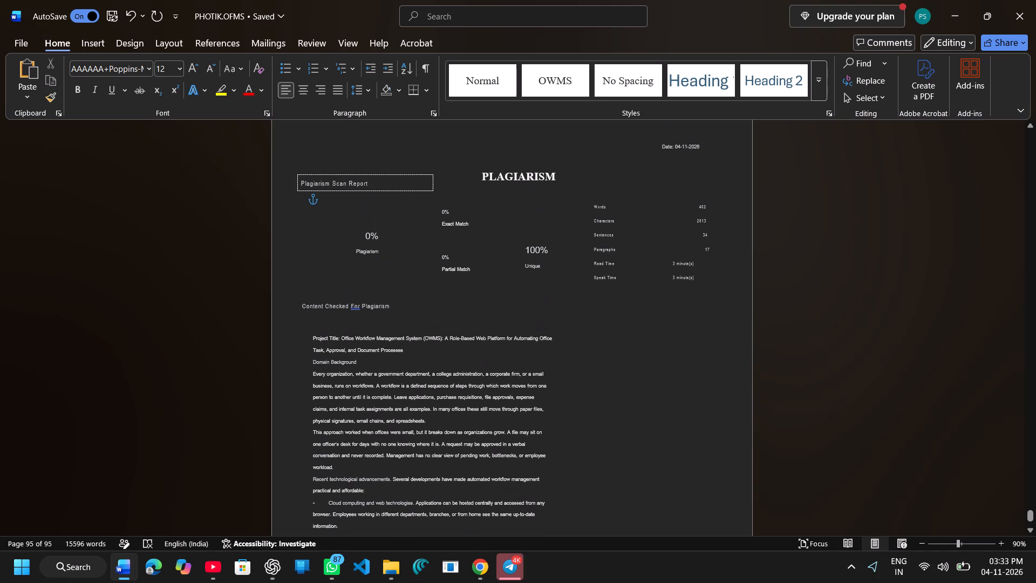
{"action": "scroll", "coordinate": [347, 380], "scroll_direction": "up", "scroll_amount": 1}
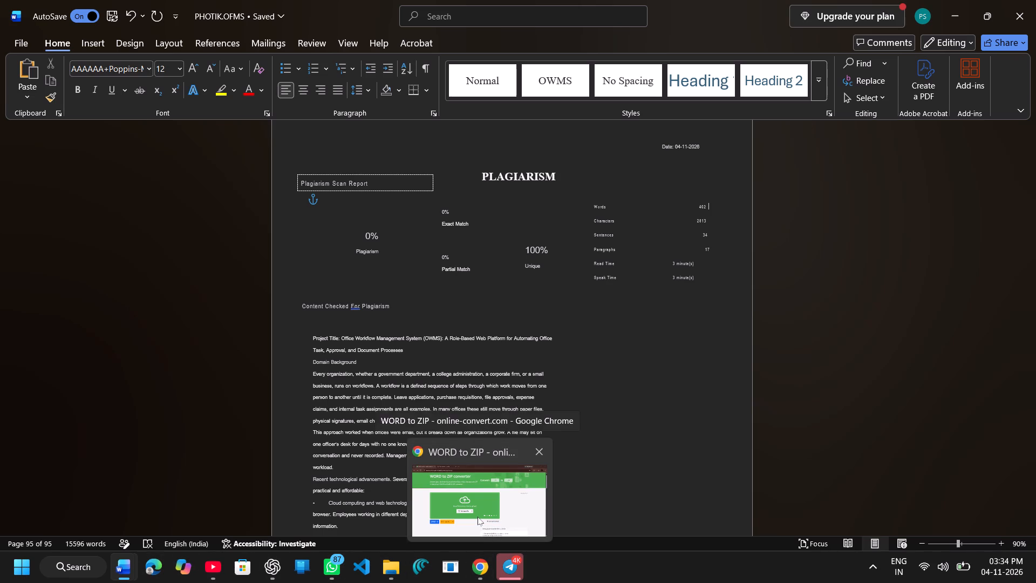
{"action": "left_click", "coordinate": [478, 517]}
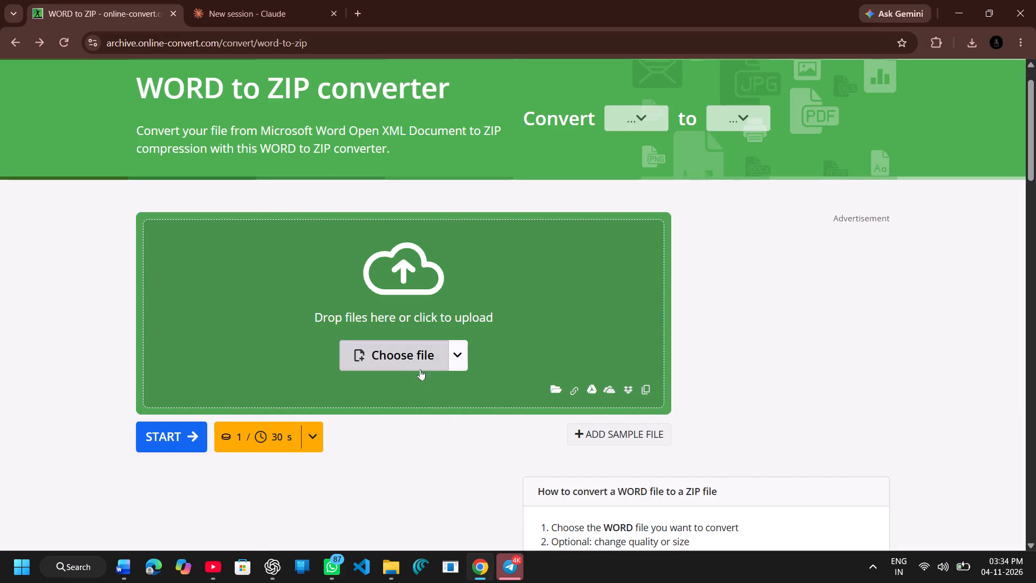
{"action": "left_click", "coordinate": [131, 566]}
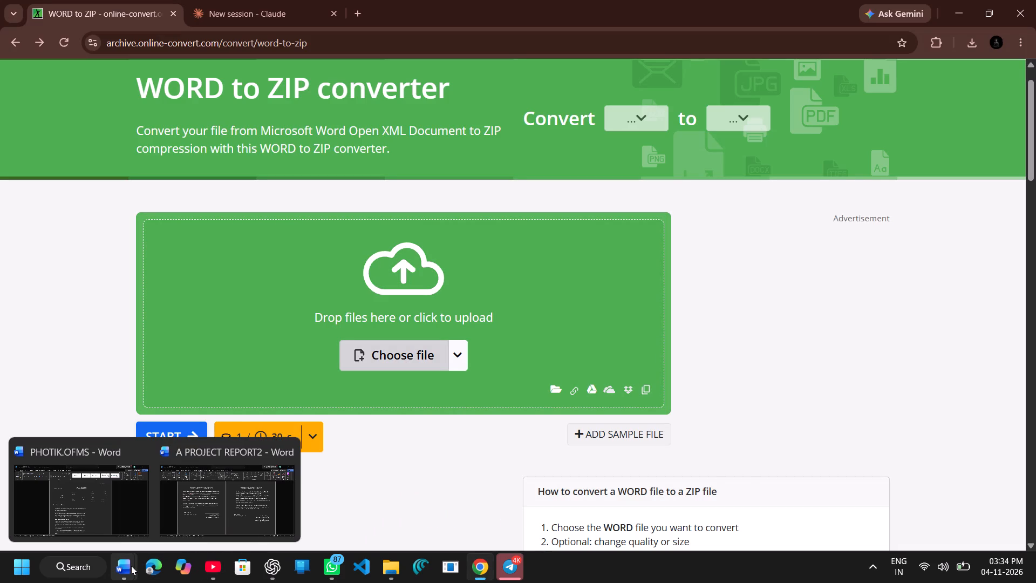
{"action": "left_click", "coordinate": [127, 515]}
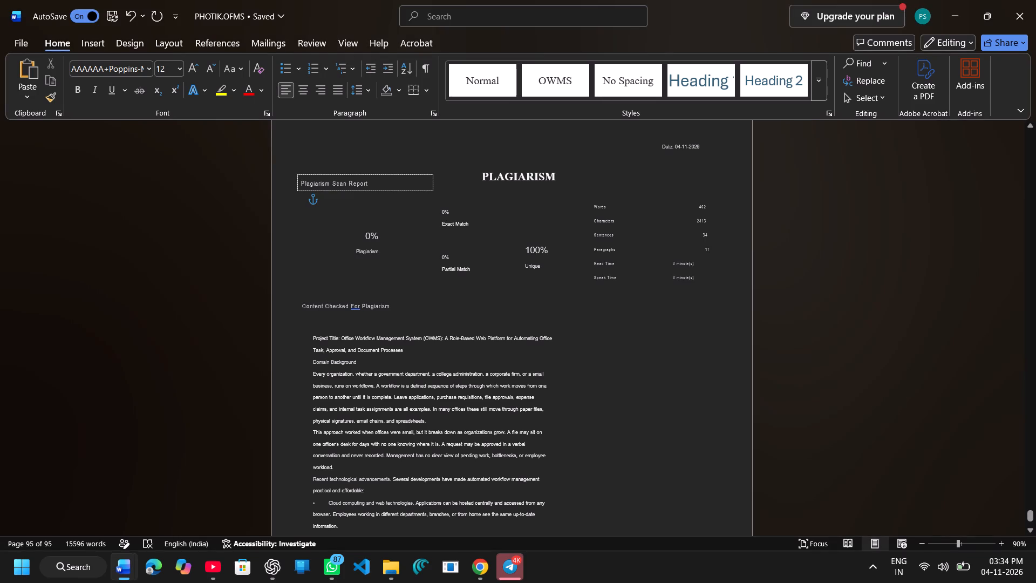
Look back through the appendix pages before the PLAGIARISM page and return to it.
{"action": "scroll", "coordinate": [328, 357], "scroll_direction": "up", "scroll_amount": 3}
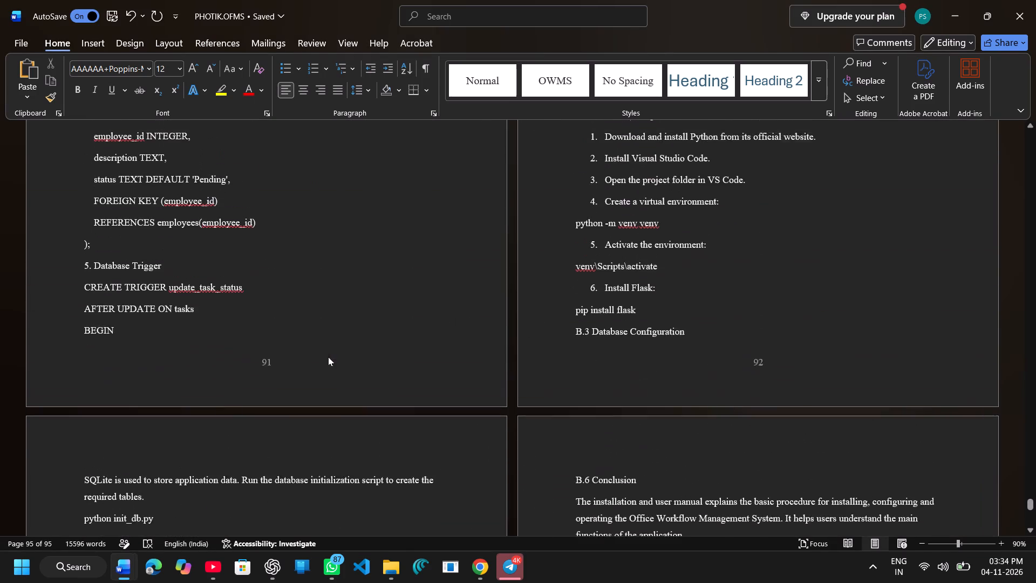
{"action": "scroll", "coordinate": [328, 357], "scroll_direction": "up", "scroll_amount": 3}
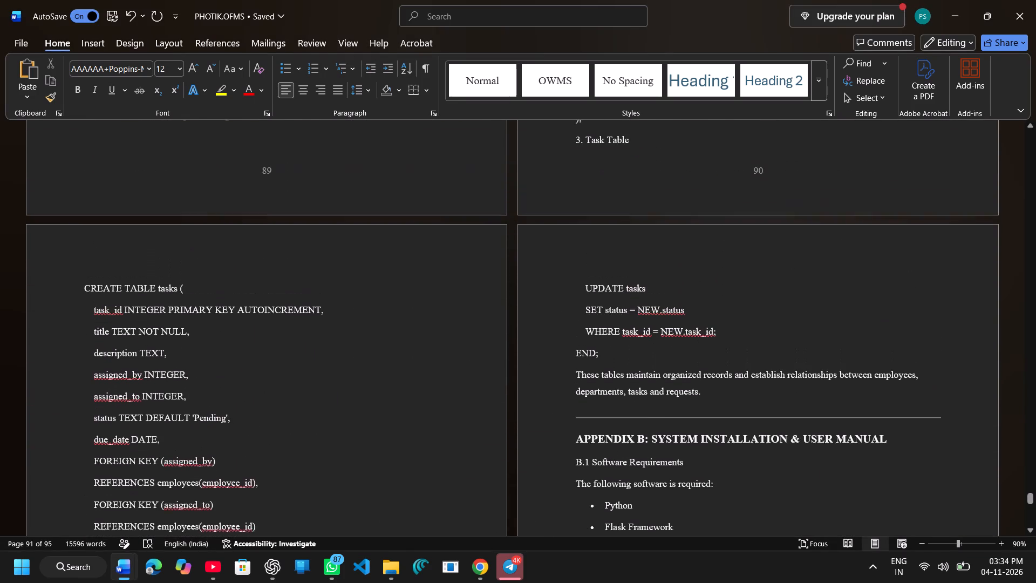
{"action": "scroll", "coordinate": [328, 357], "scroll_direction": "up", "scroll_amount": 2}
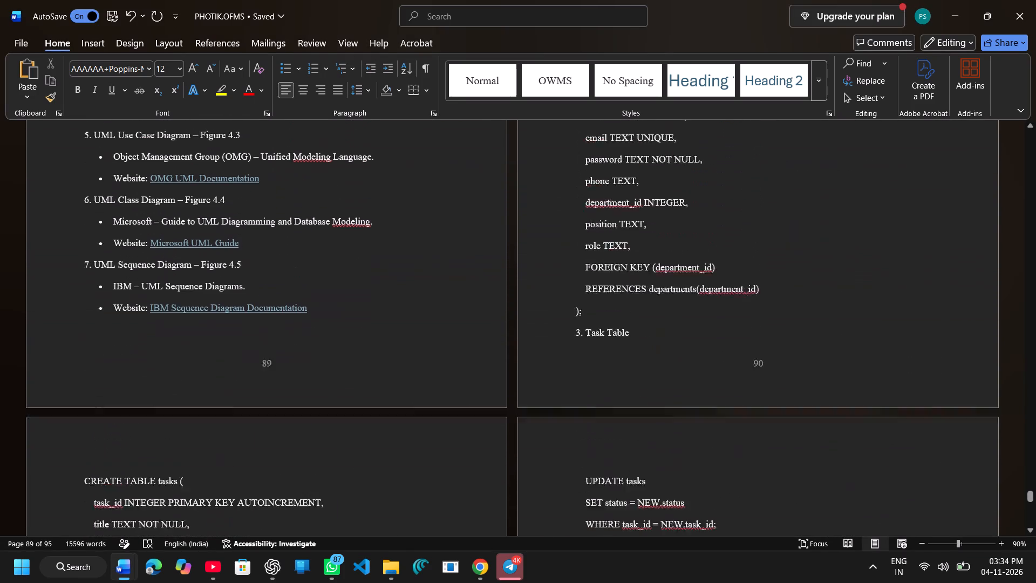
{"action": "scroll", "coordinate": [328, 357], "scroll_direction": "up", "scroll_amount": 1}
{"action": "scroll", "coordinate": [328, 357], "scroll_direction": "down", "scroll_amount": 5}
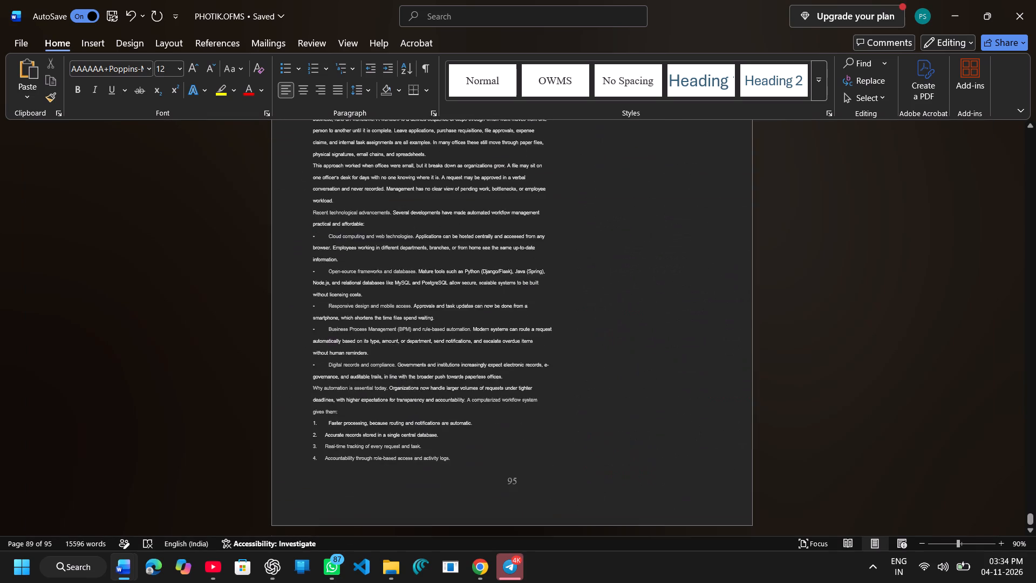
{"action": "scroll", "coordinate": [328, 357], "scroll_direction": "down", "scroll_amount": 1}
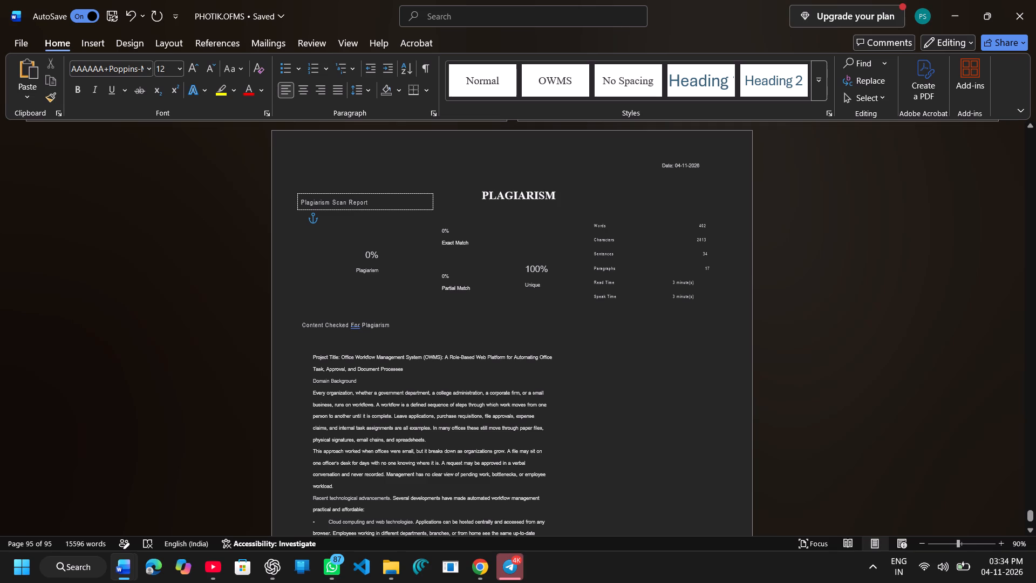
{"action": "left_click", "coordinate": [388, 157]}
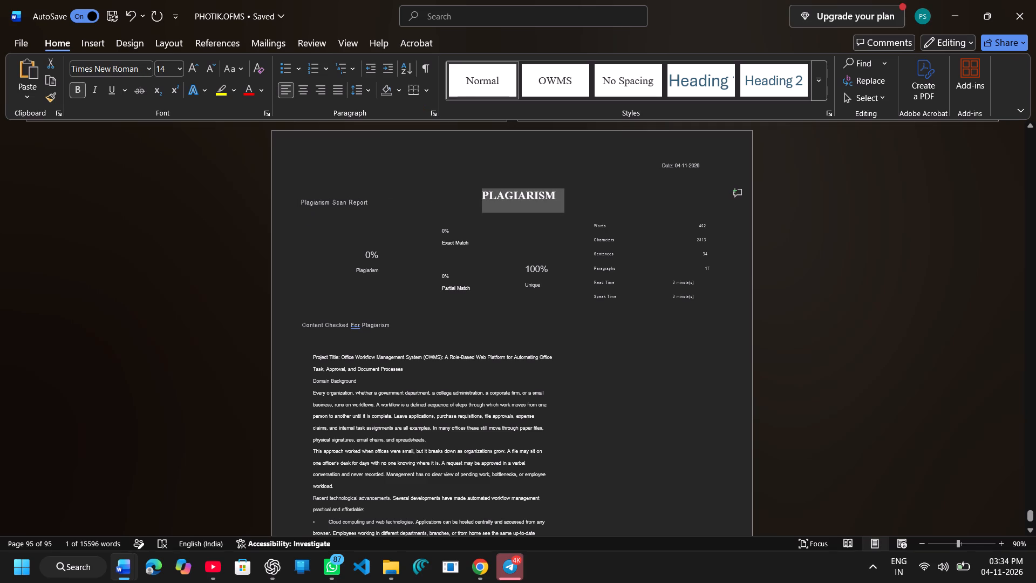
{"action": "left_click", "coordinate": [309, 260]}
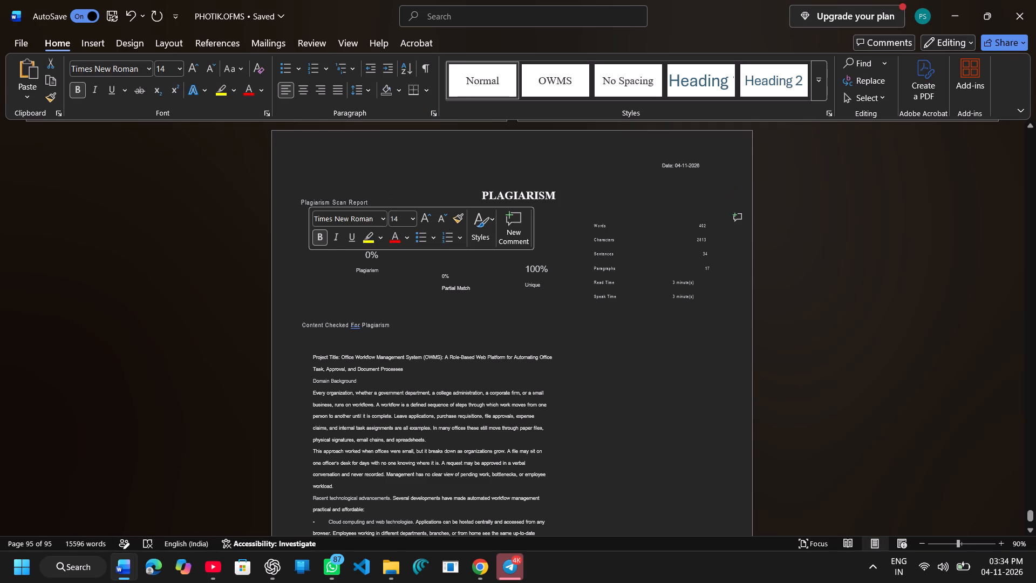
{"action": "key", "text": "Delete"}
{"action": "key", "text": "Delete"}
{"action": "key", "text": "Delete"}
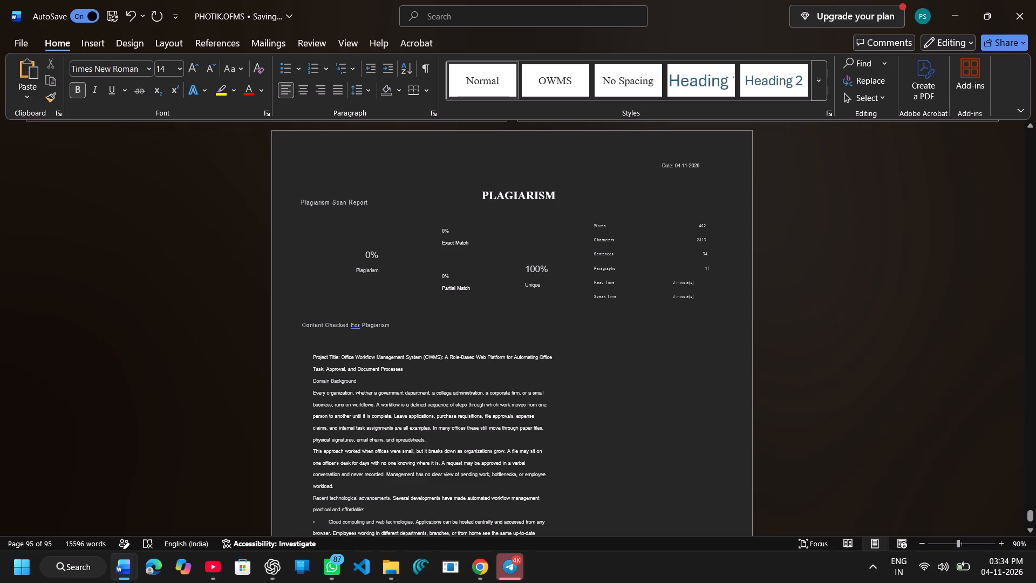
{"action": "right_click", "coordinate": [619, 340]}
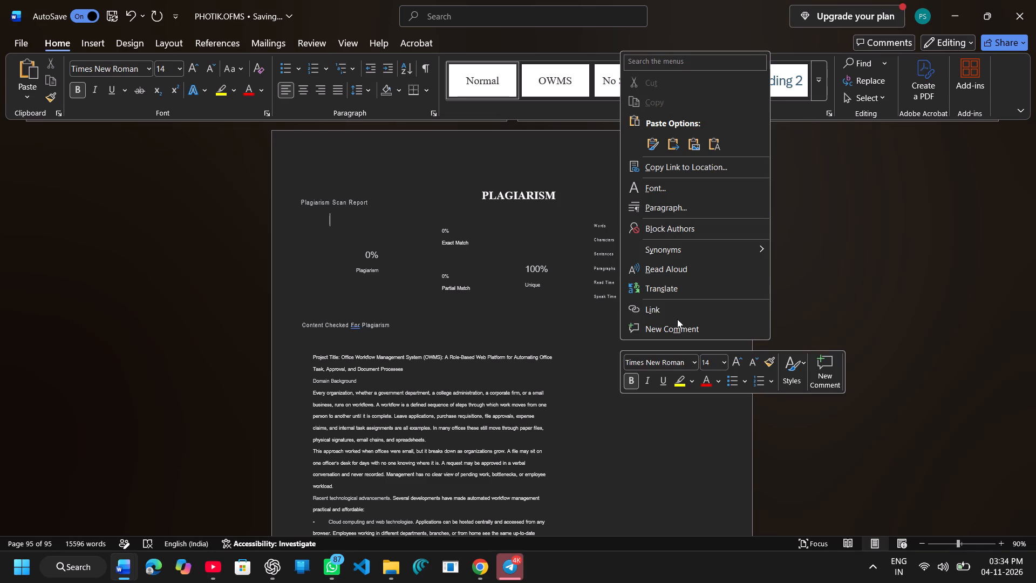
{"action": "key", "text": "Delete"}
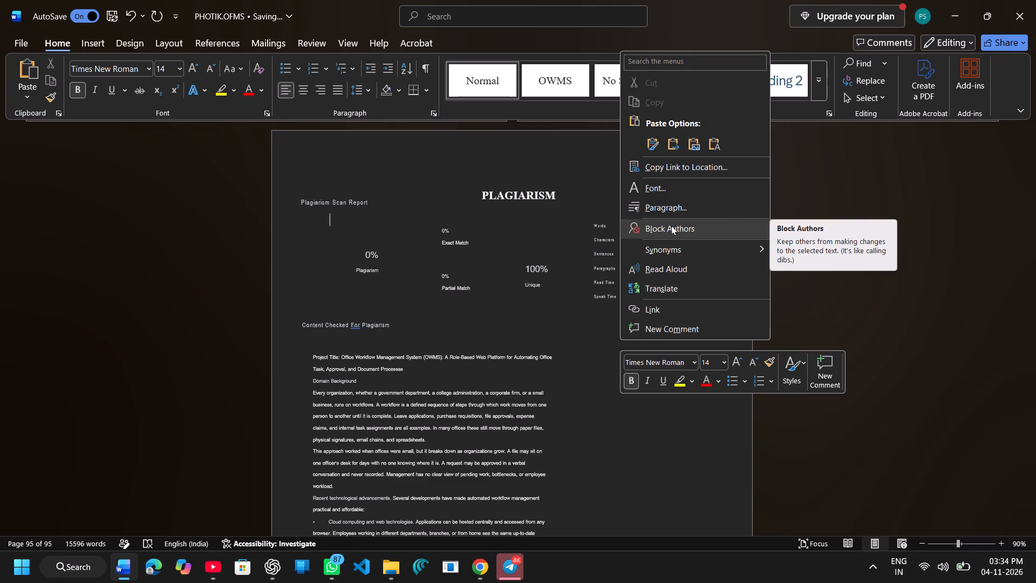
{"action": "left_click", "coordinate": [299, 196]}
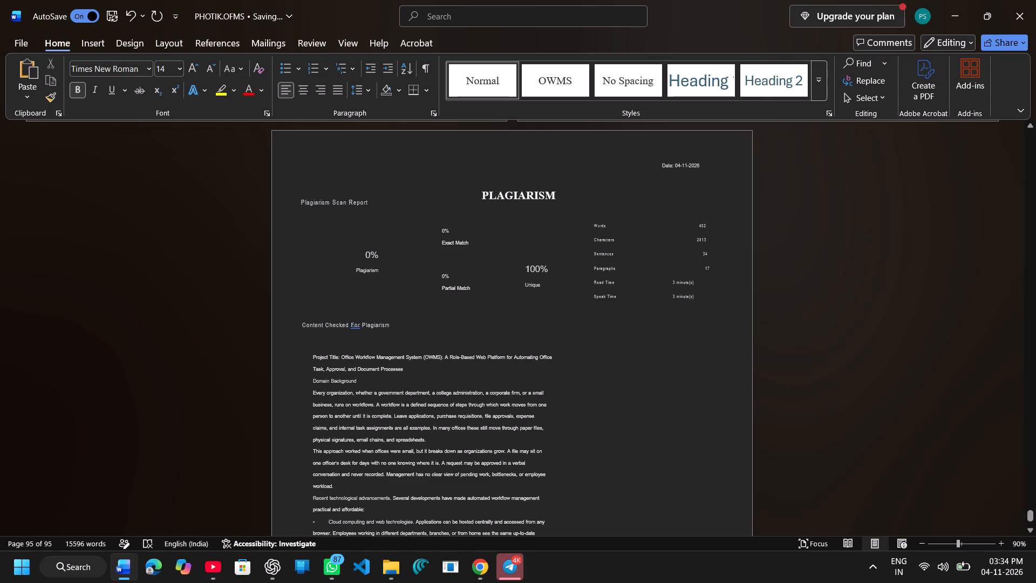
Delete the pasted scan report content on the PLAGIARISM page, from the Plagiarism Scan Report line through the third numbered item.
{"action": "left_click", "coordinate": [299, 199]}
{"action": "left_click", "coordinate": [301, 199]}
{"action": "left_click", "coordinate": [301, 199]}
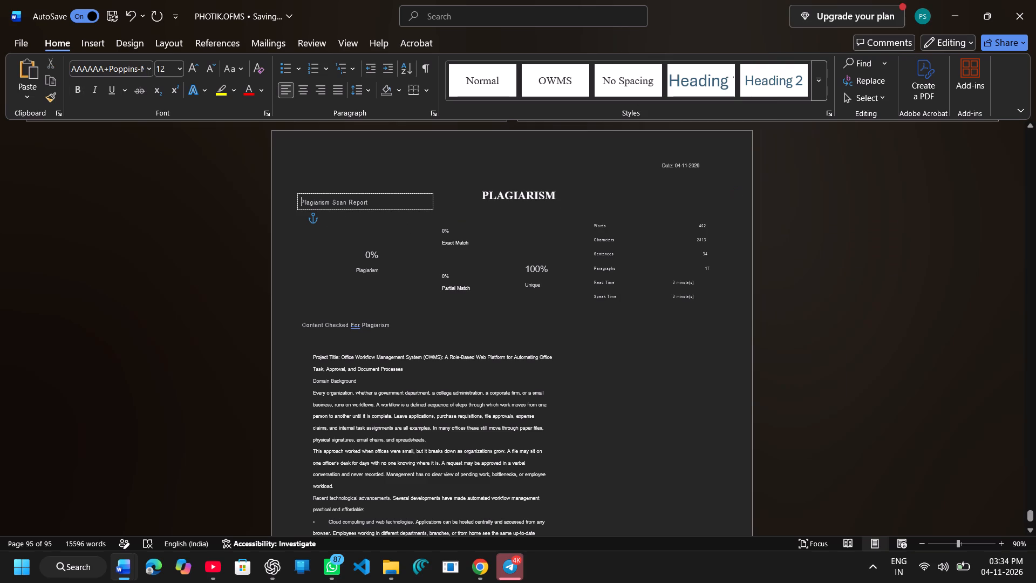
{"action": "left_click_drag", "start_coordinate": [301, 199], "coordinate": [500, 375]}
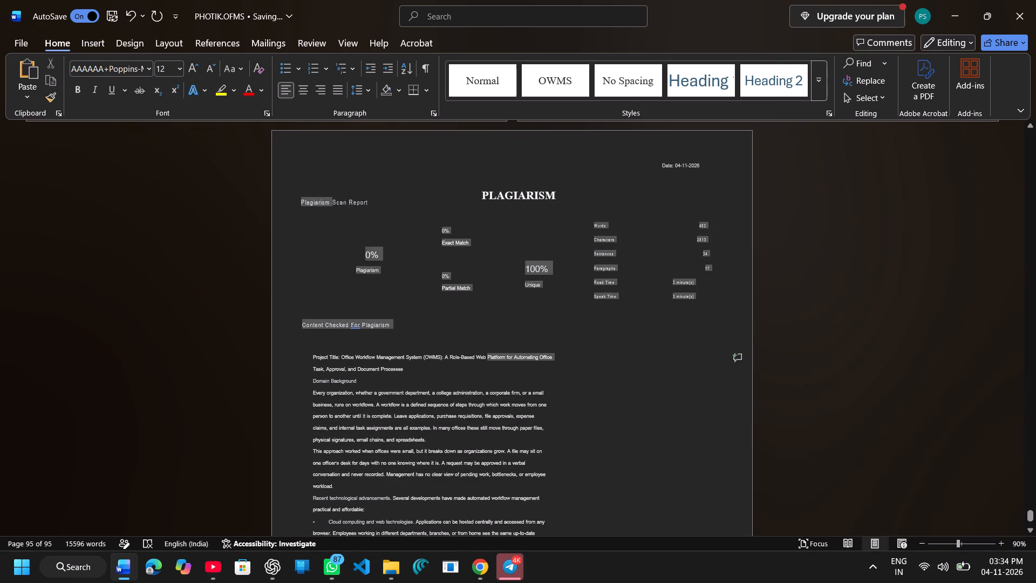
{"action": "left_click_drag", "start_coordinate": [500, 375], "coordinate": [527, 514]}
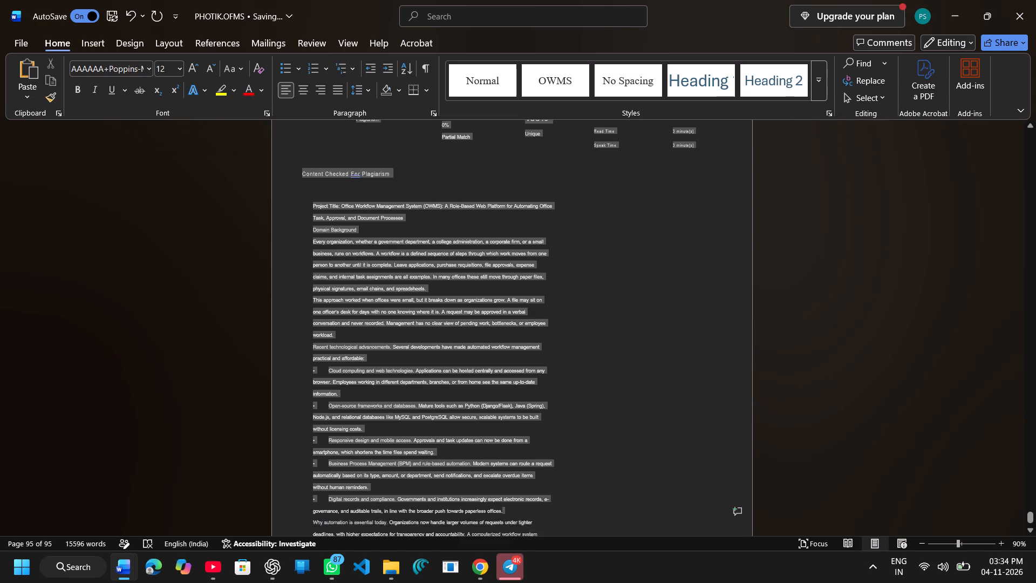
{"action": "left_click_drag", "start_coordinate": [527, 514], "coordinate": [463, 463]}
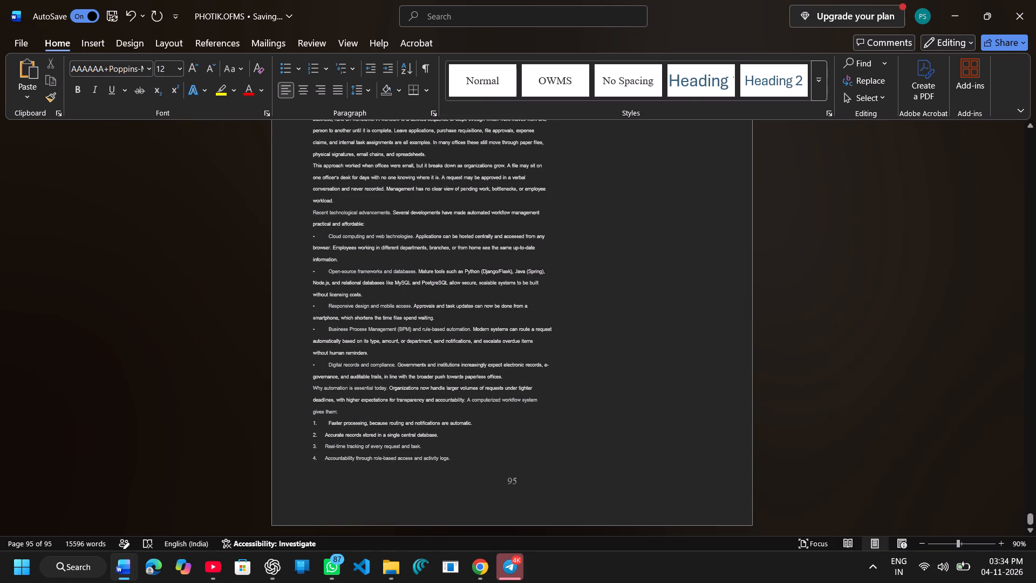
{"action": "left_click_drag", "start_coordinate": [463, 463], "coordinate": [474, 462]}
{"action": "key", "text": "Delete"}
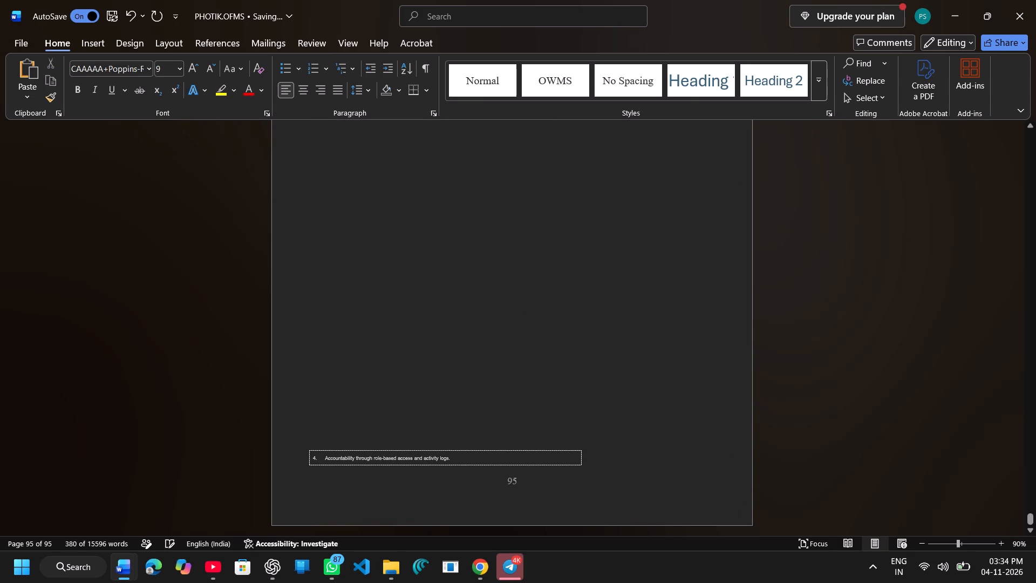
{"action": "key", "text": "Delete"}
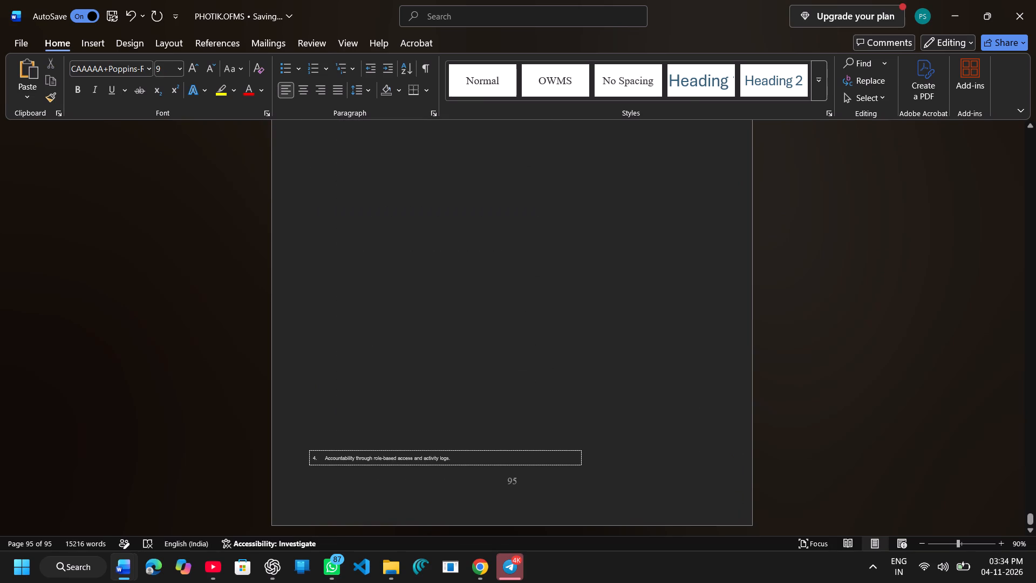
Delete the leftover text box with the "Accountability through role-based access and activity logs" item at the page's bottom.
{"action": "left_click", "coordinate": [474, 462]}
{"action": "left_click", "coordinate": [474, 462]}
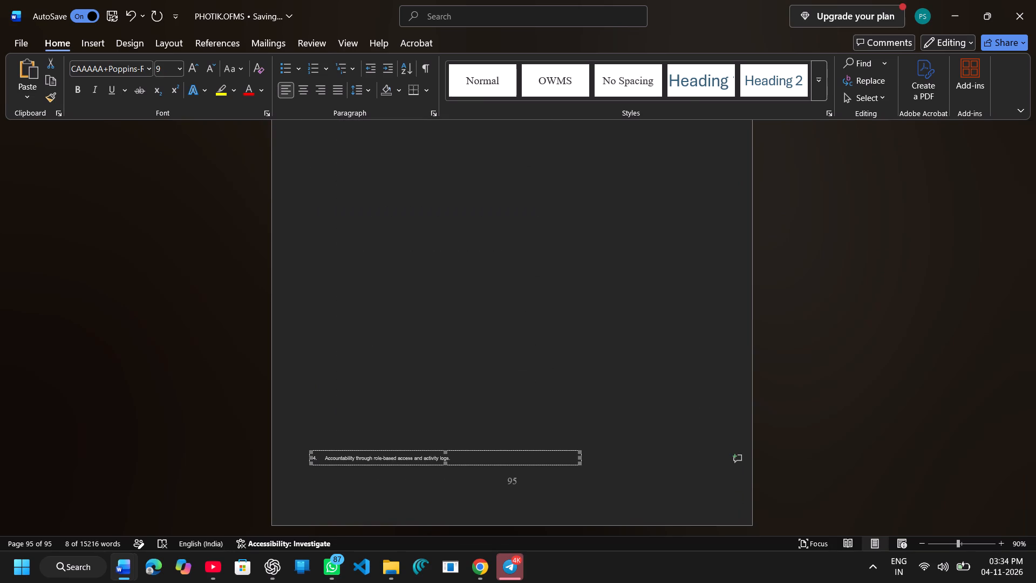
{"action": "key", "text": "Delete"}
{"action": "key", "text": "Delete"}
{"action": "key", "text": "Delete"}
Remove the remaining "agiarism Scan Report" text together with its box beside the PLAGIARISM heading.
{"action": "scroll", "coordinate": [474, 462], "scroll_direction": "up", "scroll_amount": 1}
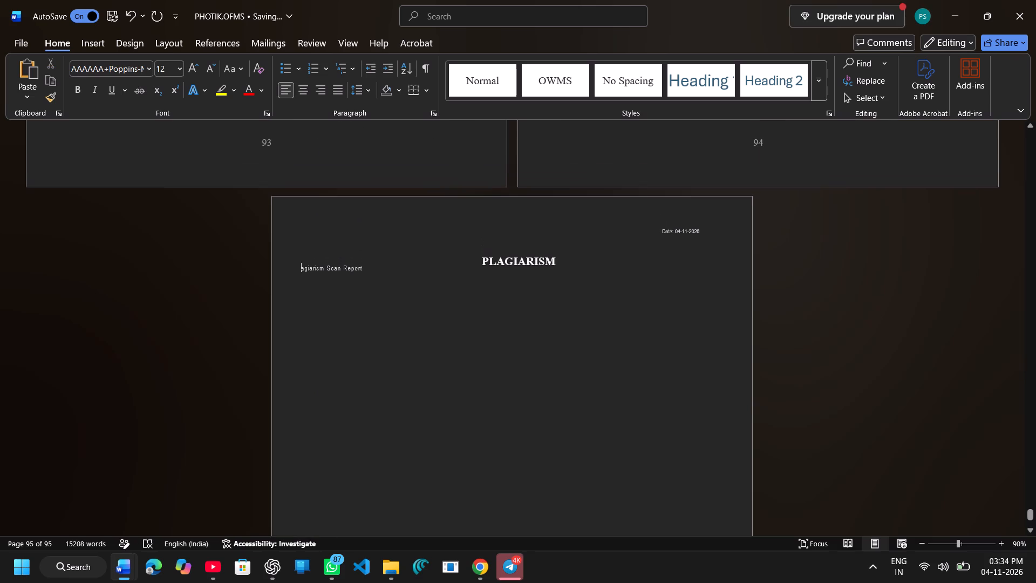
{"action": "left_click", "coordinate": [421, 288]}
{"action": "left_click", "coordinate": [376, 272]}
{"action": "key", "text": "Delete"}
{"action": "key", "text": "Delete"}
{"action": "key", "text": "Delete"}
{"action": "key", "text": "Delete"}
{"action": "key", "text": "Delete"}
{"action": "key", "text": "Delete"}
{"action": "key", "text": "Delete"}
{"action": "key", "text": "Delete"}
{"action": "key", "text": "Delete"}
{"action": "key", "text": "Delete"}
{"action": "key", "text": "Delete"}
{"action": "key", "text": "Delete"}
{"action": "key", "text": "Delete"}
{"action": "key", "text": "Delete"}
{"action": "key", "text": "Delete"}
{"action": "key", "text": "Delete"}
{"action": "key", "text": "Delete"}
{"action": "key", "text": "Delete"}
{"action": "key", "text": "Delete"}
{"action": "key", "text": "Delete"}
{"action": "key", "text": "BackSpace"}
{"action": "key", "text": "BackSpace"}
{"action": "key", "text": "BackSpace"}
{"action": "key", "text": "BackSpace"}
{"action": "key", "text": "BackSpace"}
{"action": "key", "text": "BackSpace"}
{"action": "key", "text": "BackSpace"}
{"action": "key", "text": "BackSpace"}
{"action": "key", "text": "BackSpace"}
{"action": "key", "text": "BackSpace"}
{"action": "key", "text": "BackSpace"}
{"action": "key", "text": "BackSpace"}
{"action": "key", "text": "BackSpace"}
{"action": "key", "text": "BackSpace"}
{"action": "key", "text": "BackSpace"}
{"action": "key", "text": "BackSpace"}
{"action": "key", "text": "BackSpace"}
{"action": "key", "text": "BackSpace"}
{"action": "key", "text": "BackSpace"}
{"action": "key", "text": "BackSpace"}
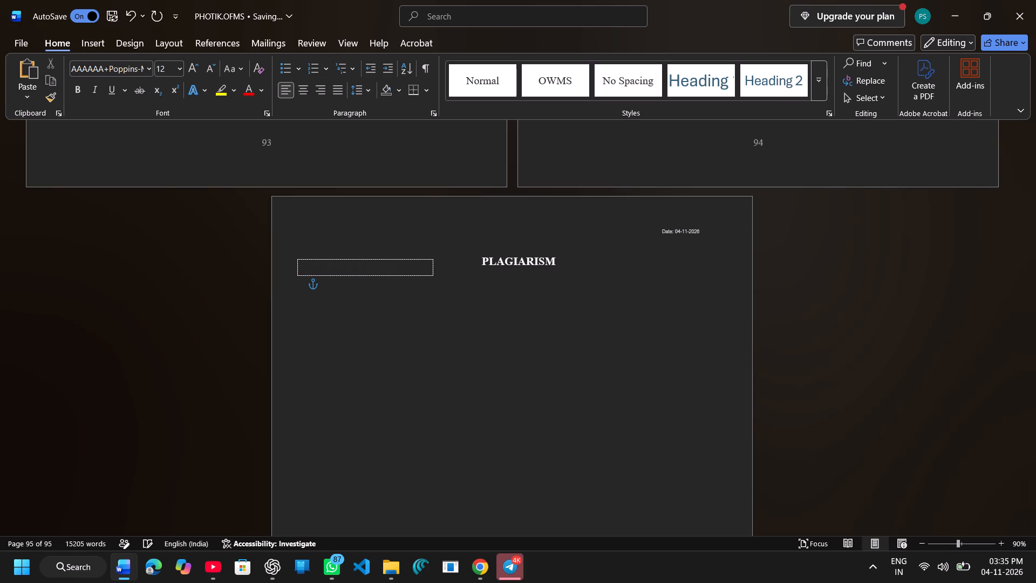
{"action": "key", "text": "BackSpace"}
{"action": "left_click", "coordinate": [430, 318]}
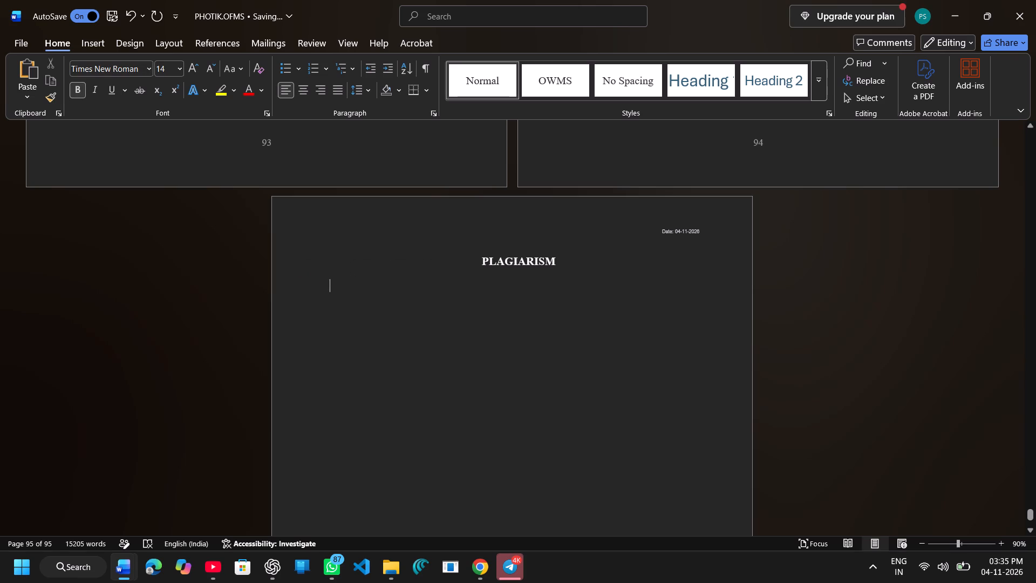
Clear the date text above the PLAGIARISM heading and place the cursor in the blank area below the heading.
{"action": "left_click", "coordinate": [703, 231]}
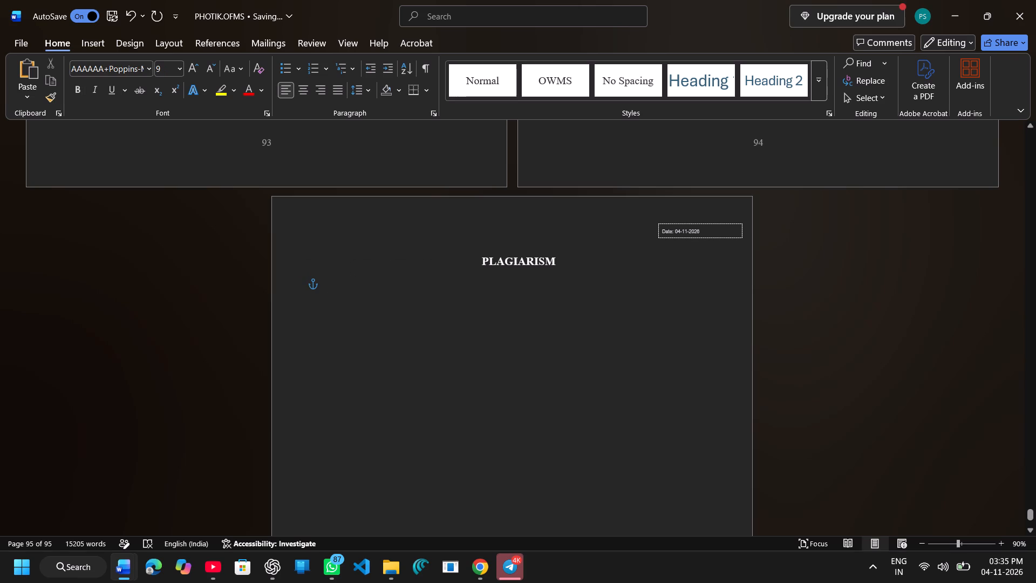
{"action": "key", "text": "BackSpace"}
{"action": "key", "text": "BackSpace"}
{"action": "key", "text": "BackSpace"}
{"action": "key", "text": "BackSpace"}
{"action": "key", "text": "BackSpace"}
{"action": "key", "text": "BackSpace"}
{"action": "key", "text": "BackSpace"}
{"action": "key", "text": "BackSpace"}
{"action": "key", "text": "BackSpace"}
{"action": "key", "text": "BackSpace"}
{"action": "key", "text": "BackSpace"}
{"action": "key", "text": "BackSpace"}
{"action": "key", "text": "BackSpace"}
{"action": "key", "text": "BackSpace"}
{"action": "key", "text": "BackSpace"}
{"action": "key", "text": "BackSpace"}
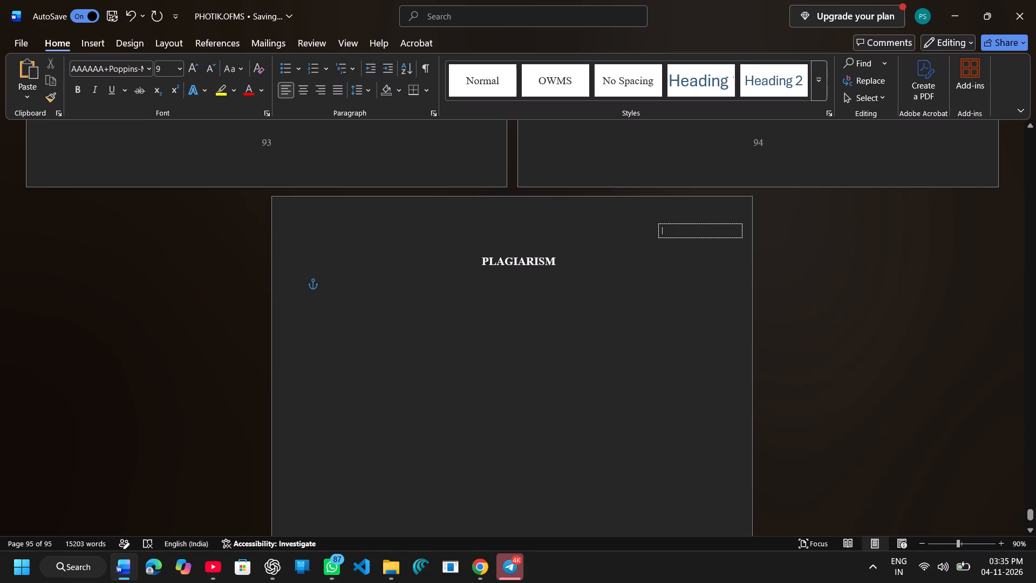
{"action": "left_click", "coordinate": [672, 283]}
{"action": "double_click", "coordinate": [632, 304]}
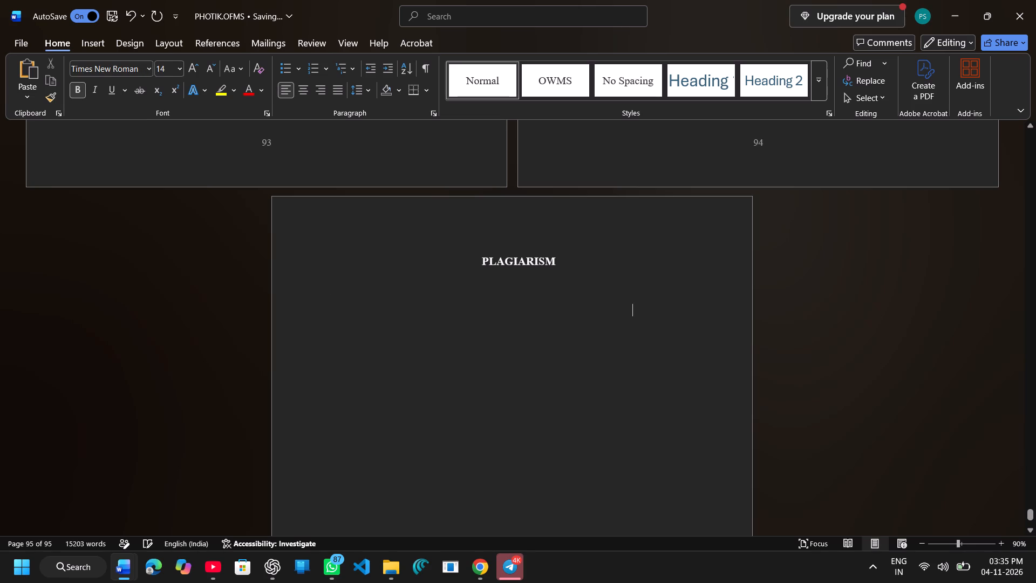
Look back through the report from the PLAGIARISM page to Chapter 6, Software Verification, Validation & Testing.
{"action": "scroll", "coordinate": [591, 308], "scroll_direction": "up", "scroll_amount": 1}
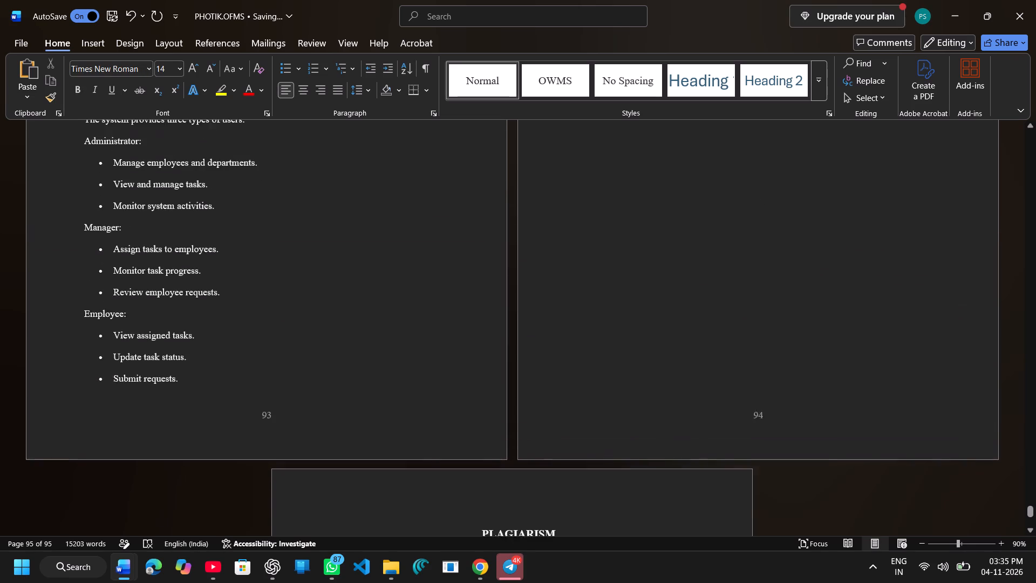
{"action": "scroll", "coordinate": [591, 308], "scroll_direction": "up", "scroll_amount": 3}
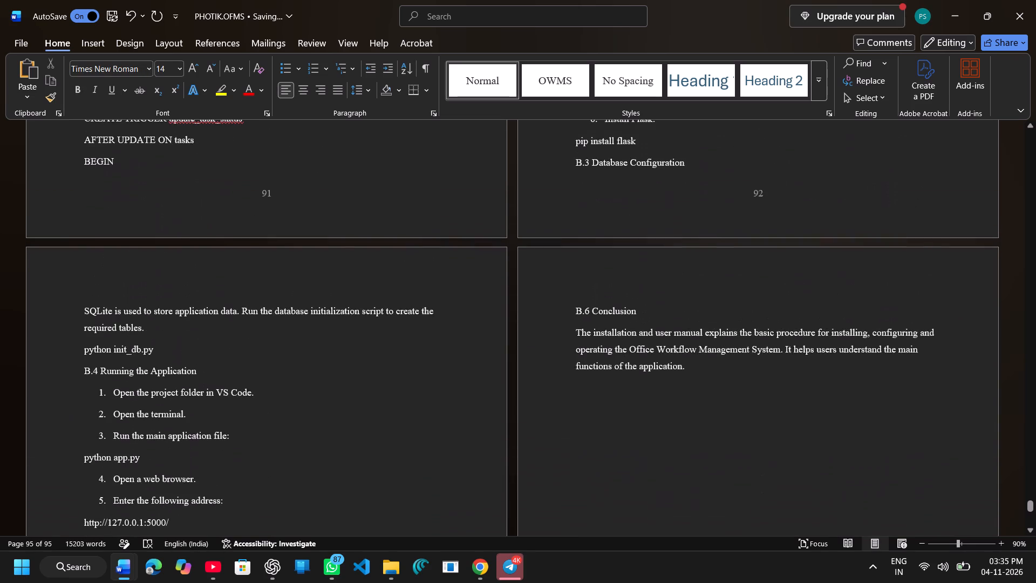
{"action": "scroll", "coordinate": [591, 308], "scroll_direction": "up", "scroll_amount": 3}
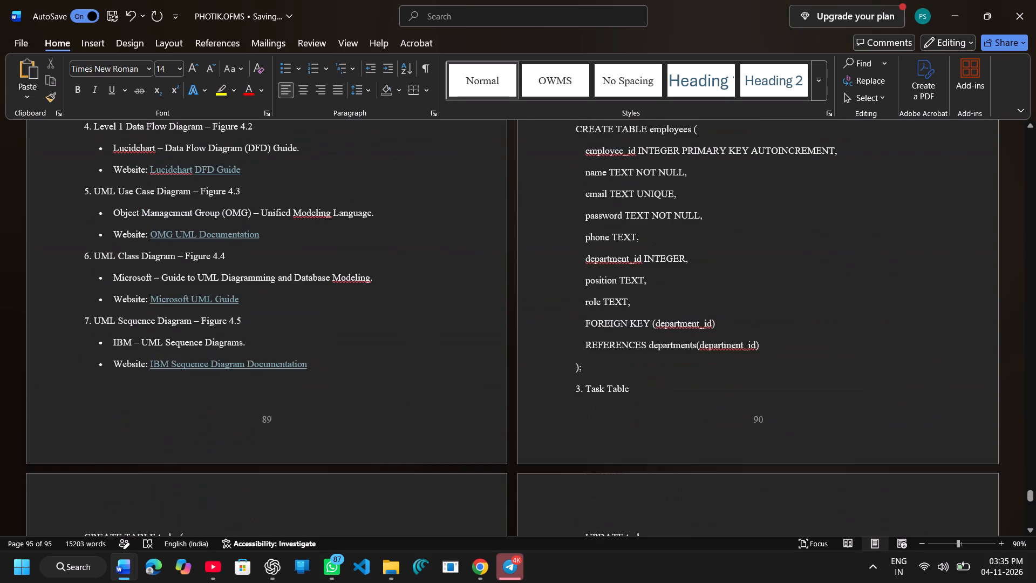
{"action": "scroll", "coordinate": [591, 308], "scroll_direction": "up", "scroll_amount": 2}
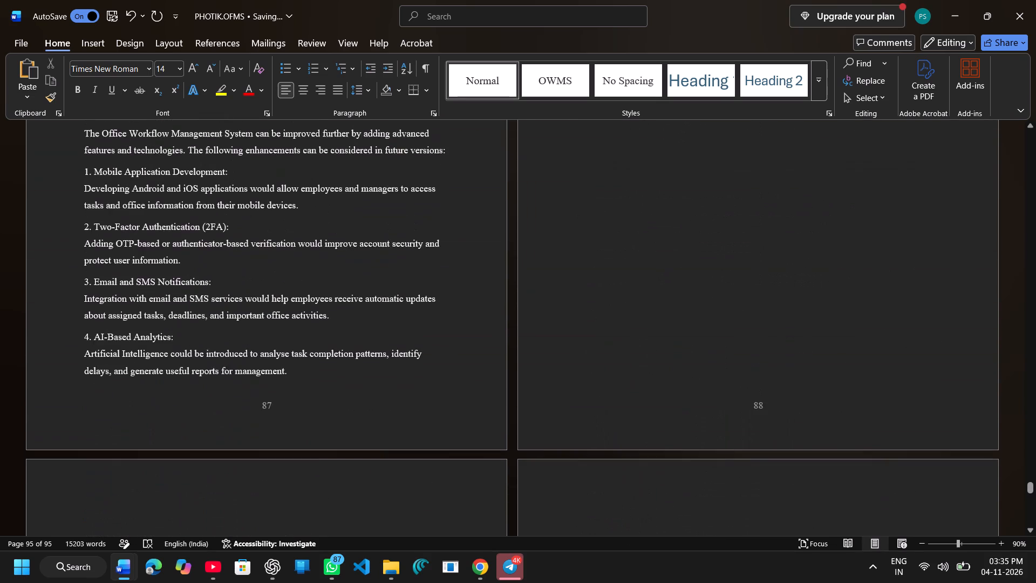
{"action": "scroll", "coordinate": [591, 308], "scroll_direction": "up", "scroll_amount": 2}
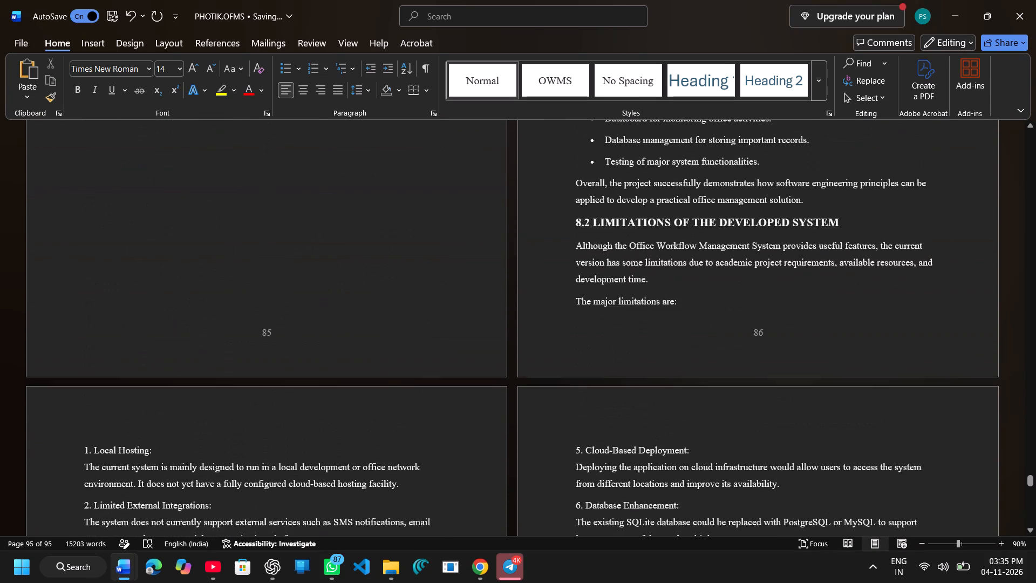
{"action": "scroll", "coordinate": [591, 308], "scroll_direction": "up", "scroll_amount": 3}
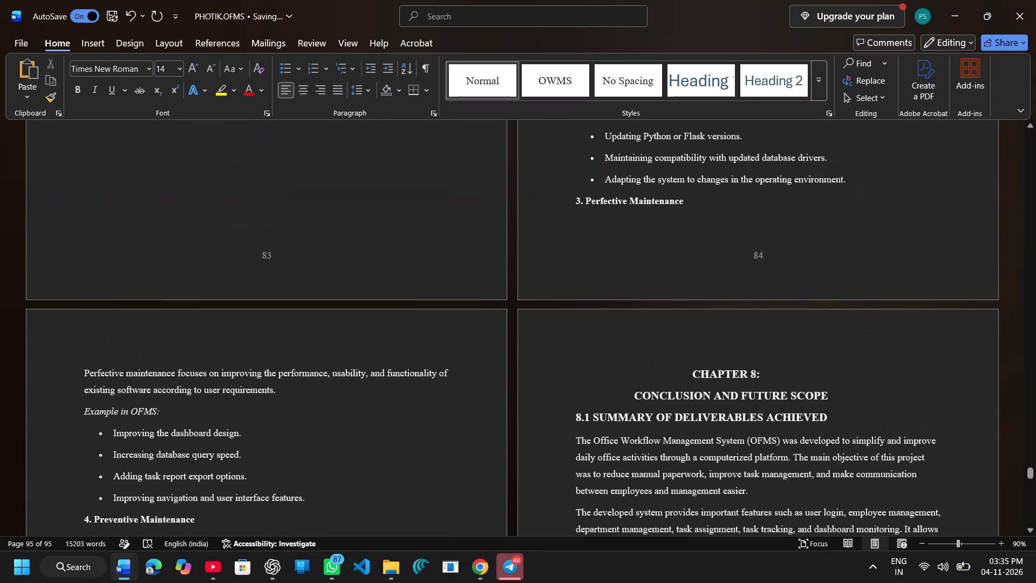
{"action": "scroll", "coordinate": [591, 308], "scroll_direction": "up", "scroll_amount": 1}
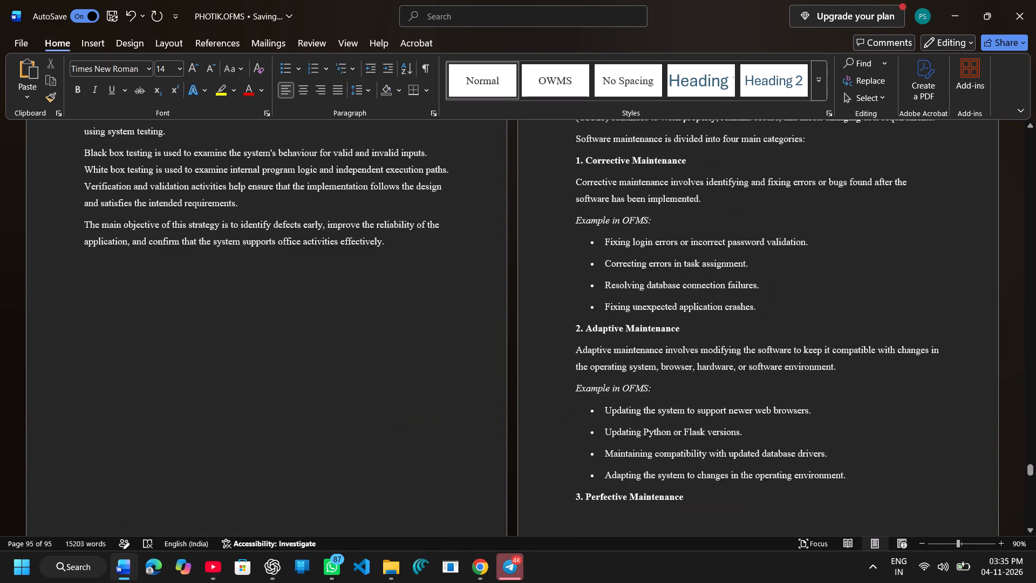
{"action": "scroll", "coordinate": [591, 308], "scroll_direction": "up", "scroll_amount": 6}
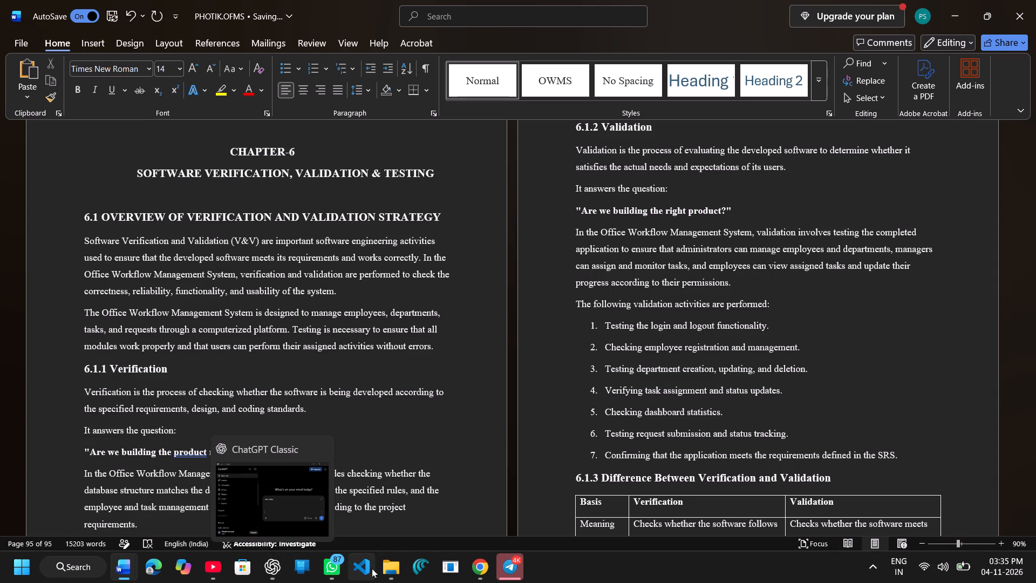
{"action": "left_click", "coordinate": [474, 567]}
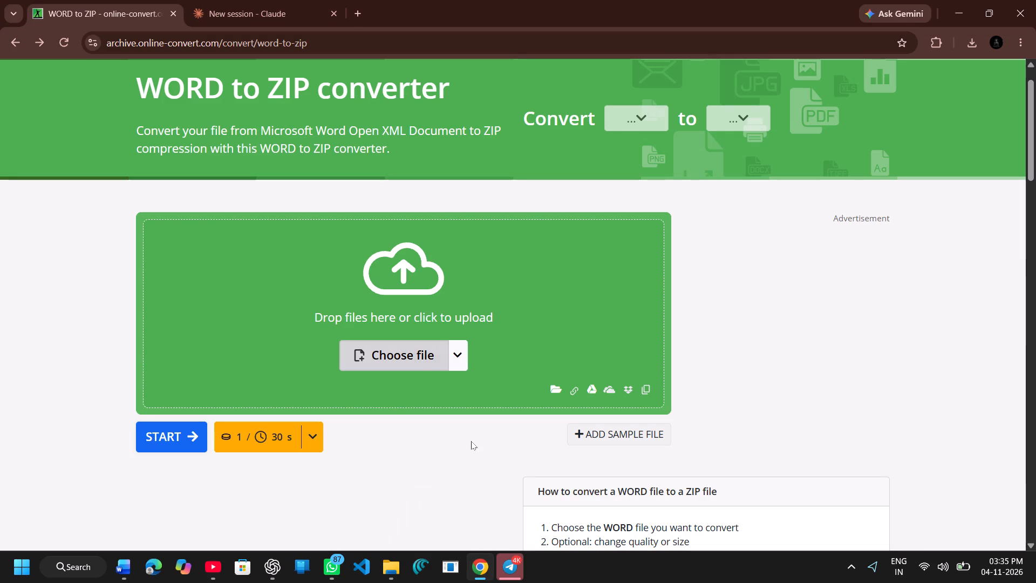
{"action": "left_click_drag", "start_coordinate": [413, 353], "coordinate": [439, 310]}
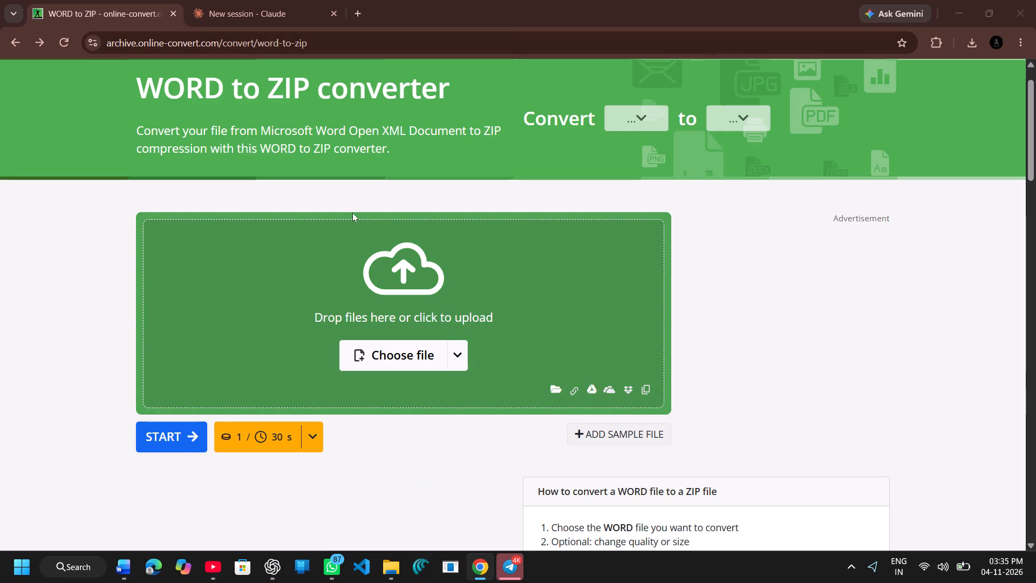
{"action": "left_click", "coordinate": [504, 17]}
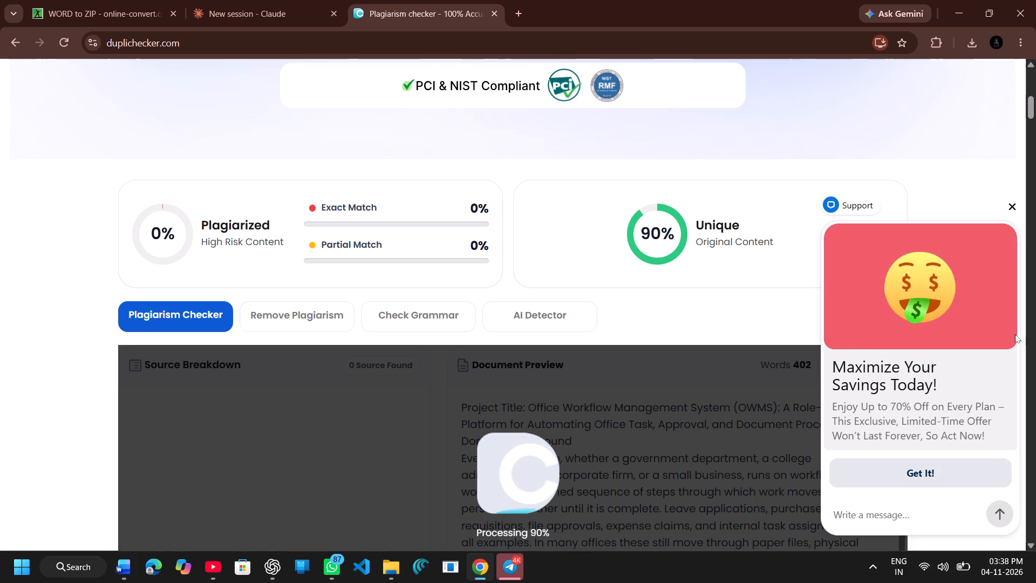
{"action": "left_click", "coordinate": [1012, 204]}
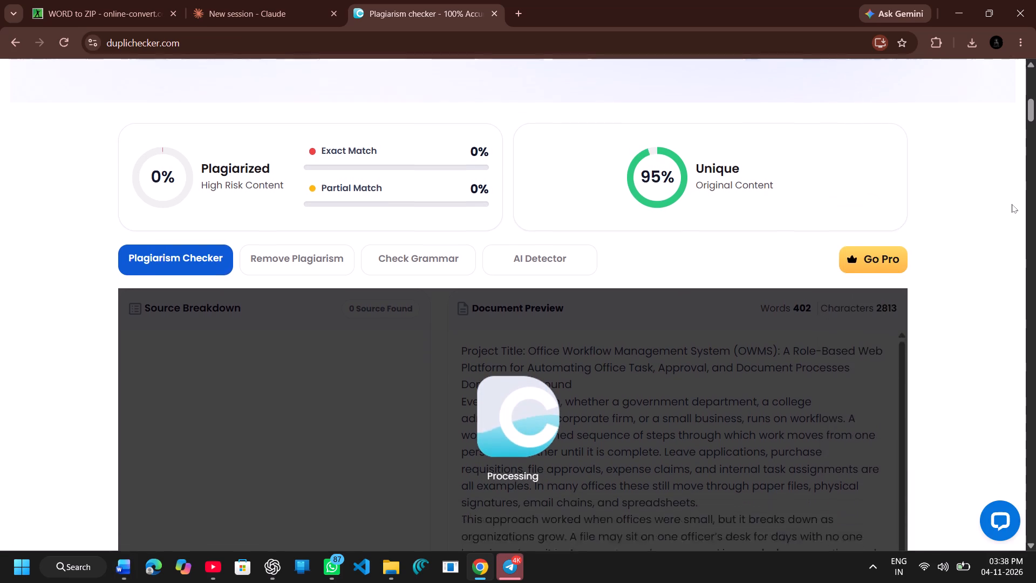
{"action": "scroll", "coordinate": [734, 308], "scroll_direction": "up", "scroll_amount": 1}
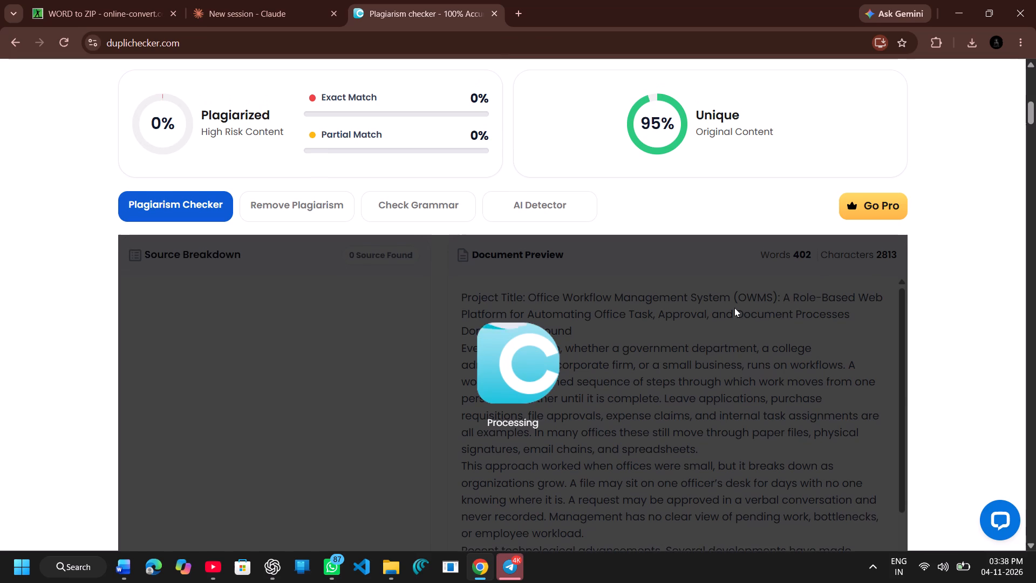
{"action": "scroll", "coordinate": [734, 308], "scroll_direction": "up", "scroll_amount": 1}
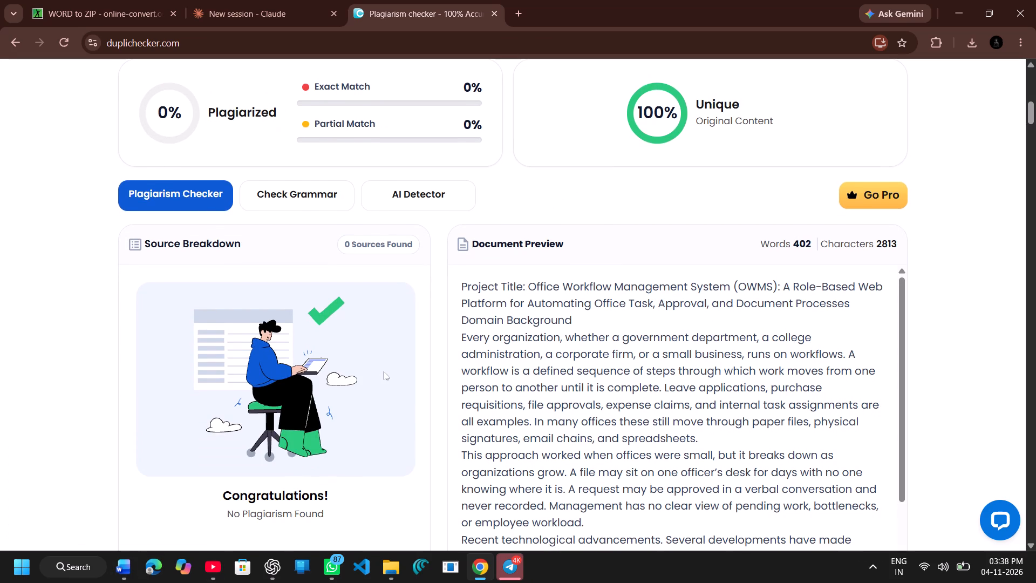
Request the DOC report of the completed plagiarism check.
{"action": "scroll", "coordinate": [384, 371], "scroll_direction": "down", "scroll_amount": 3}
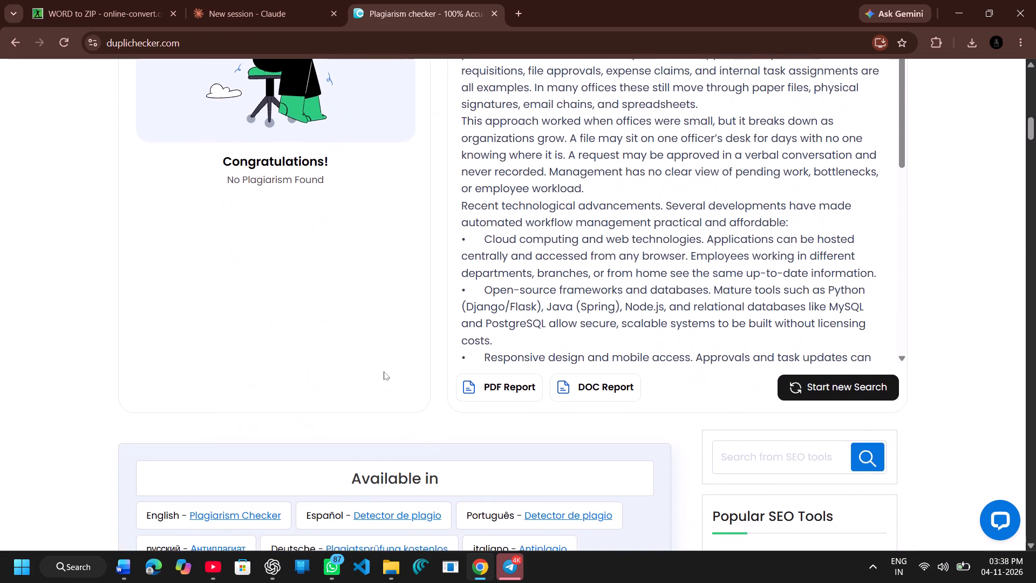
{"action": "scroll", "coordinate": [384, 371], "scroll_direction": "down", "scroll_amount": 4}
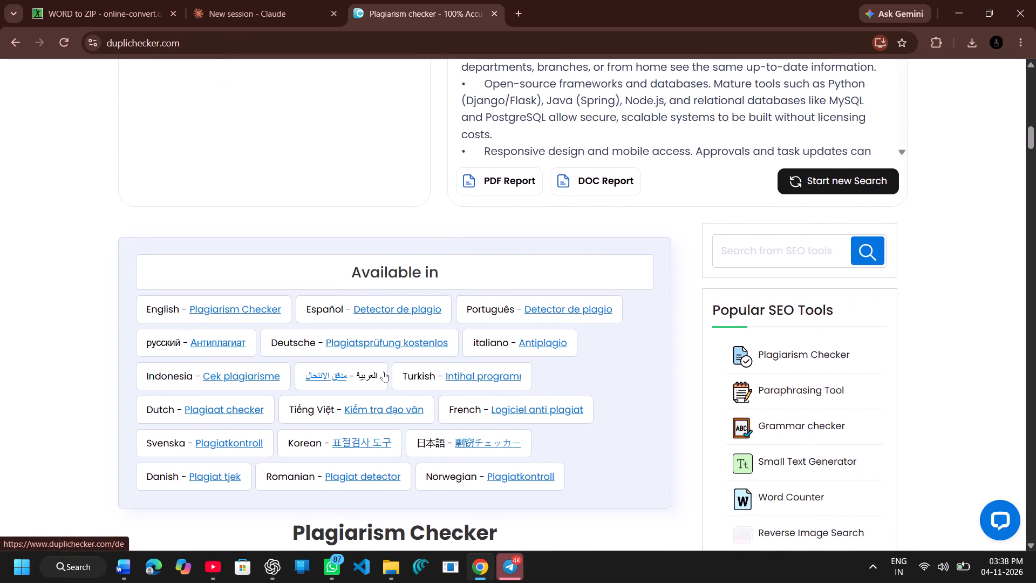
{"action": "scroll", "coordinate": [384, 371], "scroll_direction": "down", "scroll_amount": 1}
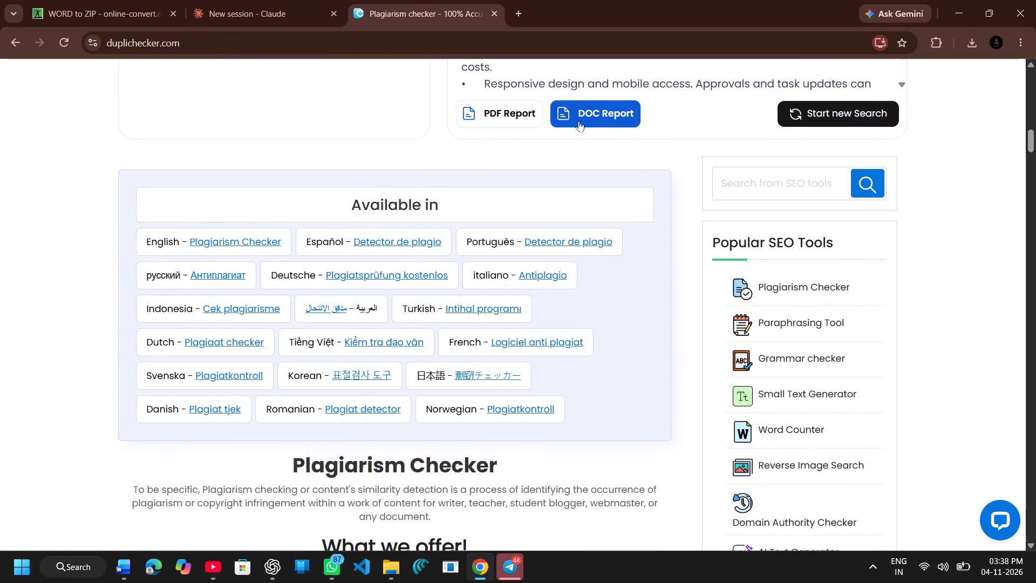
{"action": "left_click", "coordinate": [579, 121]}
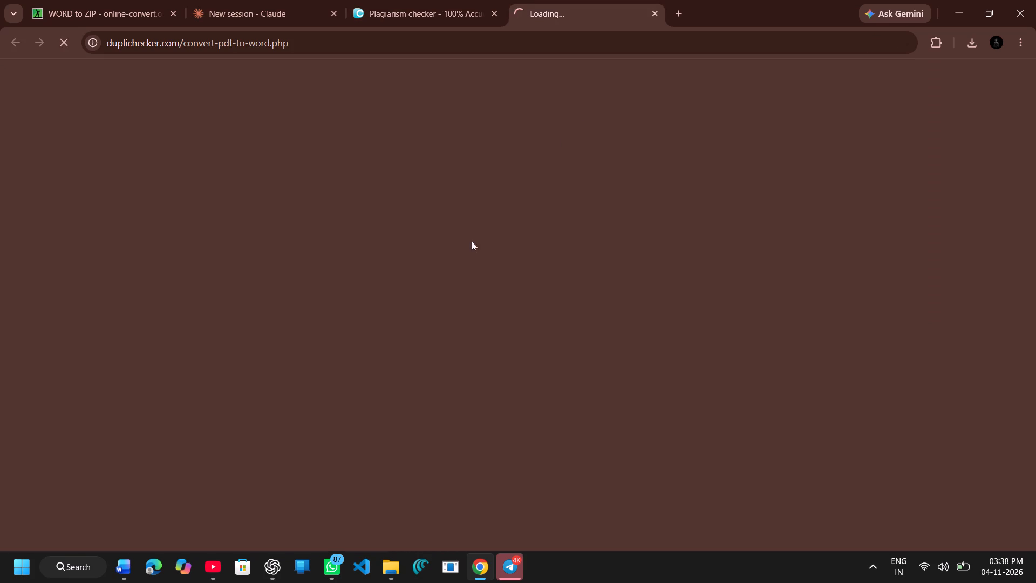